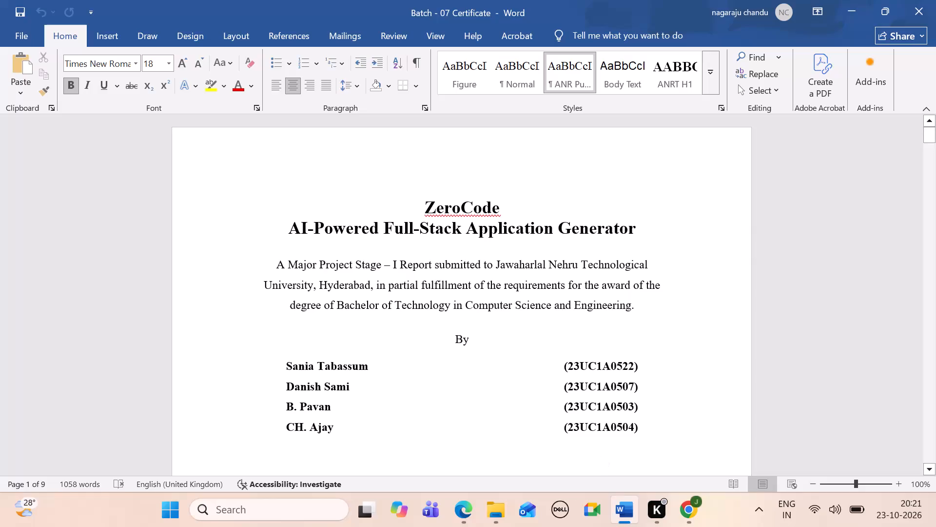
Switch to File Explorer, find the PowerPoint presentation named with repeated 1s and 2s among Home's recent files, and open it.
{"action": "left_click", "coordinate": [497, 510]}
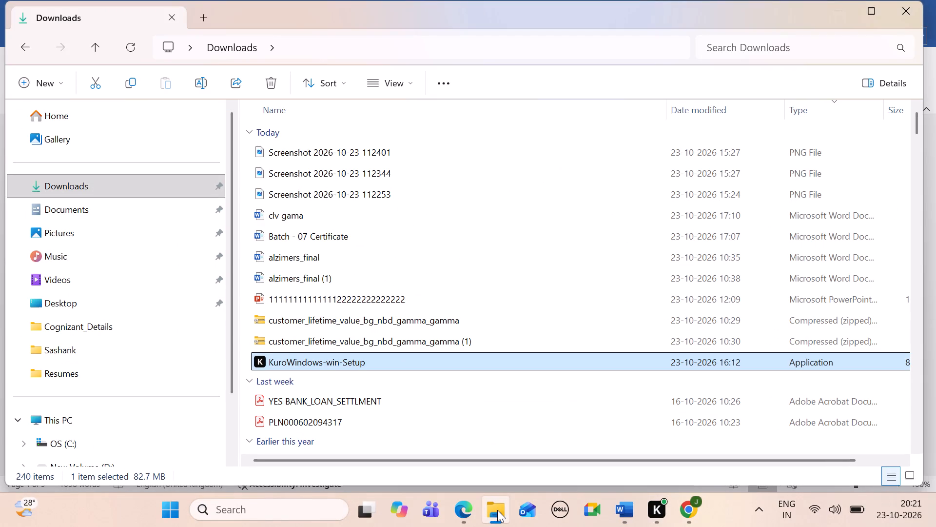
{"action": "scroll", "coordinate": [468, 376], "scroll_direction": "up", "scroll_amount": 1}
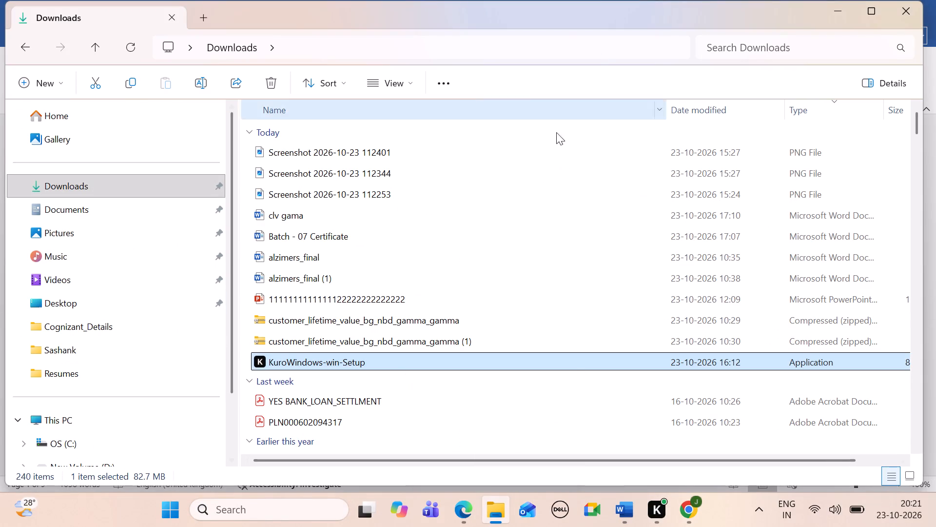
{"action": "scroll", "coordinate": [518, 184], "scroll_direction": "up", "scroll_amount": 1}
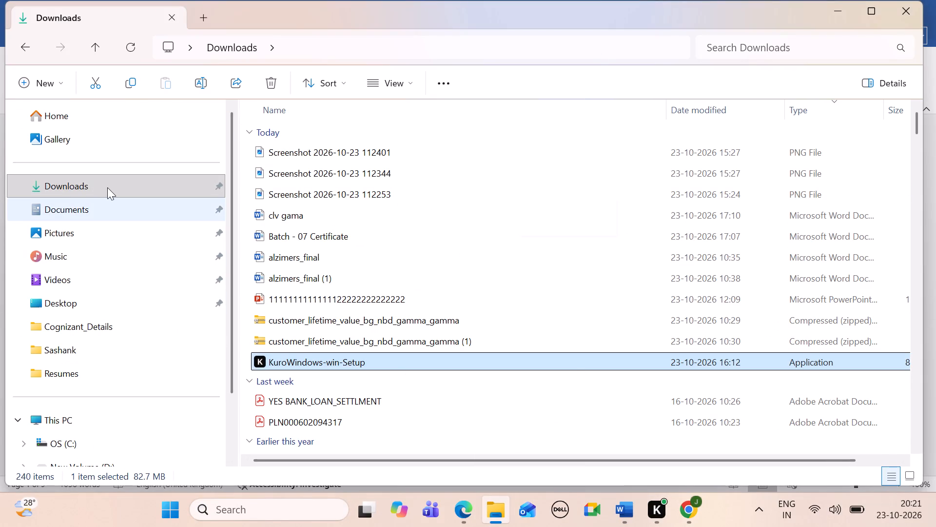
{"action": "double_click", "coordinate": [107, 187]}
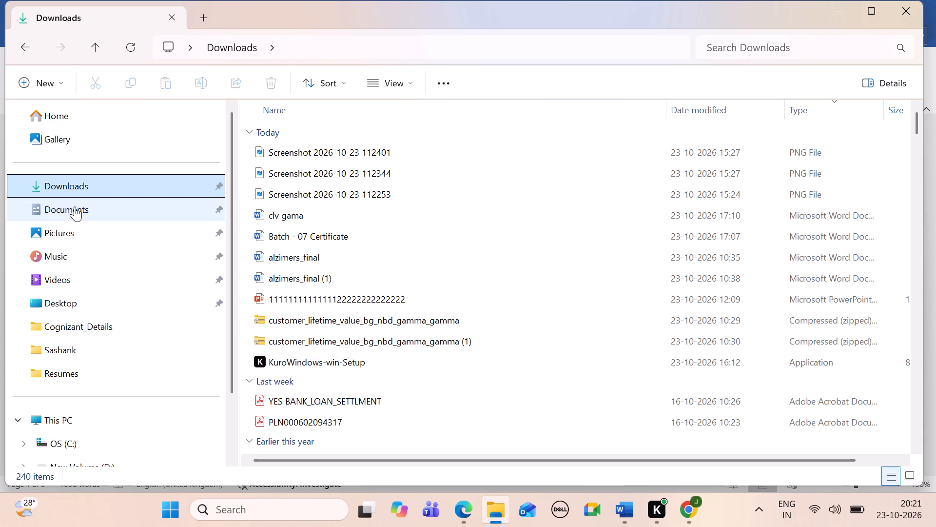
{"action": "double_click", "coordinate": [75, 206]}
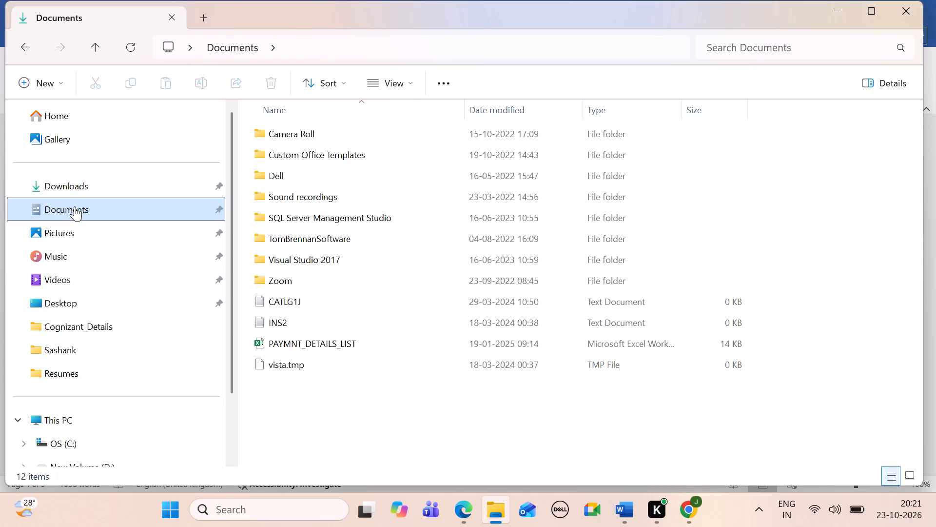
{"action": "double_click", "coordinate": [83, 183]}
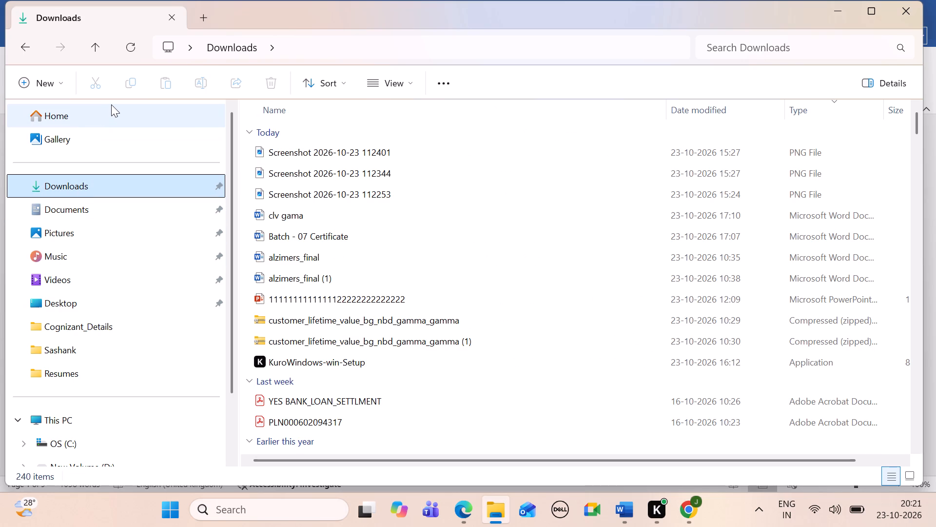
{"action": "double_click", "coordinate": [111, 104]}
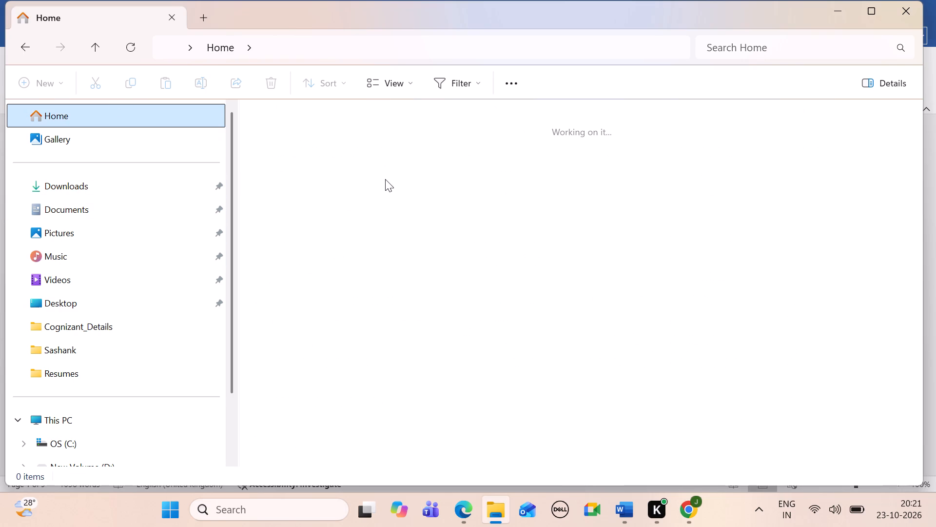
{"action": "scroll", "coordinate": [377, 300], "scroll_direction": "down", "scroll_amount": 2}
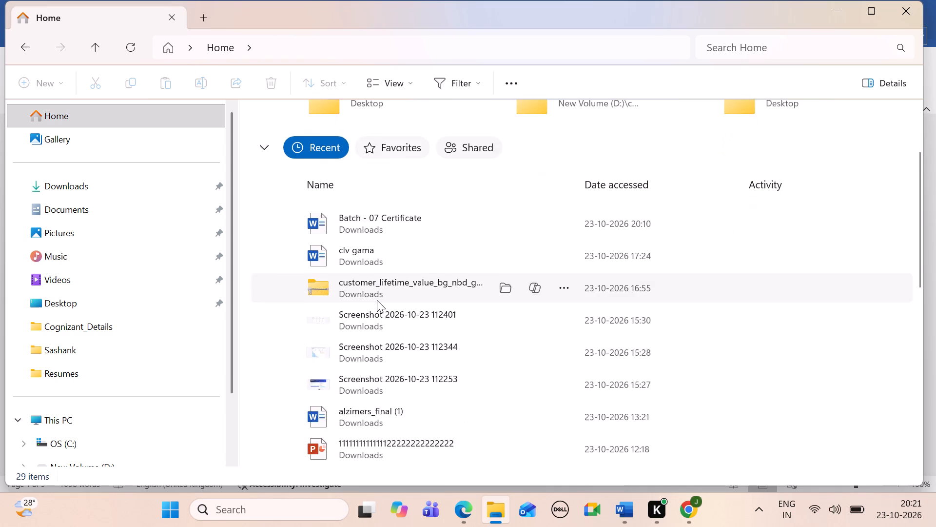
{"action": "scroll", "coordinate": [377, 300], "scroll_direction": "down", "scroll_amount": 1}
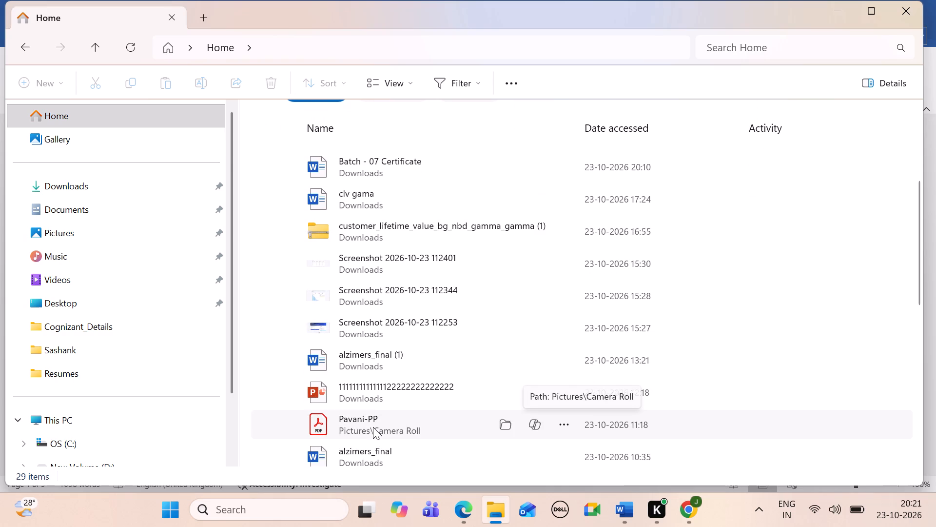
{"action": "double_click", "coordinate": [393, 384]}
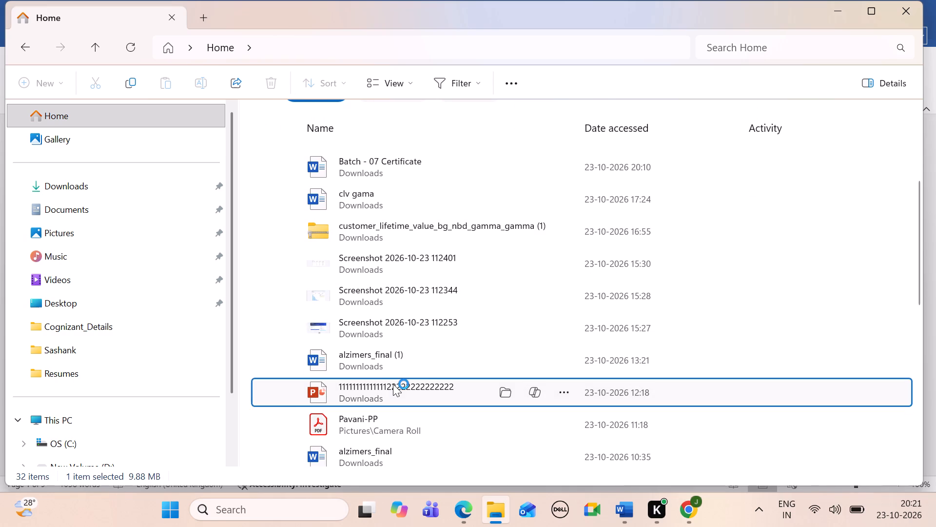
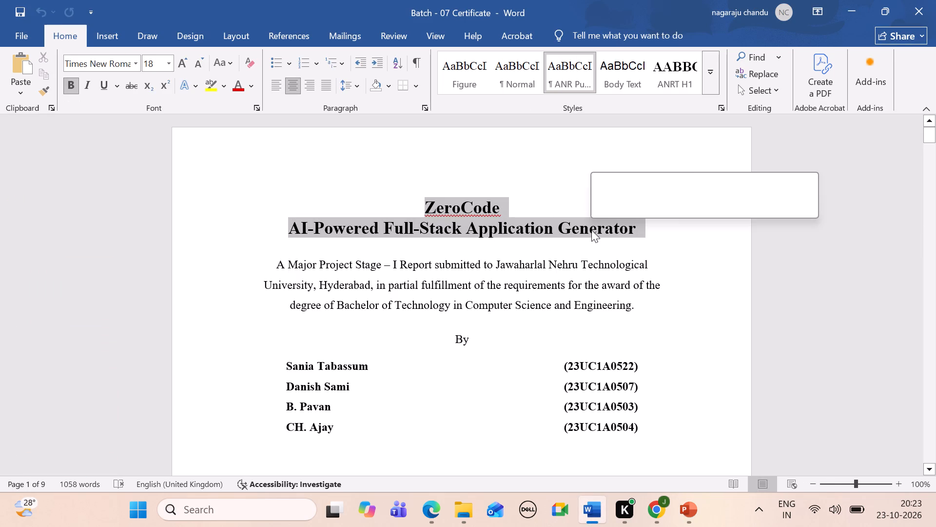
Delete the two-line project title "ZeroCode AI-Powered Full-Stack Application Generator" at the top of the report's first page.
{"action": "key", "text": "BackSpace"}
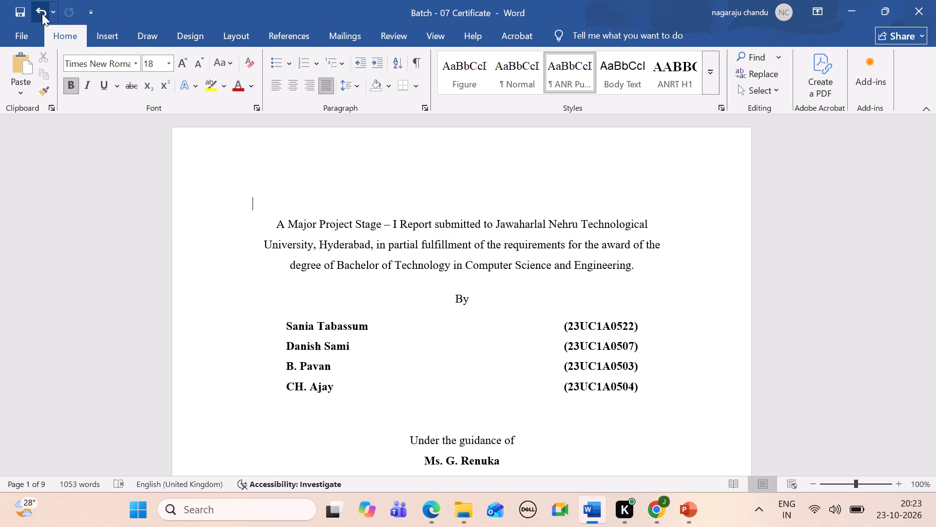
Enter "CUSTOMER LIFETIME VALUE PREDICTION" as the first part of the project title, on the empty line above the report submission text.
{"action": "type", "text": "CUST"}
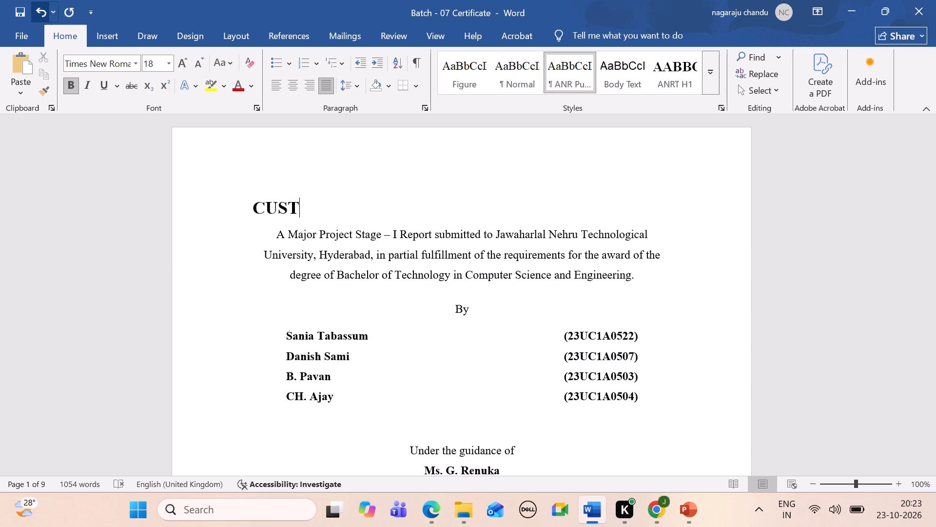
{"action": "scroll", "coordinate": [42, 14], "scroll_direction": "down", "scroll_amount": 5, "text": "ctrl"}
{"action": "scroll", "coordinate": [42, 14], "scroll_direction": "up", "scroll_amount": 7, "text": "ctrl"}
{"action": "left_click", "coordinate": [383, 294]}
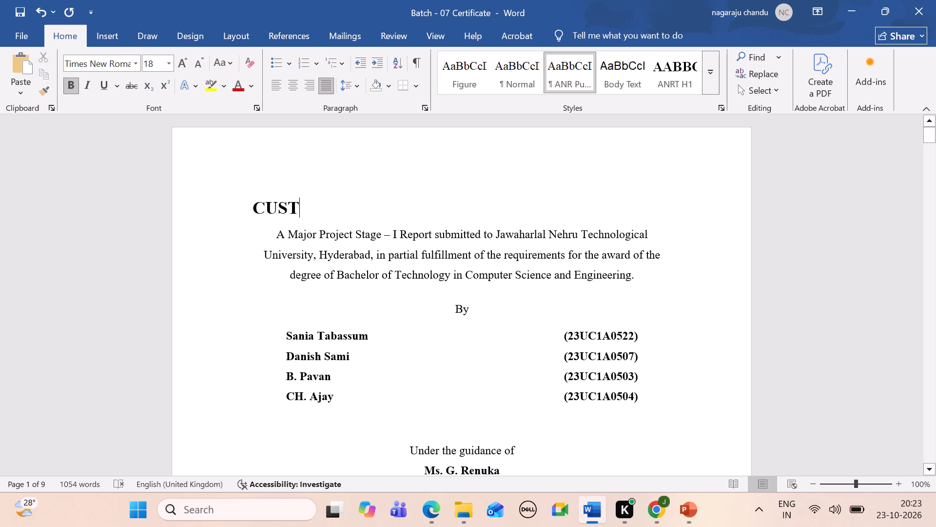
{"action": "scroll", "coordinate": [383, 294], "scroll_direction": "down", "scroll_amount": 2, "text": "ctrl"}
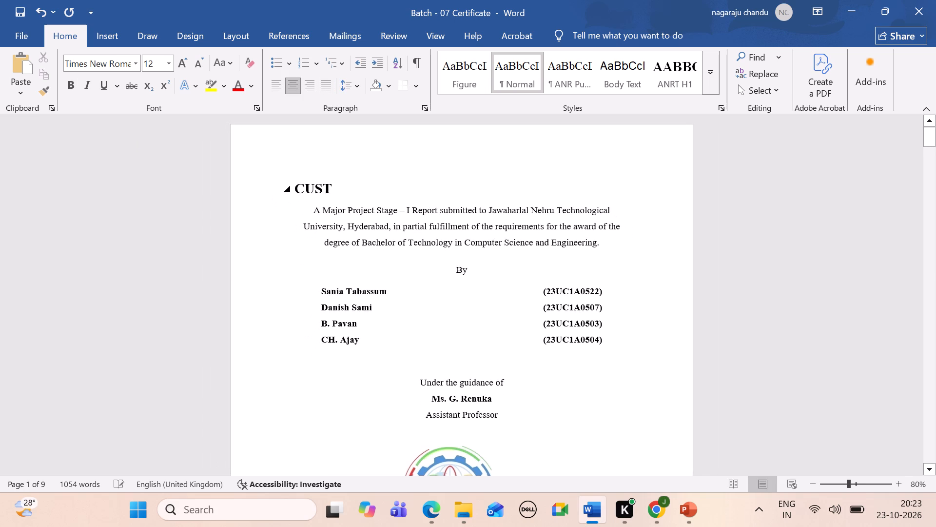
{"action": "left_click", "coordinate": [336, 183]}
{"action": "left_click", "coordinate": [336, 183]}
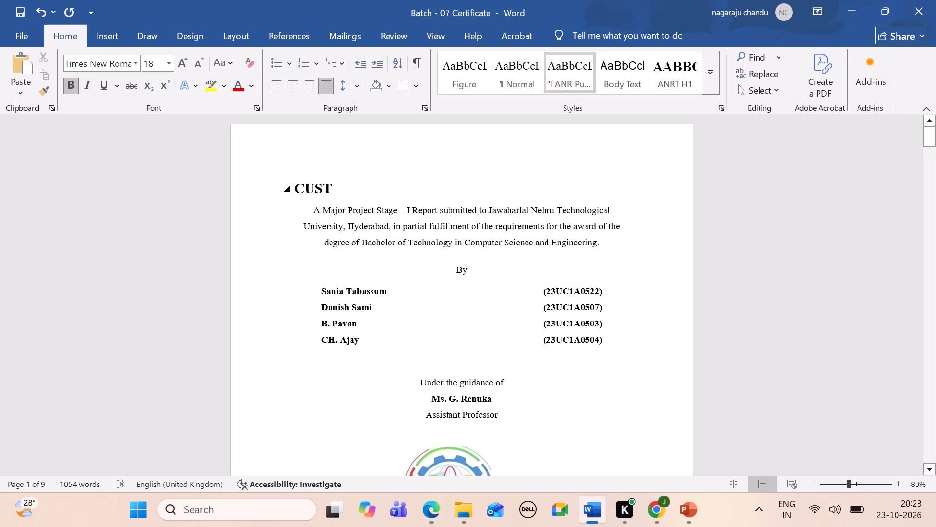
{"action": "type", "text": "OMER"}
{"action": "key", "text": "space"}
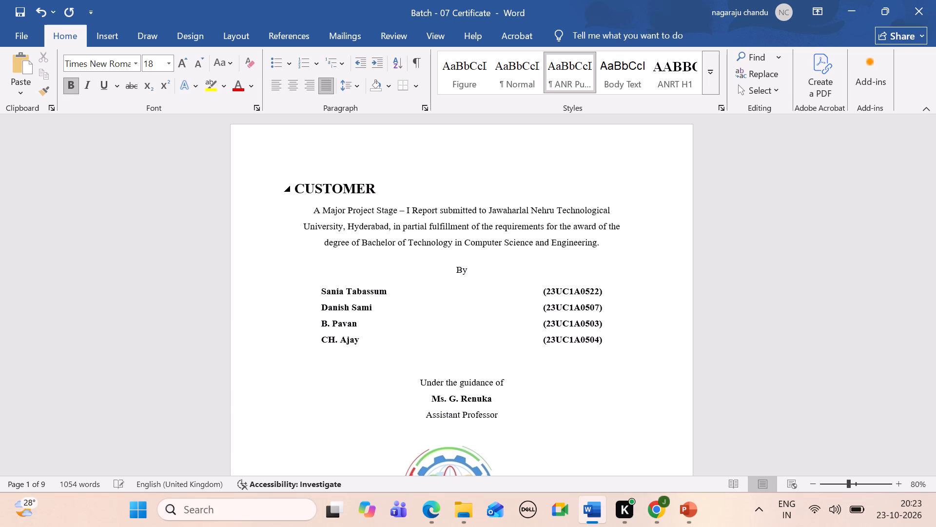
{"action": "type", "text": "LIFE"}
{"action": "type", "text": "TIME"}
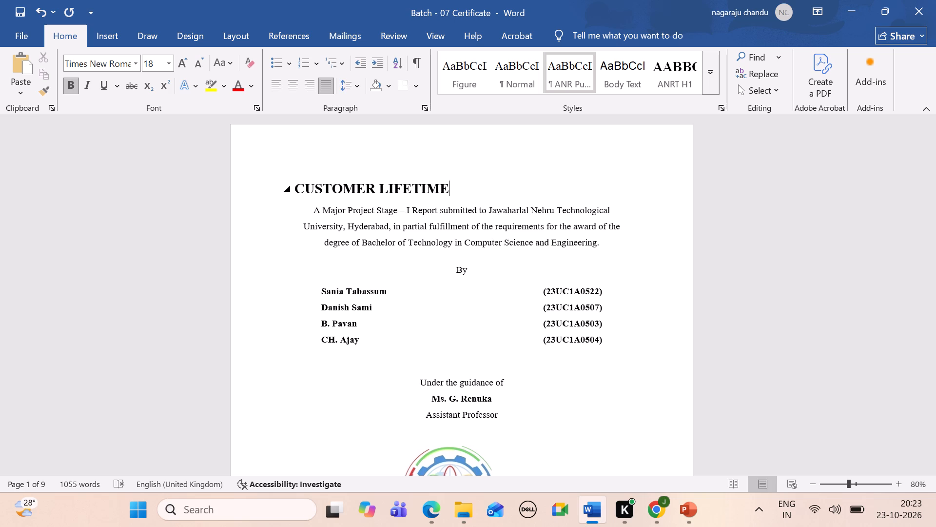
{"action": "key", "text": "space"}
{"action": "type", "text": "VALUE"}
{"action": "key", "text": "space"}
{"action": "key", "text": "p"}
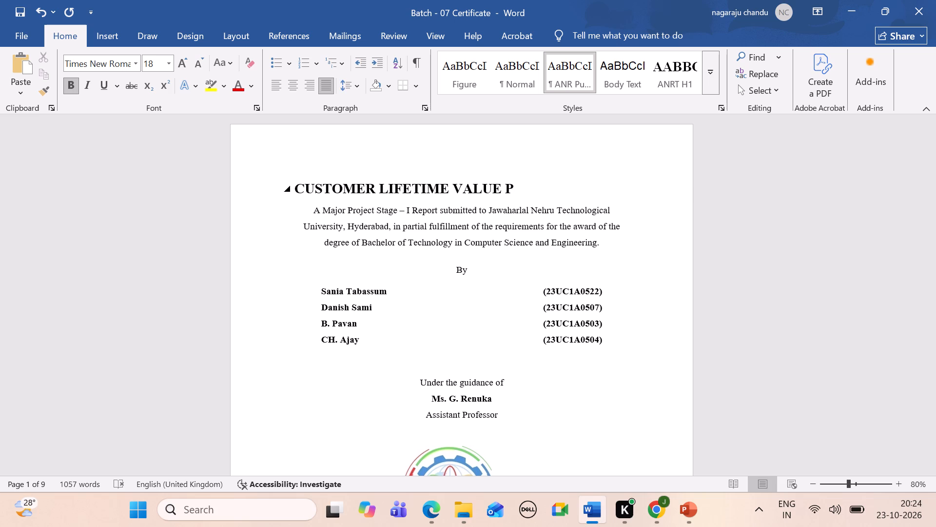
{"action": "type", "text": "REDICTION"}
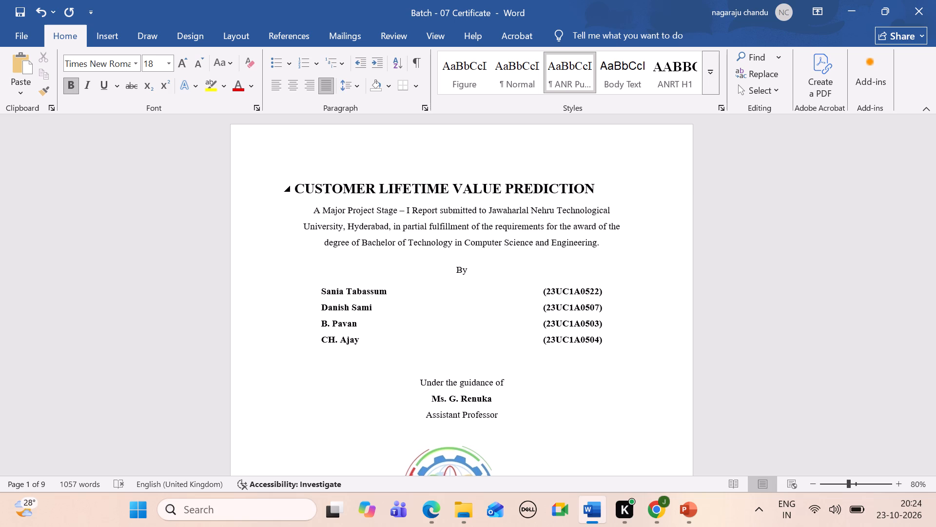
Continue the project title with "USING BG/NBD AND GAMMA-GAMMA MODELS".
{"action": "key", "text": "space"}
{"action": "type", "text": "USING"}
{"action": "key", "text": "space"}
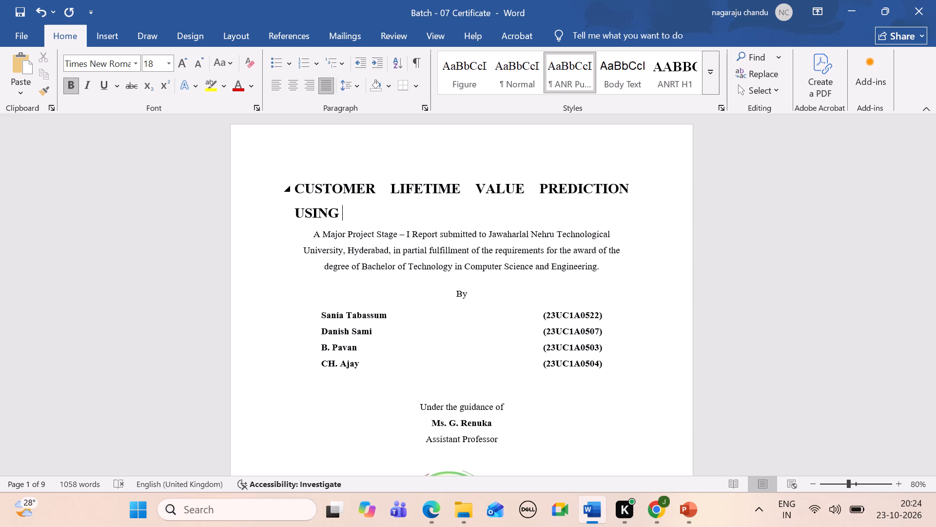
{"action": "type", "text": "BG"}
{"action": "key", "text": "slash"}
{"action": "type", "text": "NBG"}
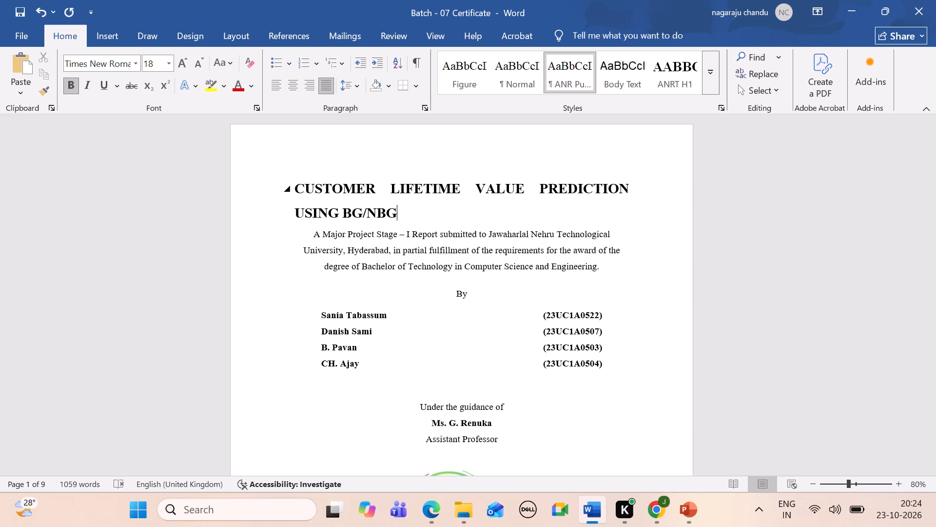
{"action": "key", "text": "BackSpace"}
{"action": "key", "text": "d"}
{"action": "key", "text": "space"}
{"action": "type", "text": "AND"}
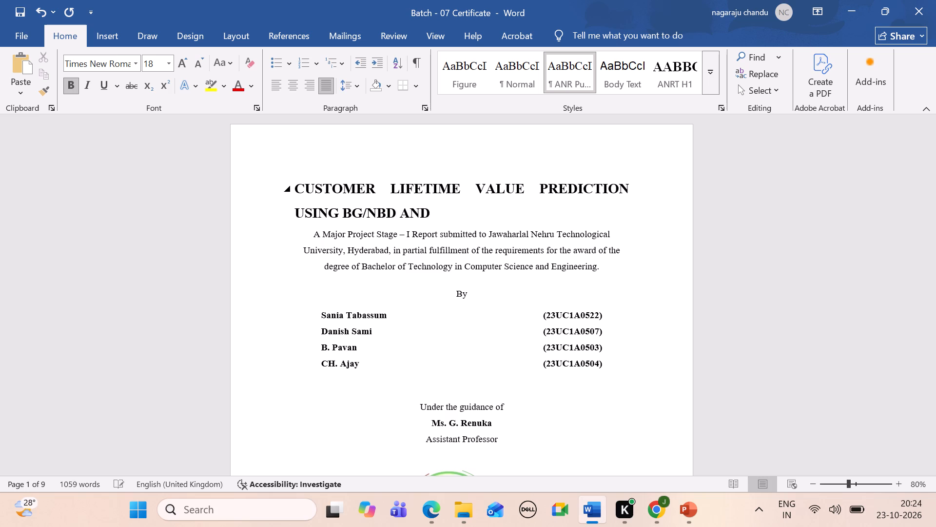
{"action": "key", "text": "space"}
{"action": "type", "text": "GAMMA"}
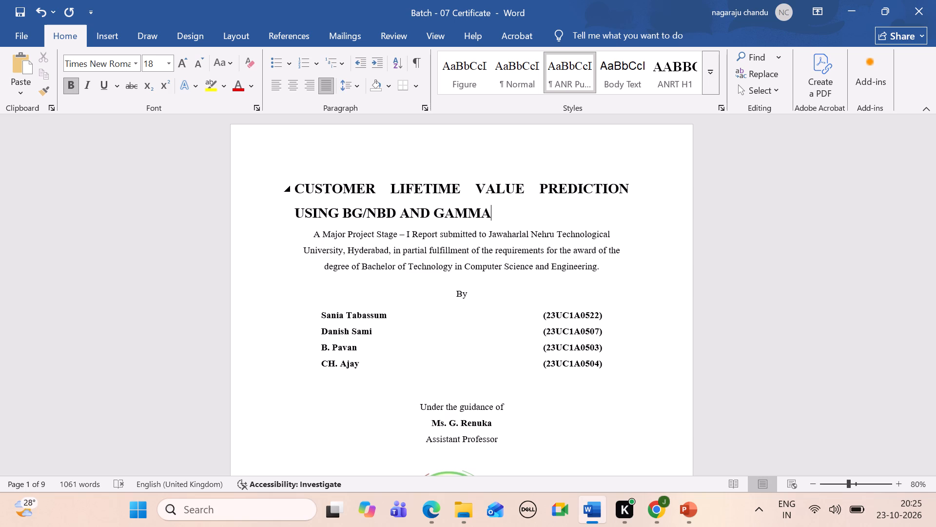
{"action": "key", "text": "minus"}
{"action": "type", "text": "GAMMA"}
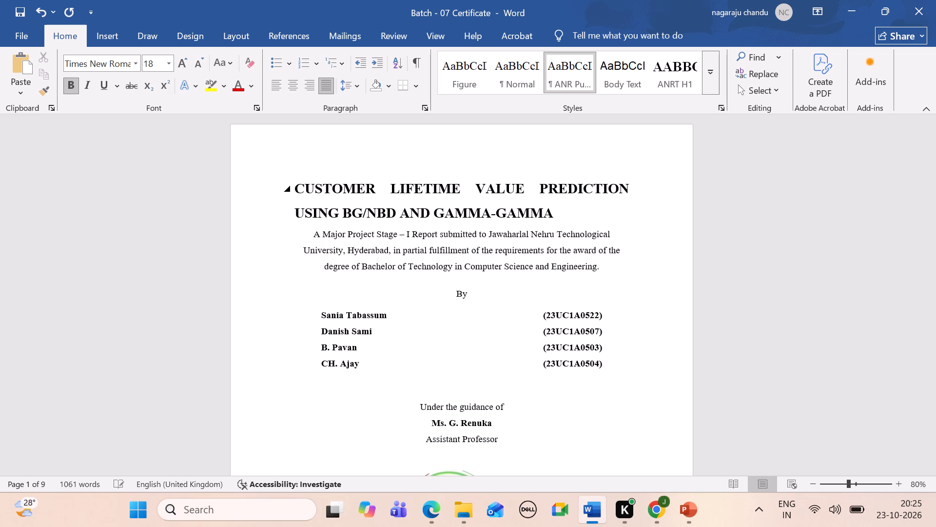
{"action": "key", "text": "space"}
{"action": "type", "text": "MO"}
{"action": "key", "text": "d"}
{"action": "type", "text": "ELS"}
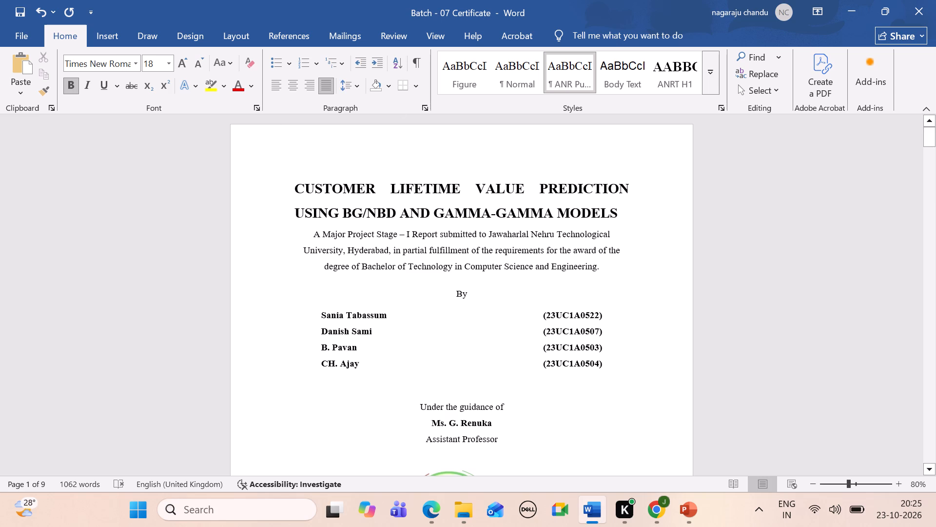
Look through the certificate document's pages, from the title page to the list of abbreviations and back.
{"action": "scroll", "coordinate": [405, 232], "scroll_direction": "up", "scroll_amount": 2}
{"action": "scroll", "coordinate": [405, 232], "scroll_direction": "down", "scroll_amount": 1}
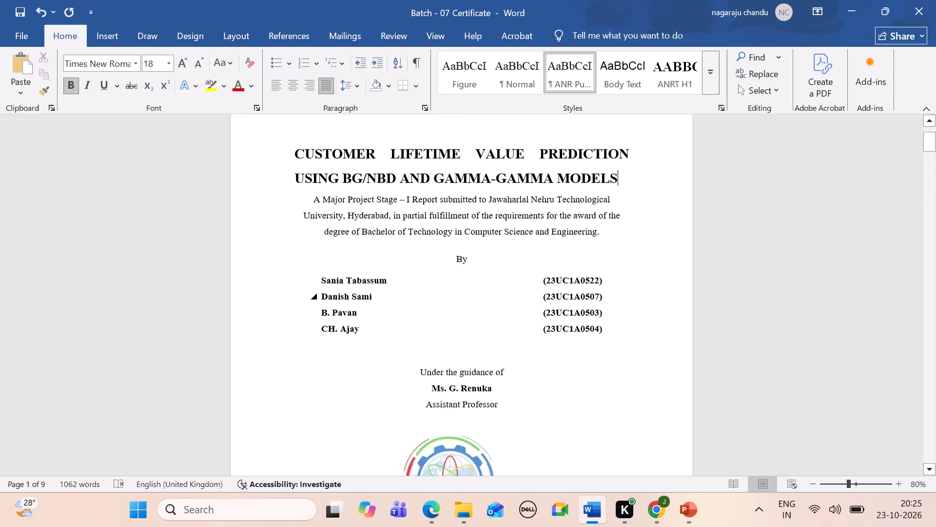
{"action": "scroll", "coordinate": [405, 232], "scroll_direction": "down", "scroll_amount": 9}
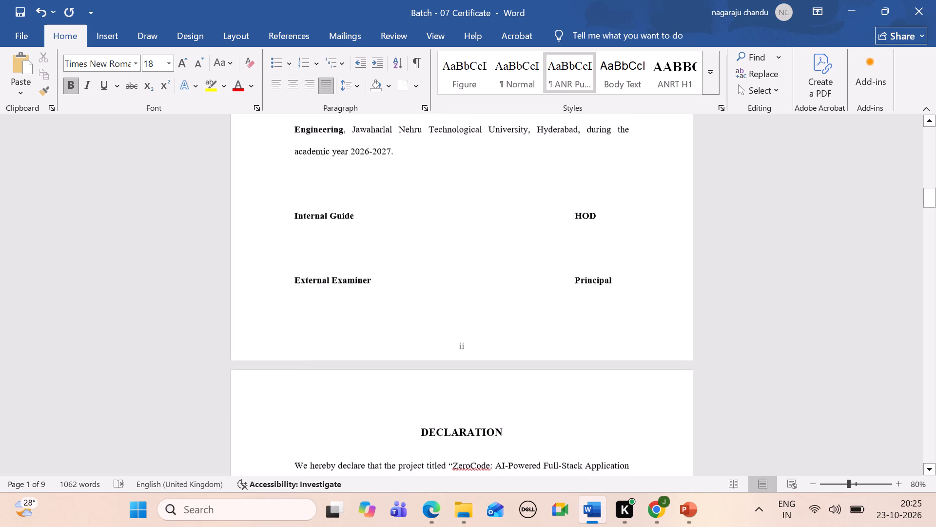
{"action": "scroll", "coordinate": [405, 232], "scroll_direction": "down", "scroll_amount": 13}
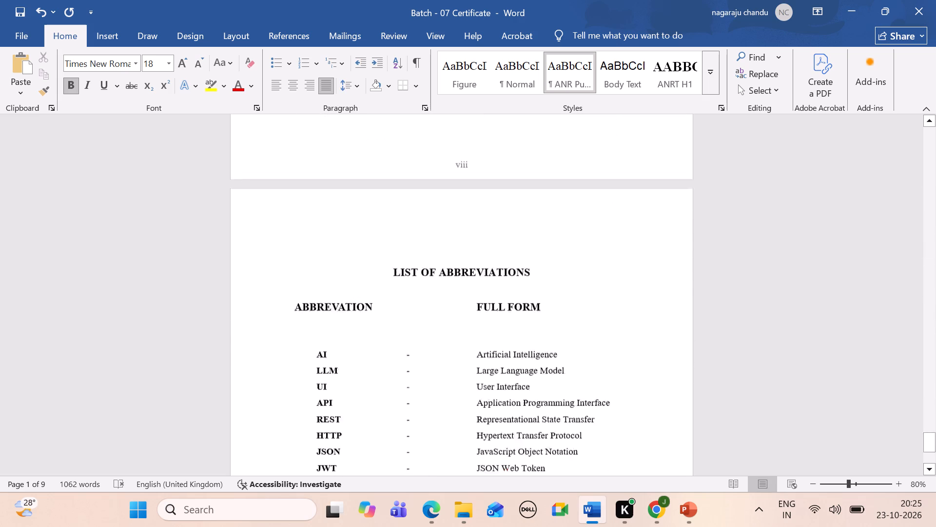
{"action": "scroll", "coordinate": [405, 232], "scroll_direction": "down", "scroll_amount": 9}
{"action": "scroll", "coordinate": [405, 232], "scroll_direction": "up", "scroll_amount": 8}
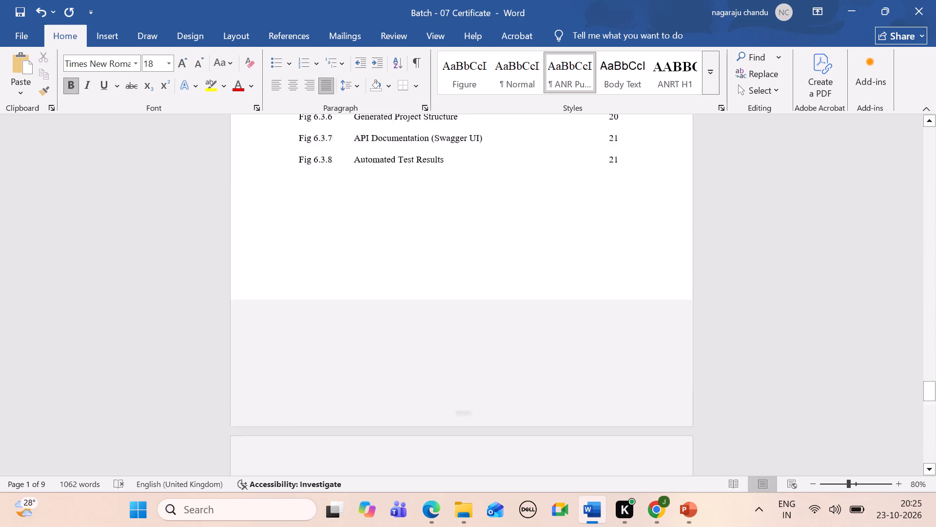
{"action": "scroll", "coordinate": [405, 232], "scroll_direction": "up", "scroll_amount": 10}
{"action": "scroll", "coordinate": [405, 232], "scroll_direction": "up", "scroll_amount": 11}
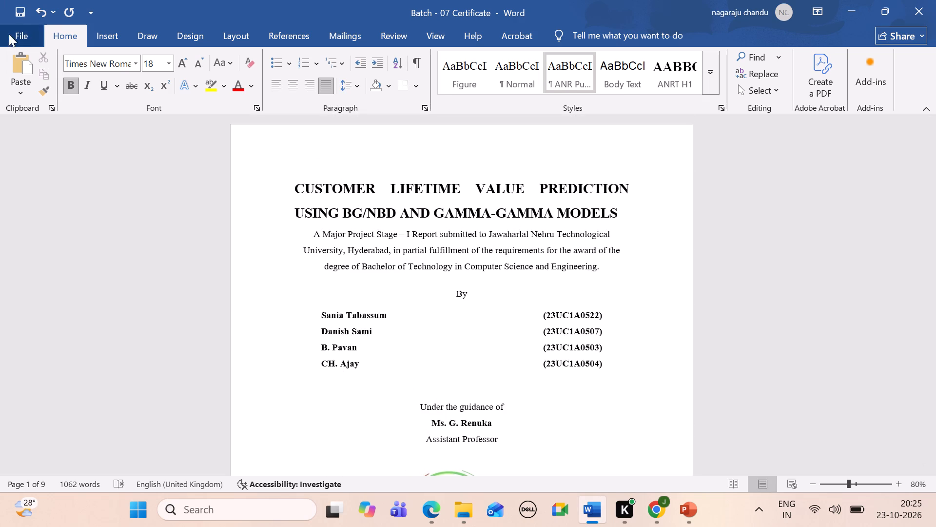
Save the certificate document.
{"action": "left_click", "coordinate": [14, 7]}
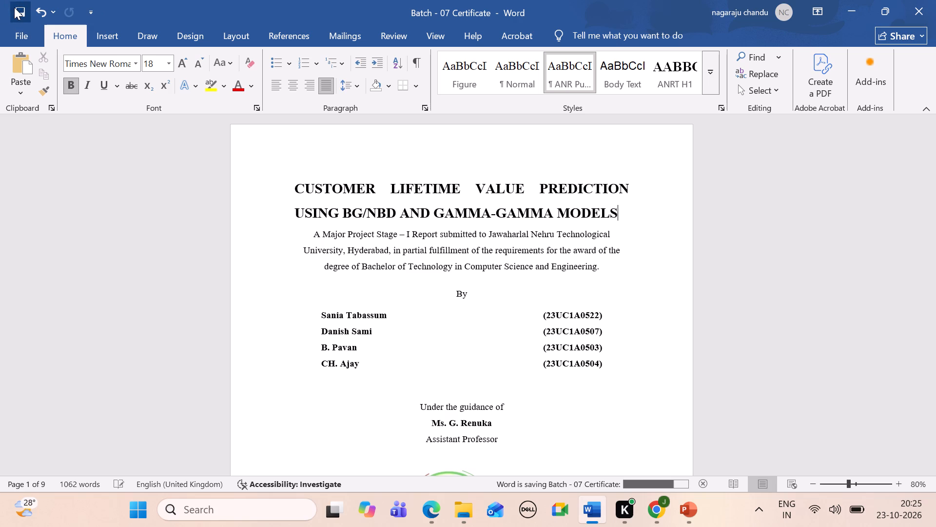
Create a new blank document.
{"action": "left_click", "coordinate": [16, 40]}
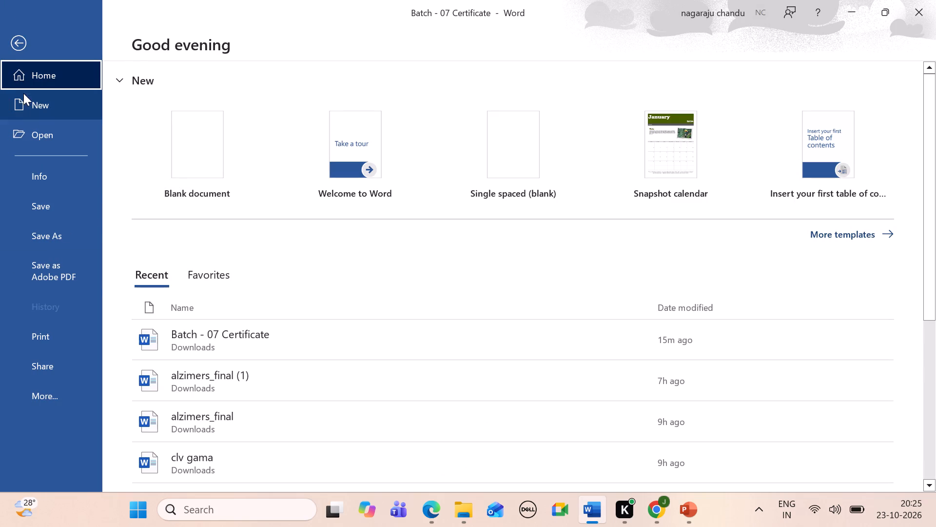
{"action": "left_click", "coordinate": [28, 107]}
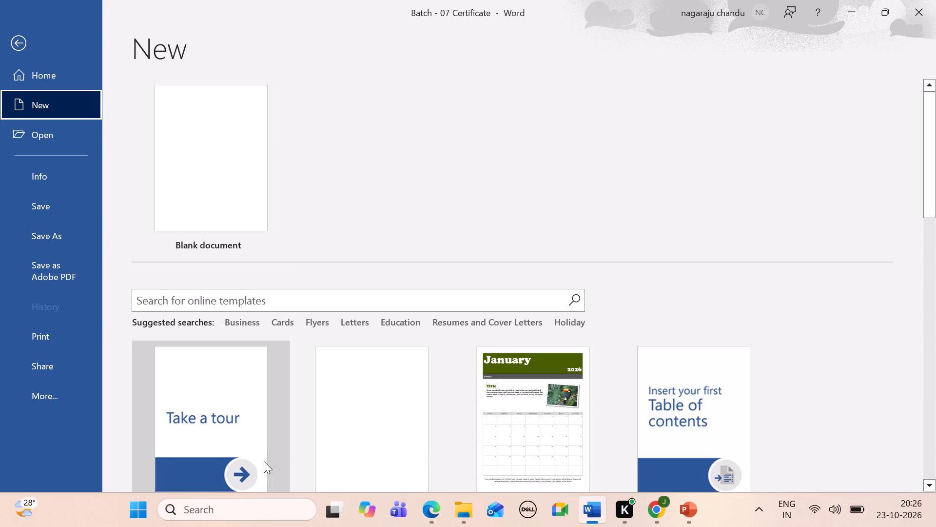
{"action": "scroll", "coordinate": [264, 461], "scroll_direction": "down", "scroll_amount": 3}
{"action": "scroll", "coordinate": [264, 461], "scroll_direction": "right", "scroll_amount": 1}
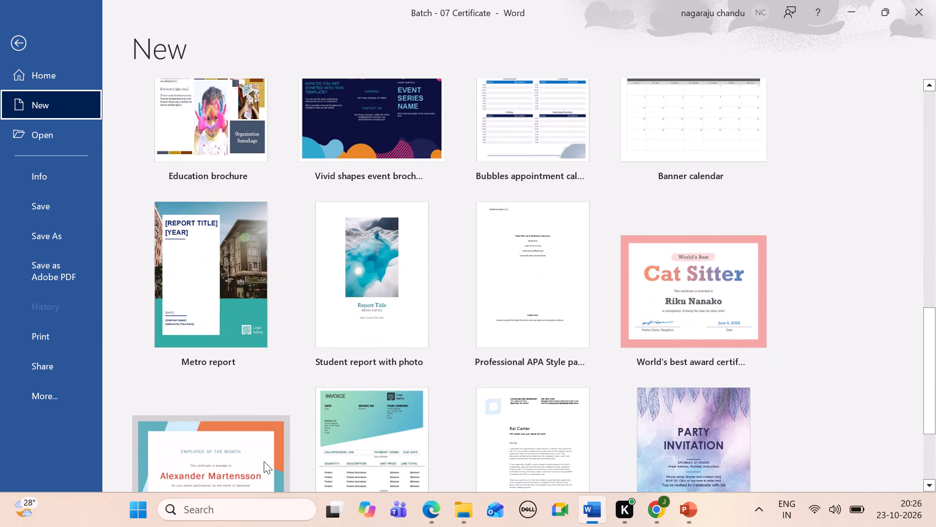
{"action": "scroll", "coordinate": [264, 461], "scroll_direction": "right", "scroll_amount": 1}
{"action": "scroll", "coordinate": [264, 461], "scroll_direction": "up", "scroll_amount": 2}
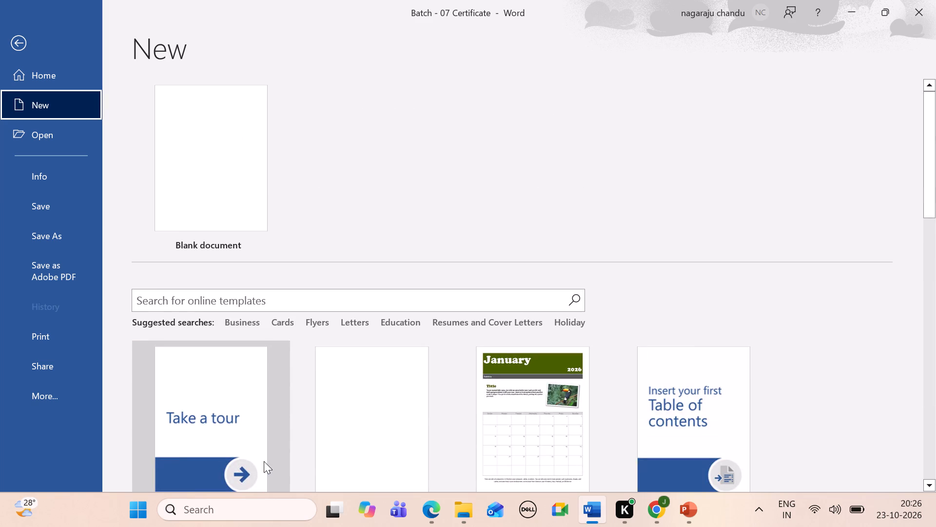
{"action": "scroll", "coordinate": [264, 461], "scroll_direction": "up", "scroll_amount": 2}
{"action": "left_click", "coordinate": [226, 216]}
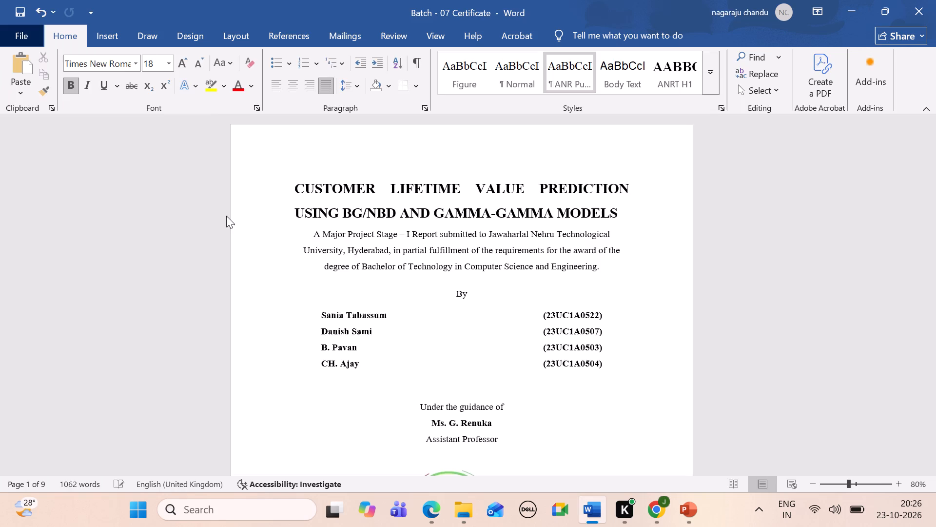
Set the font of the new blank document's text to Times New Roman.
{"action": "left_click", "coordinate": [137, 67]}
{"action": "left_click", "coordinate": [154, 157]}
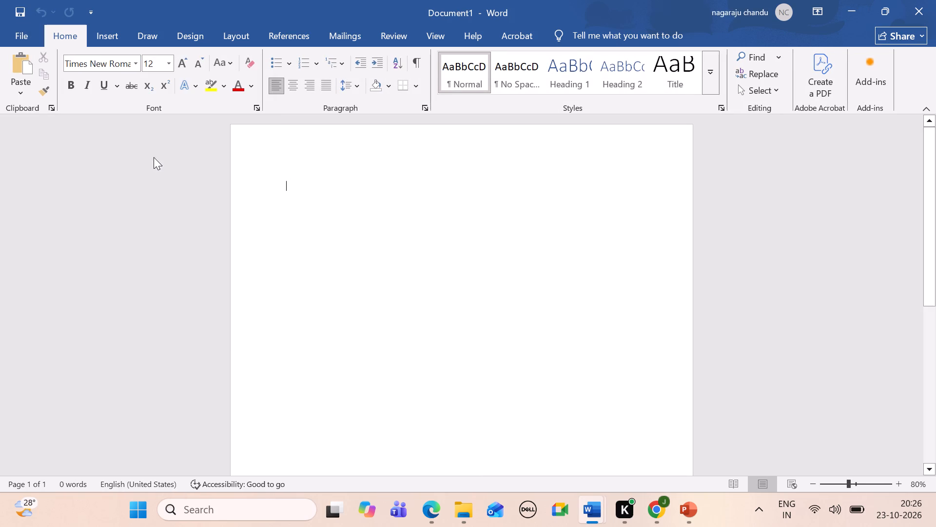
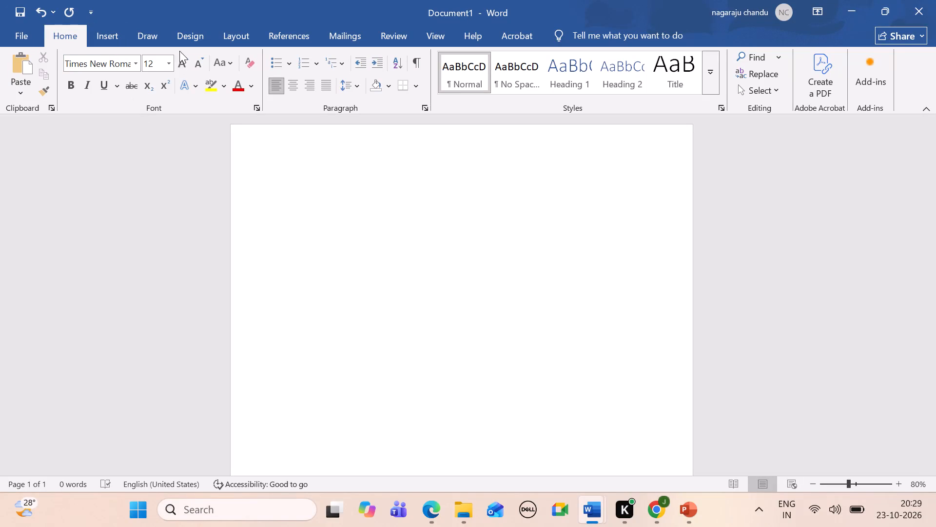
Set the font size in the blank document to 18.
{"action": "left_click", "coordinate": [164, 56]}
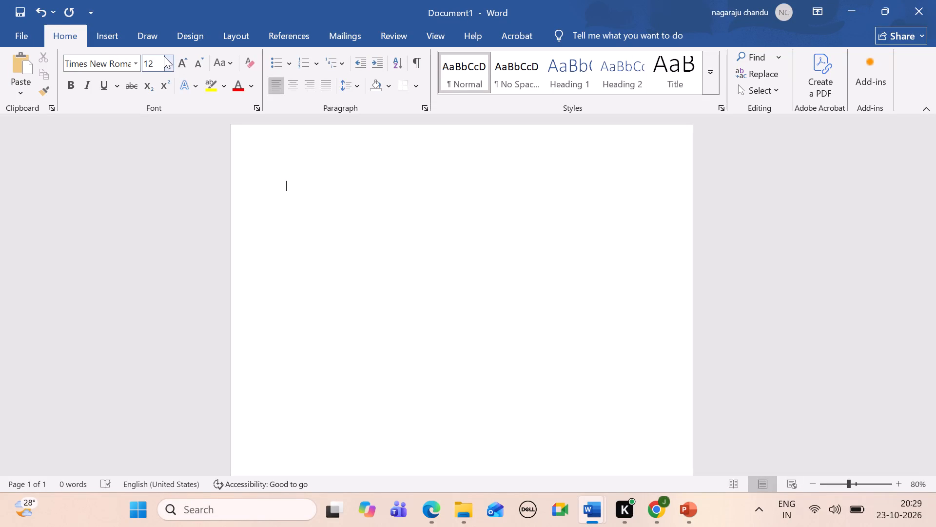
{"action": "left_click", "coordinate": [164, 56]}
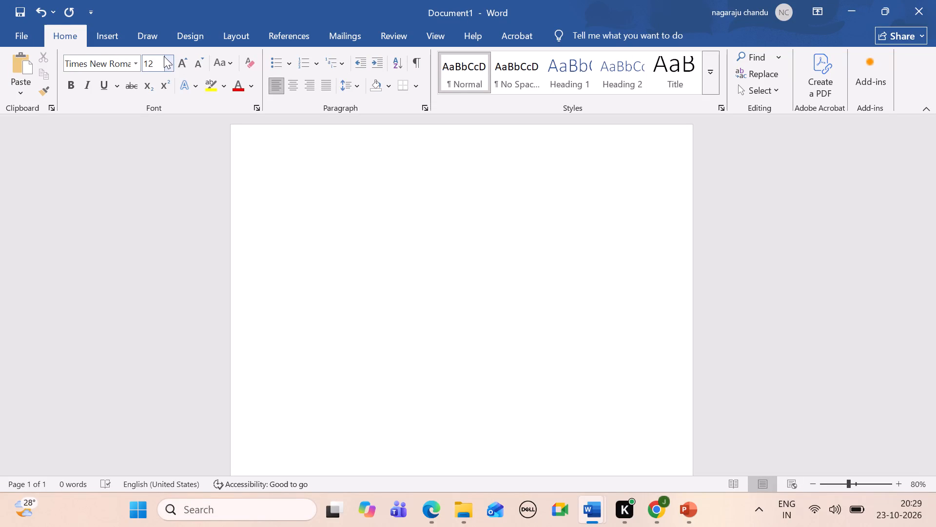
{"action": "left_click", "coordinate": [170, 60]}
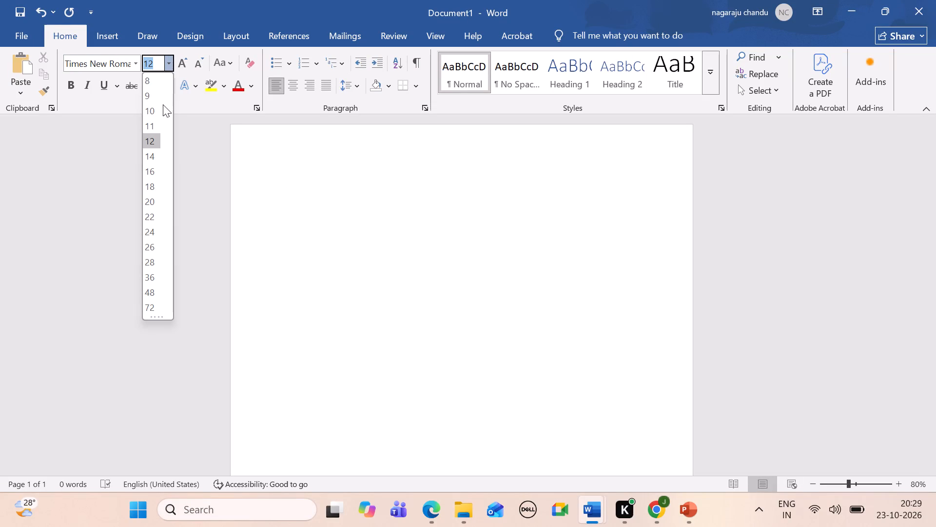
{"action": "left_click", "coordinate": [153, 183]}
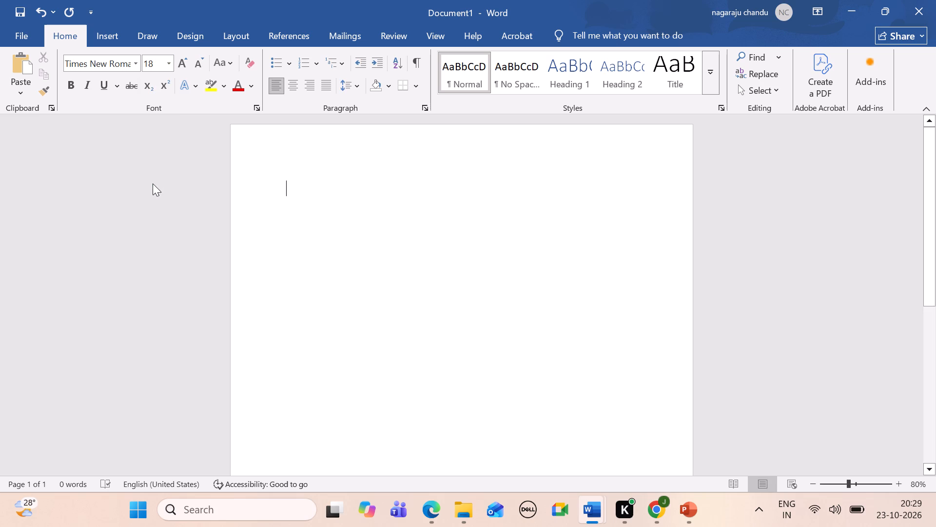
Apply bold formatting to the blank document's empty first line and place the cursor there.
{"action": "left_click", "coordinate": [153, 183]}
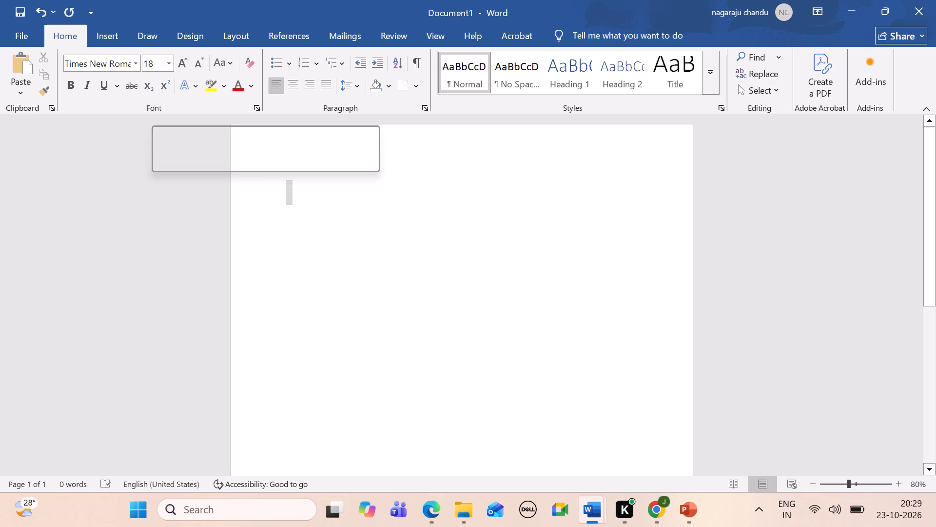
{"action": "key", "text": "ctrl+b"}
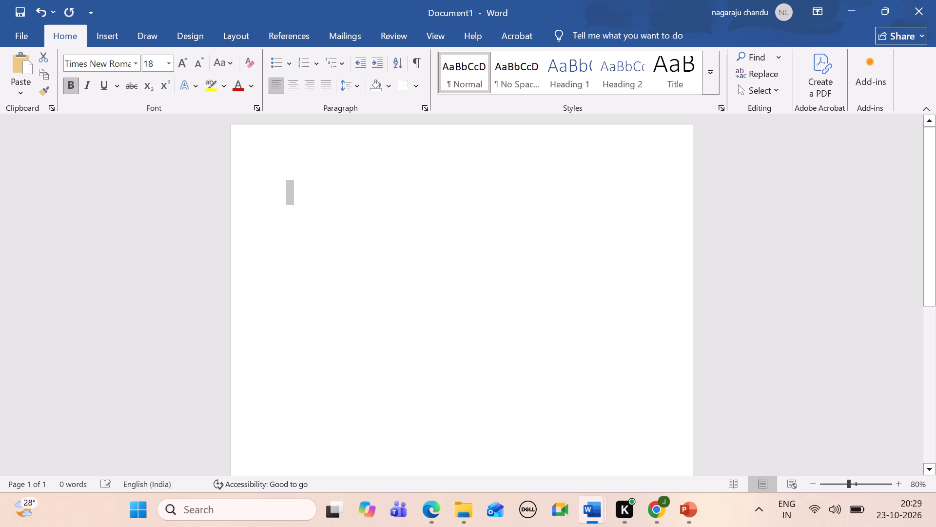
{"action": "left_click", "coordinate": [153, 183]}
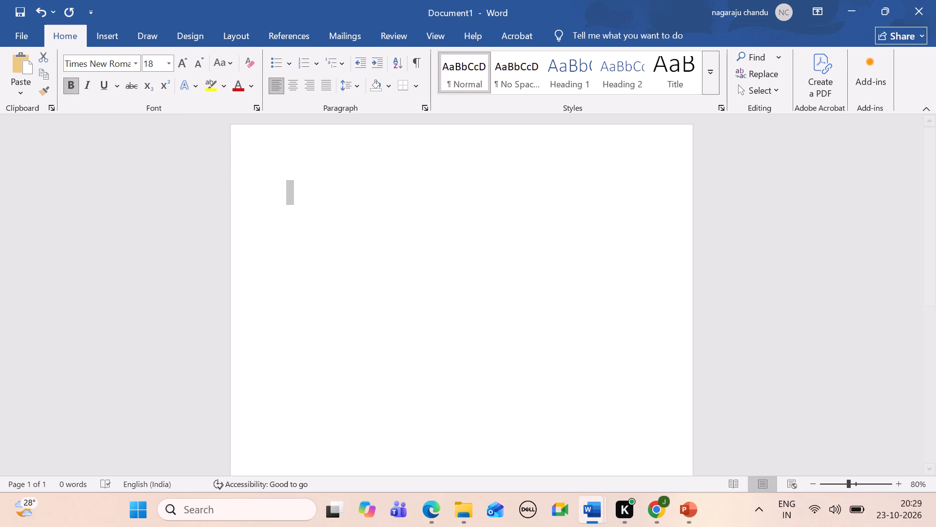
{"action": "left_click", "coordinate": [295, 186]}
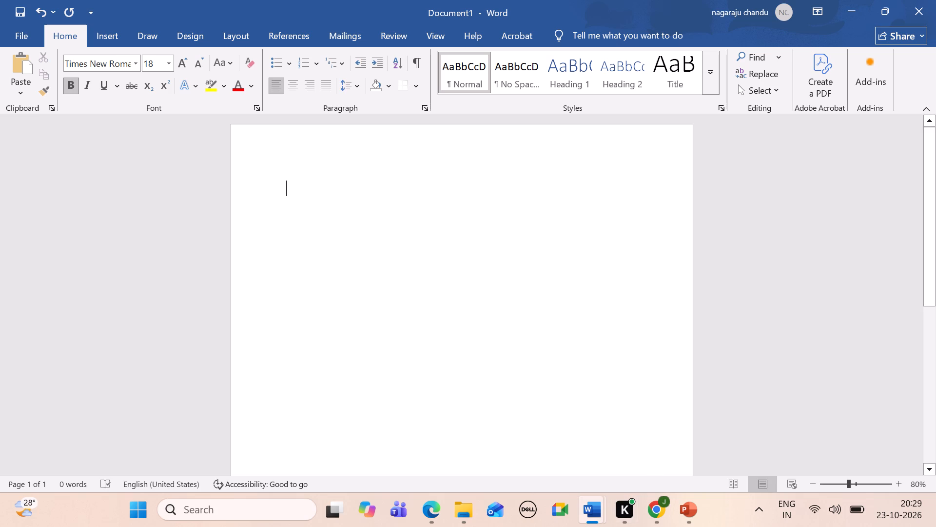
Switch to the open customer lifetime value project presentation in PowerPoint.
{"action": "left_click", "coordinate": [691, 496]}
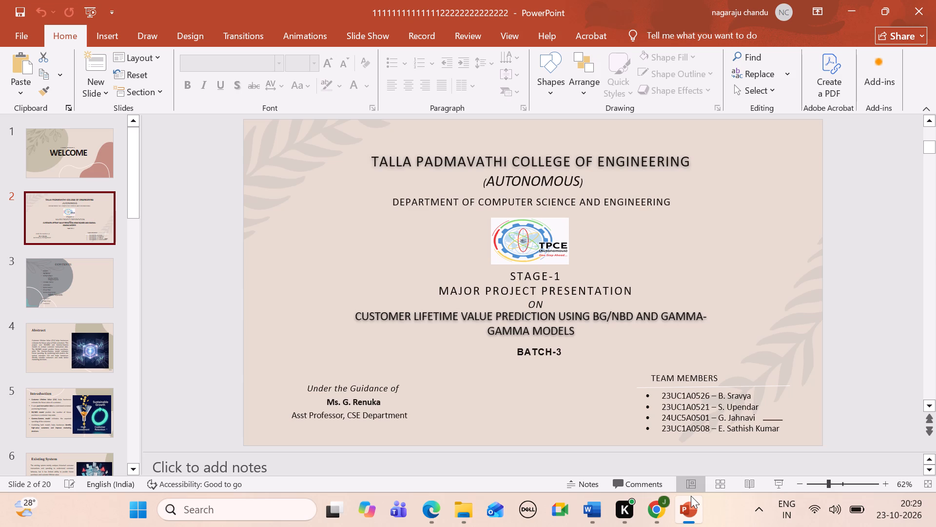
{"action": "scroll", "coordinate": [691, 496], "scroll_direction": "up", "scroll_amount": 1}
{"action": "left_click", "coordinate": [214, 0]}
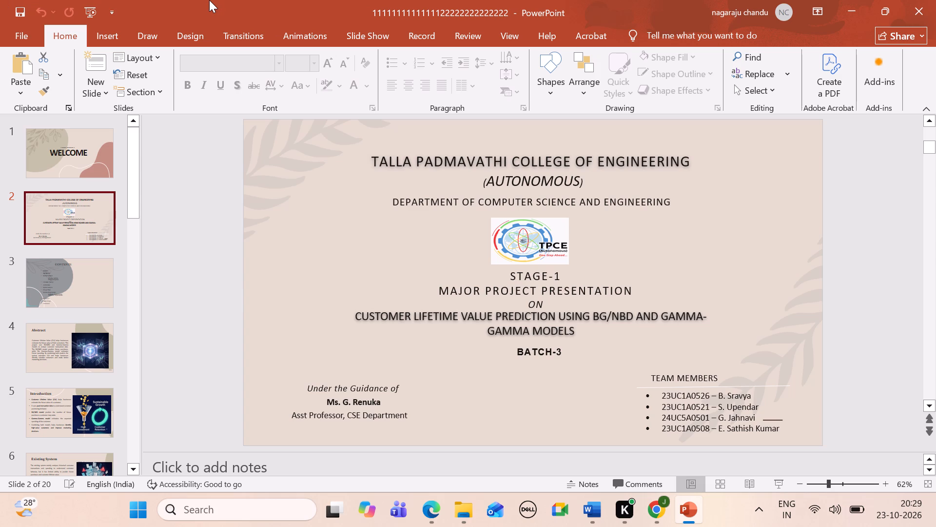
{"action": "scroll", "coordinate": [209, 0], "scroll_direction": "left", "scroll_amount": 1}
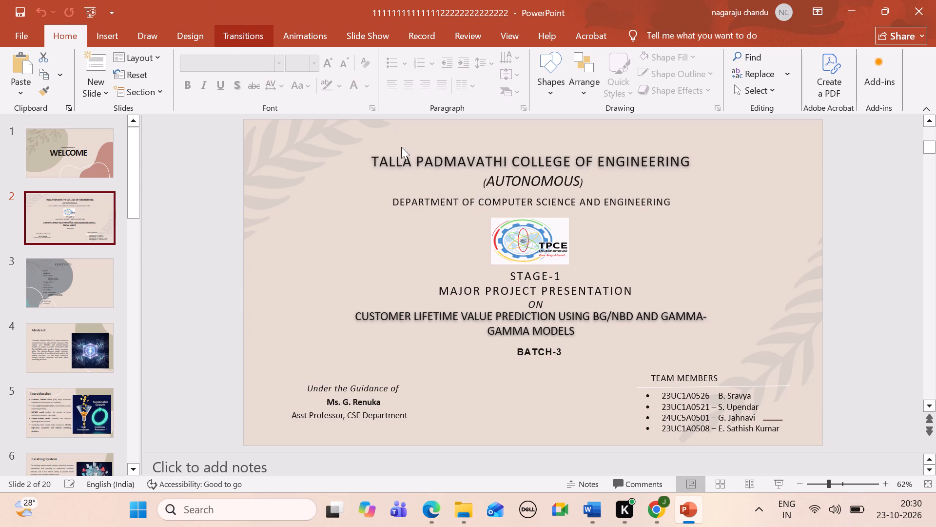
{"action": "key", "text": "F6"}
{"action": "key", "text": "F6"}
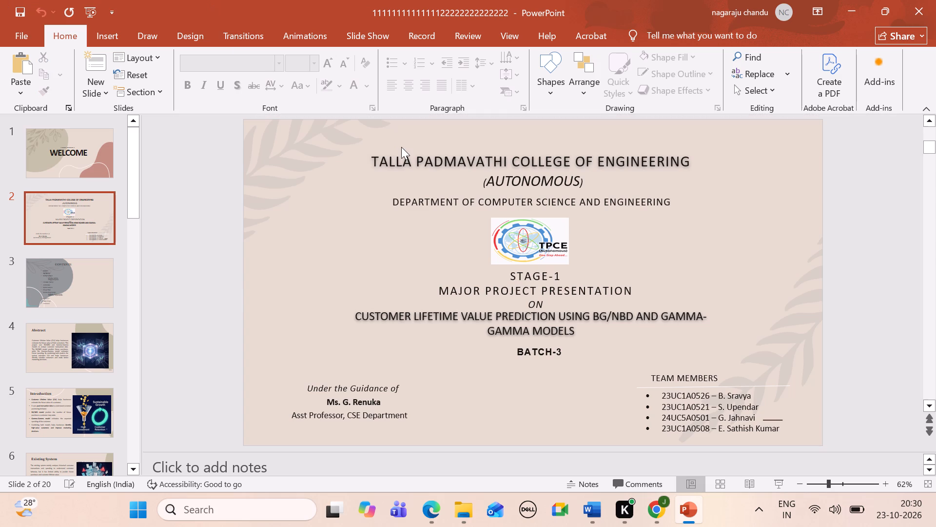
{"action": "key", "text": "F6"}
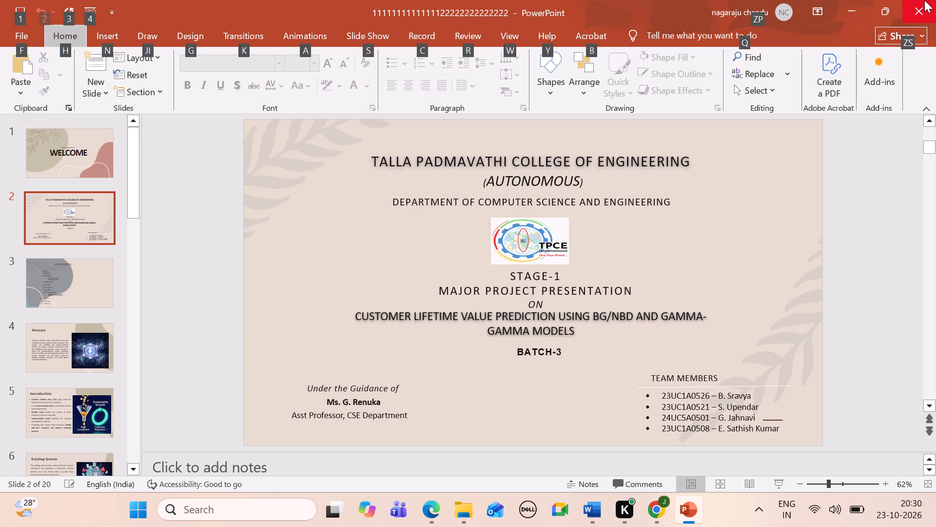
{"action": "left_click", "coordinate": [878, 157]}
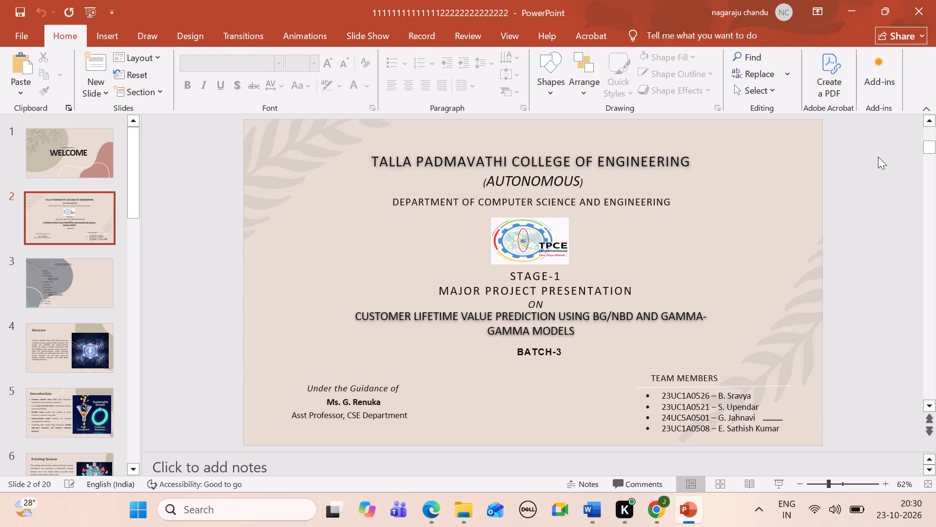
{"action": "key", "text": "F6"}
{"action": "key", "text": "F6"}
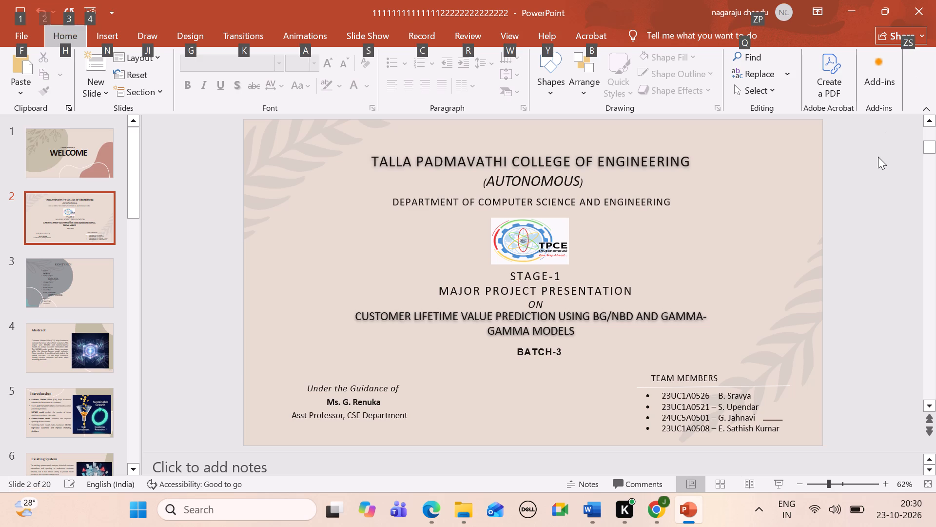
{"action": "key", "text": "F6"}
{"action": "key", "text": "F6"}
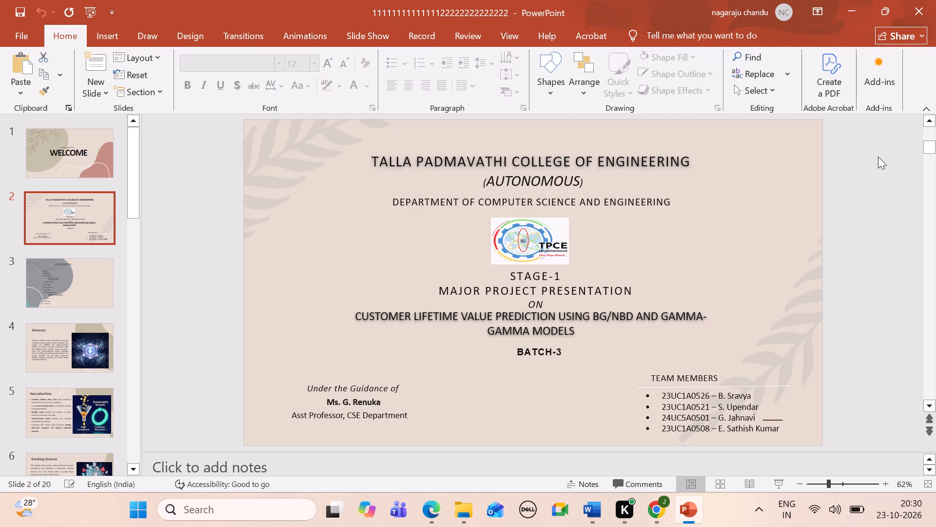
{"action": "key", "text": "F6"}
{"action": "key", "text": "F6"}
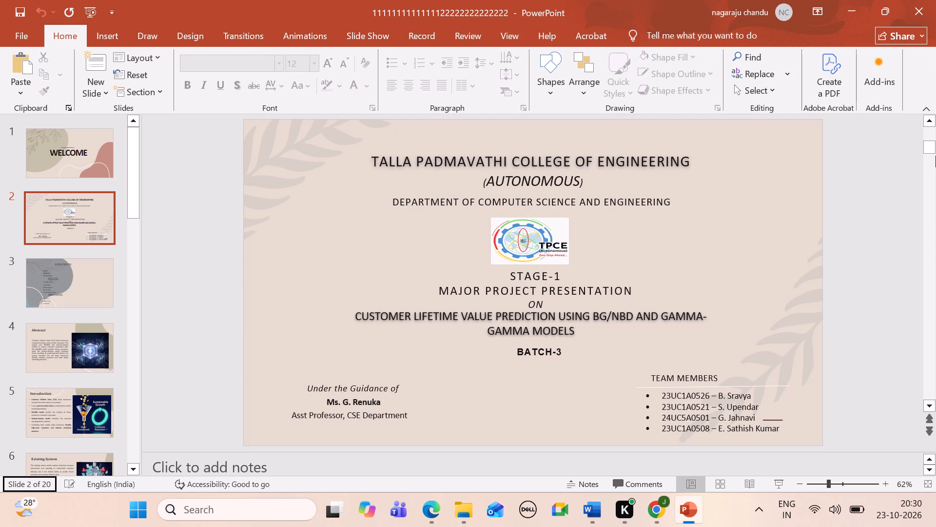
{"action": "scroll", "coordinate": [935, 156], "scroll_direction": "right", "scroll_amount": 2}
Go back from the project title slide to the presentation's WELCOME slide.
{"action": "scroll", "coordinate": [471, 245], "scroll_direction": "up", "scroll_amount": 10}
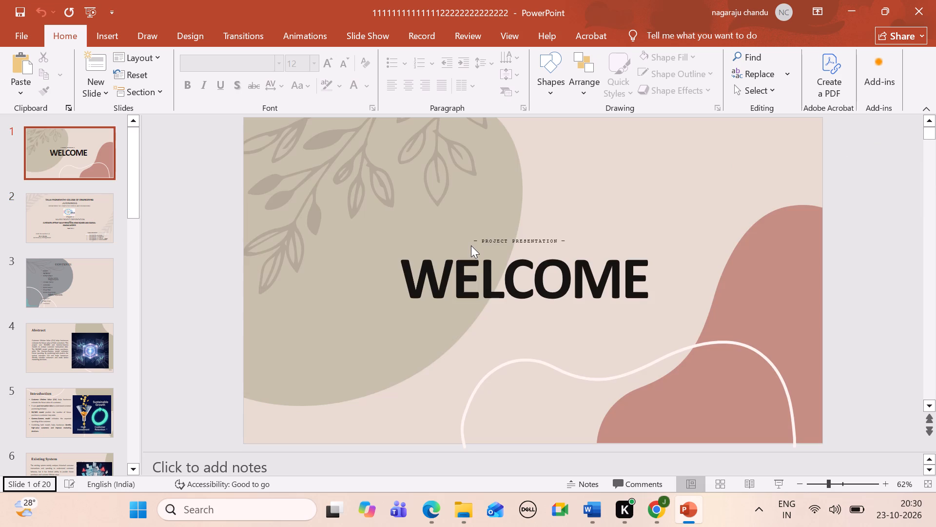
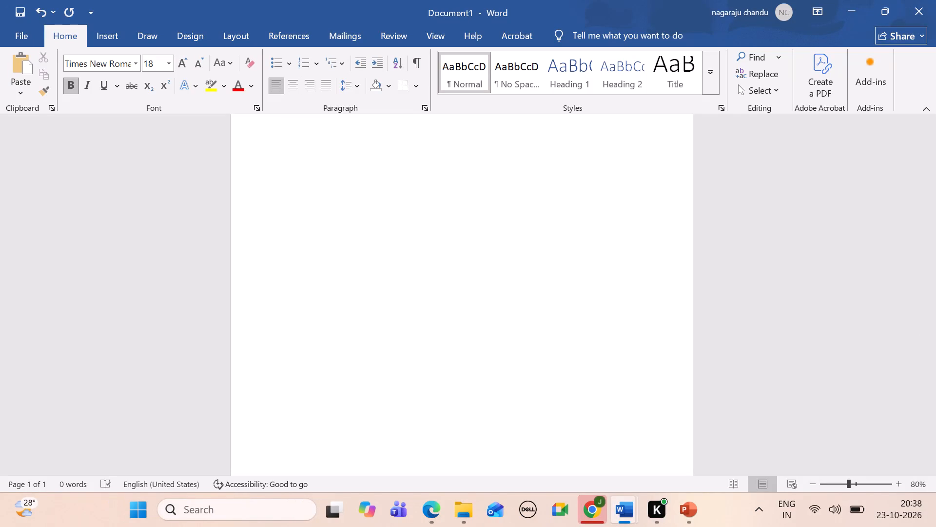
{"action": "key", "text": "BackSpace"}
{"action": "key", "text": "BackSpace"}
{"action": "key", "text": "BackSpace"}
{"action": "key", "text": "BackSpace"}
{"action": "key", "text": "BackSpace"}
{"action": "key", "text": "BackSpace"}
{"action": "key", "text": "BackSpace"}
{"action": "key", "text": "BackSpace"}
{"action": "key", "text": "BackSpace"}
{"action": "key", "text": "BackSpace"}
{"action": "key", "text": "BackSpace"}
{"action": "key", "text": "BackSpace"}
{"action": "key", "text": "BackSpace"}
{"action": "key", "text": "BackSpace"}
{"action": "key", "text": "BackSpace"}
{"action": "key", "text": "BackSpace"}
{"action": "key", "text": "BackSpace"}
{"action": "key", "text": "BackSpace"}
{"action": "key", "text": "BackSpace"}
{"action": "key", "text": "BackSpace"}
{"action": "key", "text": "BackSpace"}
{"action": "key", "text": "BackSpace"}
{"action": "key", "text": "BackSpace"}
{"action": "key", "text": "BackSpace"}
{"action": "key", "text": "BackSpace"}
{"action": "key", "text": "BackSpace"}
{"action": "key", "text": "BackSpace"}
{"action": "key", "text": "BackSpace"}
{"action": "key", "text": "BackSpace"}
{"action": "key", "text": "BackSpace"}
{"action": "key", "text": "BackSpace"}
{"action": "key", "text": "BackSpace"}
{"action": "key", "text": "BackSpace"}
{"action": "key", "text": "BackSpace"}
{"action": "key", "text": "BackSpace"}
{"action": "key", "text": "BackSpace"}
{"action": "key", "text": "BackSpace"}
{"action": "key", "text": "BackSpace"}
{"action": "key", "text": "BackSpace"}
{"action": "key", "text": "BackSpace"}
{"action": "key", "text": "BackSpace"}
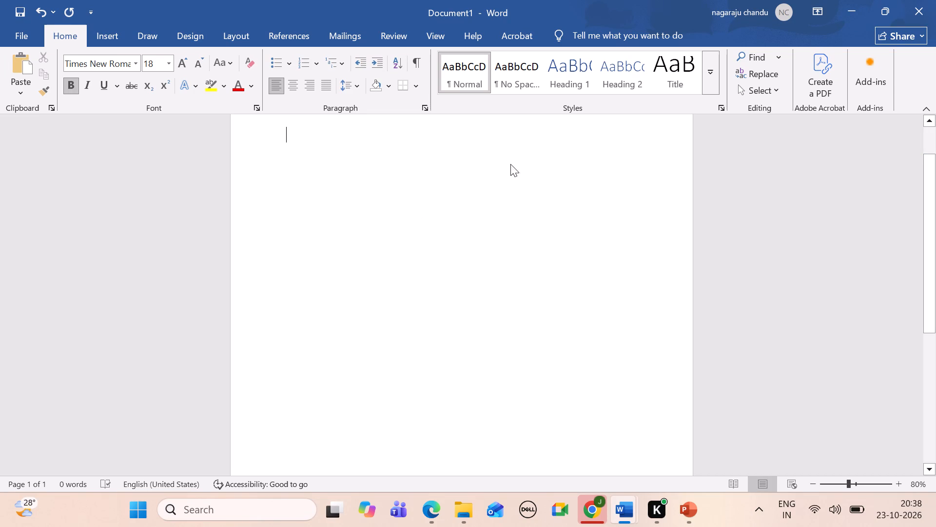
Undo the recent deletions in the Word document to restore the project title and the Major Project Stage – I submission paragraph.
{"action": "left_click", "coordinate": [928, 211]}
{"action": "left_click_drag", "start_coordinate": [928, 211], "coordinate": [931, 152]}
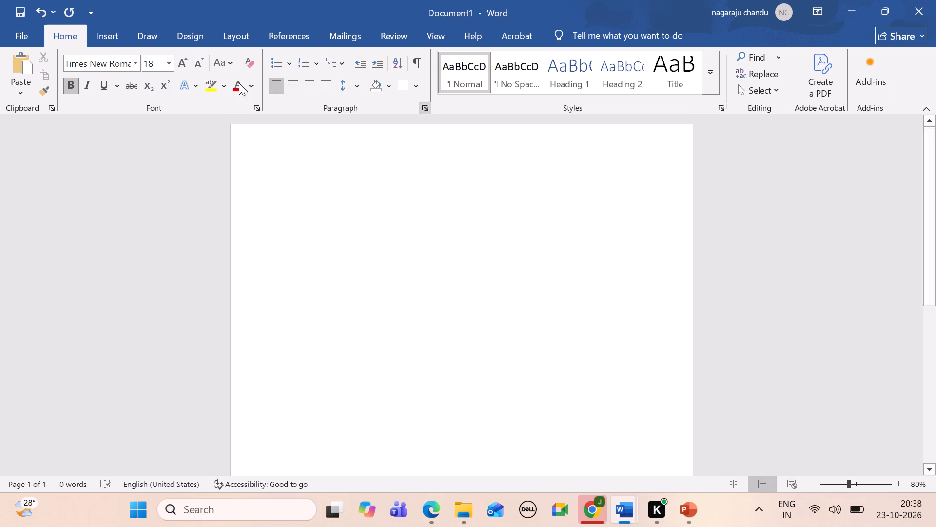
{"action": "double_click", "coordinate": [39, 6]}
{"action": "left_click", "coordinate": [39, 6]}
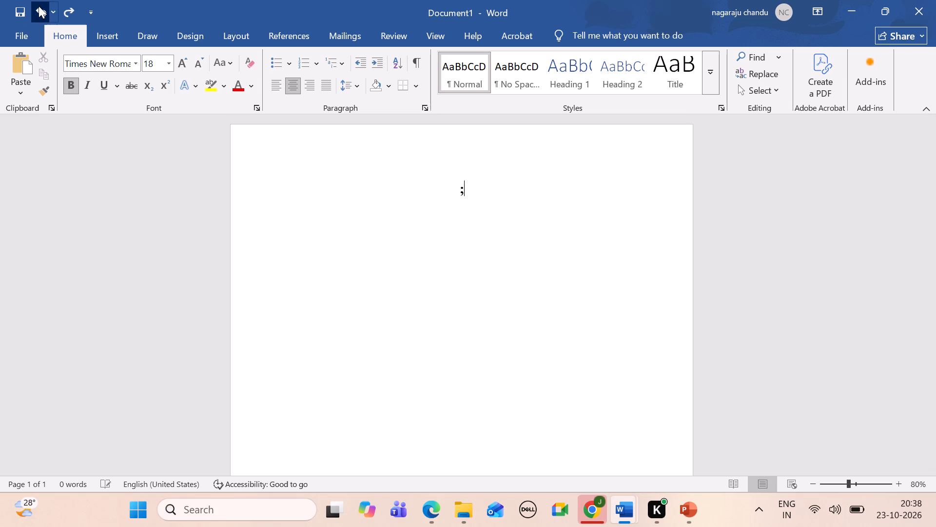
{"action": "left_click", "coordinate": [39, 6]}
{"action": "left_click", "coordinate": [39, 6]}
{"action": "triple_click", "coordinate": [39, 6]}
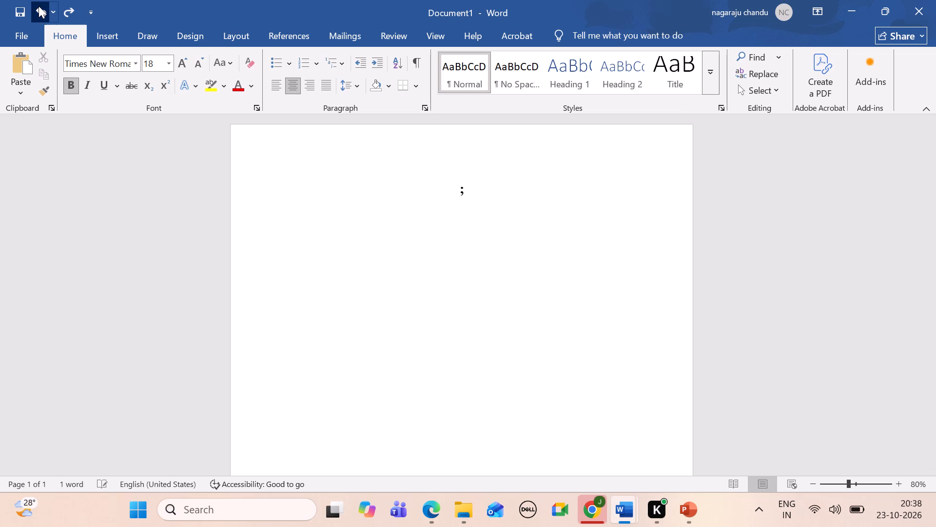
{"action": "double_click", "coordinate": [39, 6]}
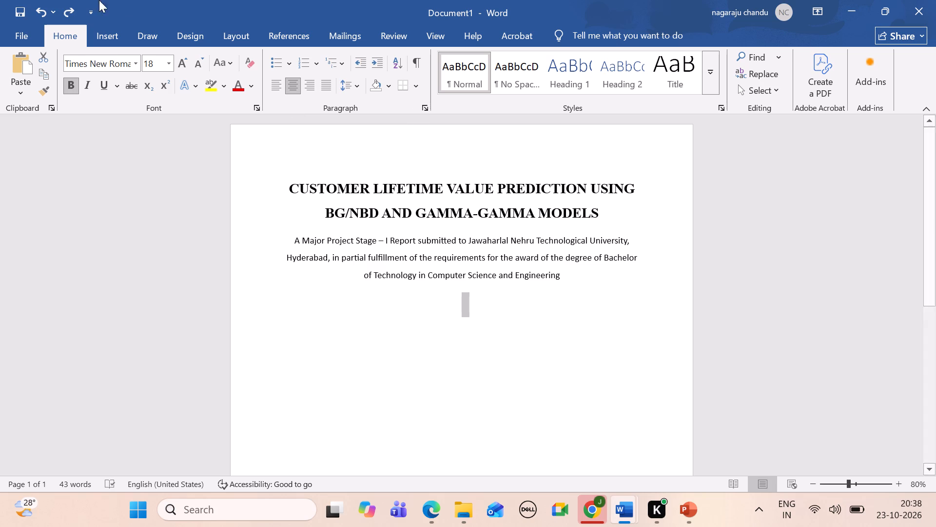
{"action": "left_click", "coordinate": [40, 11]}
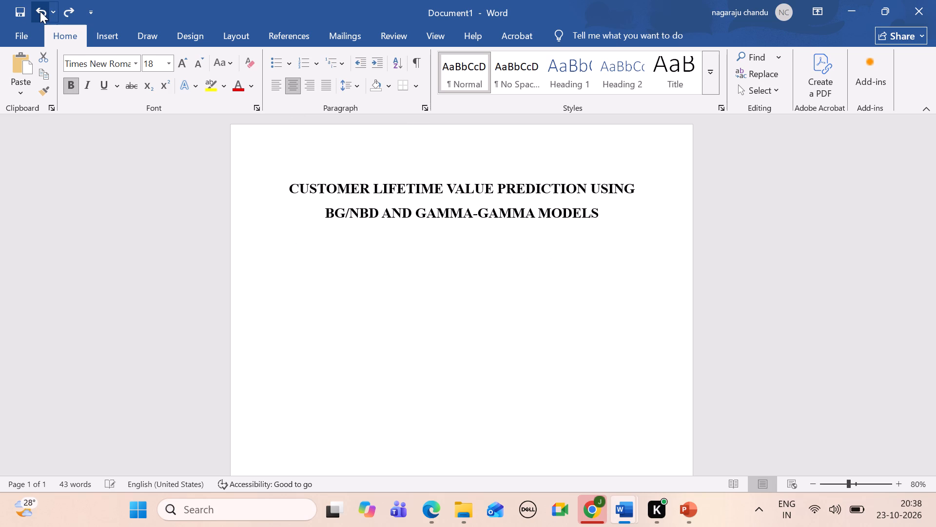
{"action": "left_click", "coordinate": [78, 8]}
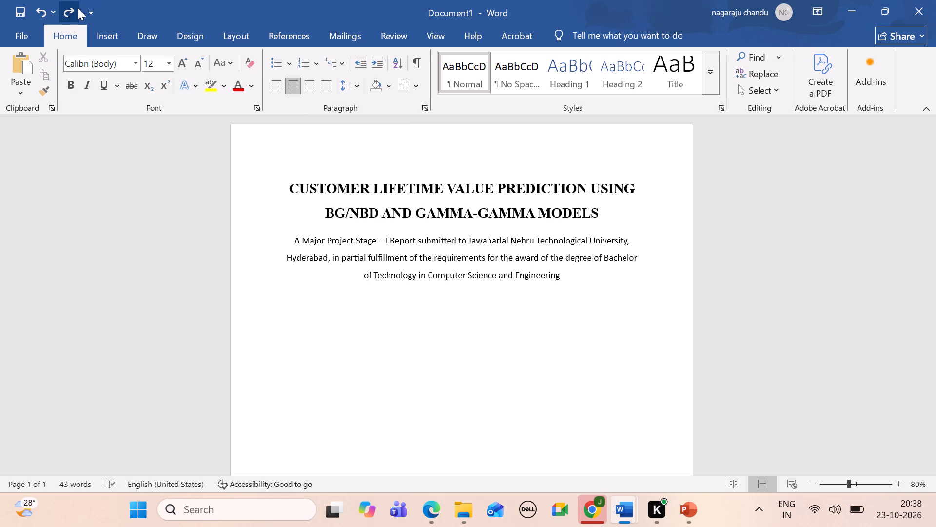
End the submission paragraph with a full stop after "Computer Science and Engineering".
{"action": "left_click", "coordinate": [559, 275]}
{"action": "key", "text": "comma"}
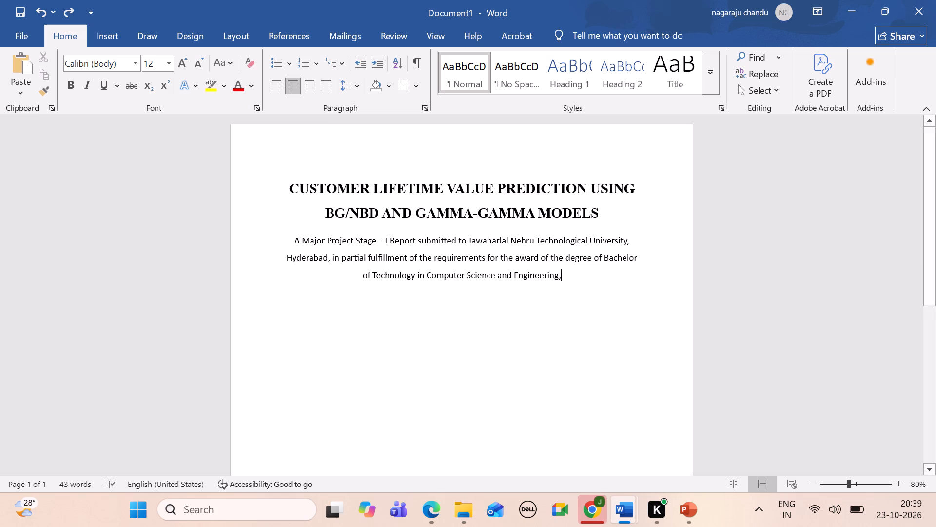
{"action": "key", "text": "BackSpace"}
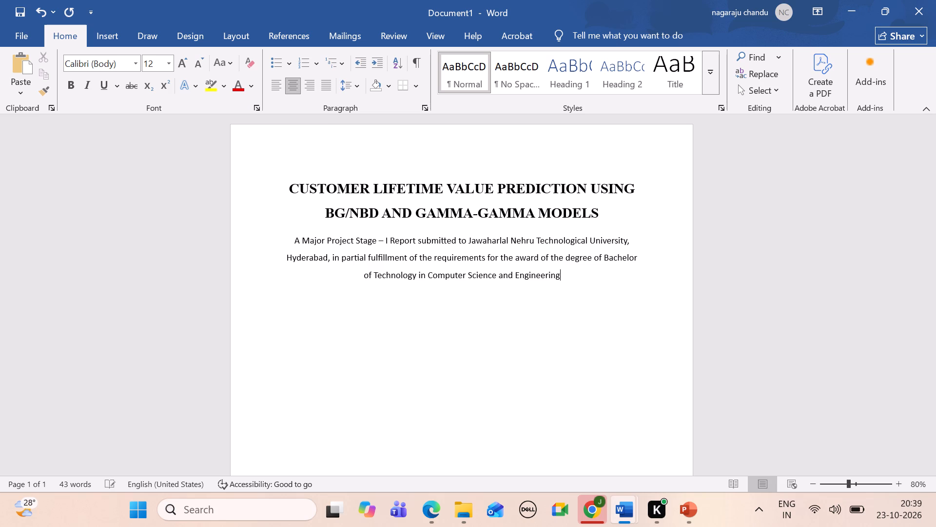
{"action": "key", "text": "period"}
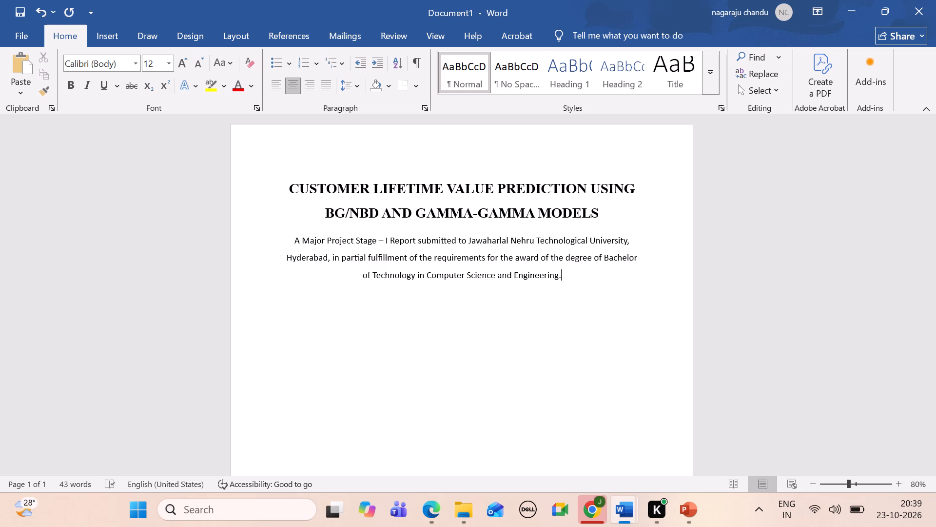
Add a line reading "By" beneath the submission paragraph, followed by a new empty line.
{"action": "key", "text": "Return"}
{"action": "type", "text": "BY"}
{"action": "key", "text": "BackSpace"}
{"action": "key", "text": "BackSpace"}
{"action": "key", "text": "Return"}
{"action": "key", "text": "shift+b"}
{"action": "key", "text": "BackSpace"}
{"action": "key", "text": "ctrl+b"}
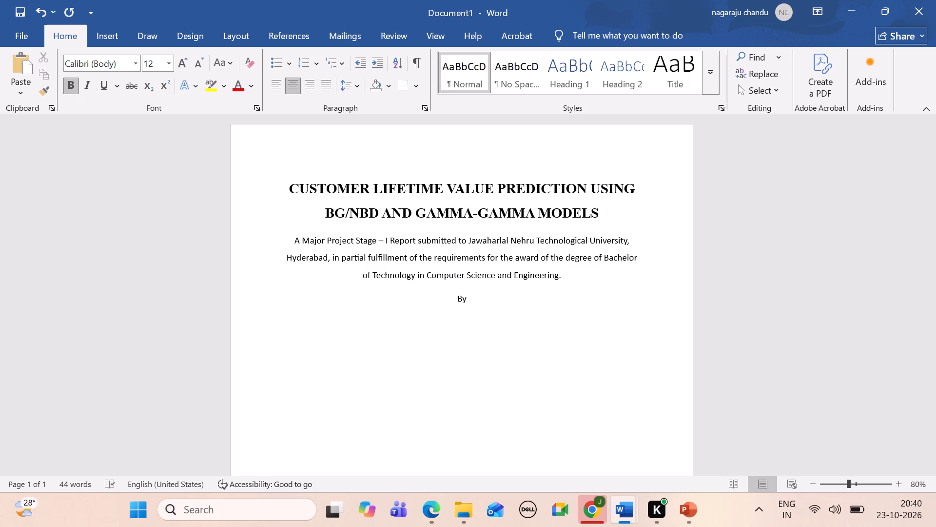
Change the font of the whole Major Project Stage – I submission paragraph to Times New Roman.
{"action": "left_click", "coordinate": [558, 272]}
{"action": "left_click_drag", "start_coordinate": [558, 272], "coordinate": [565, 277]}
{"action": "left_click", "coordinate": [565, 277]}
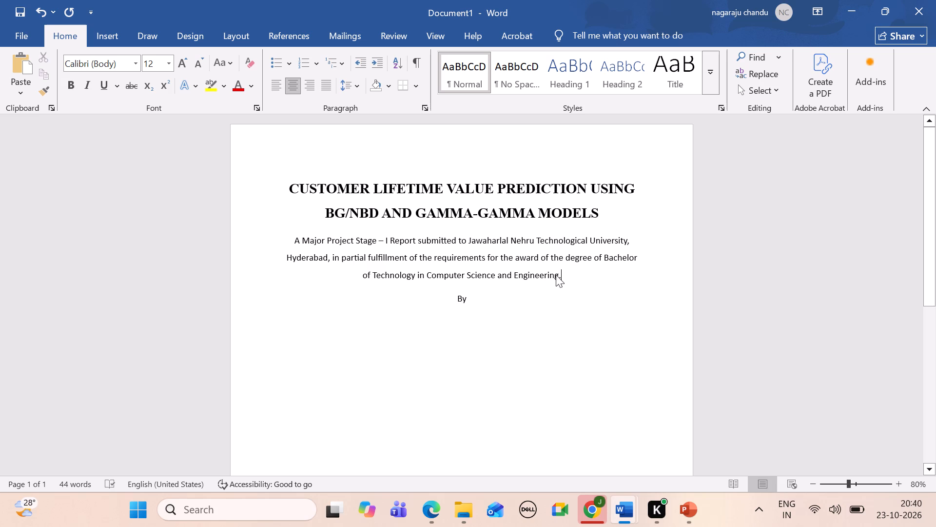
{"action": "left_click_drag", "start_coordinate": [559, 275], "coordinate": [339, 248]}
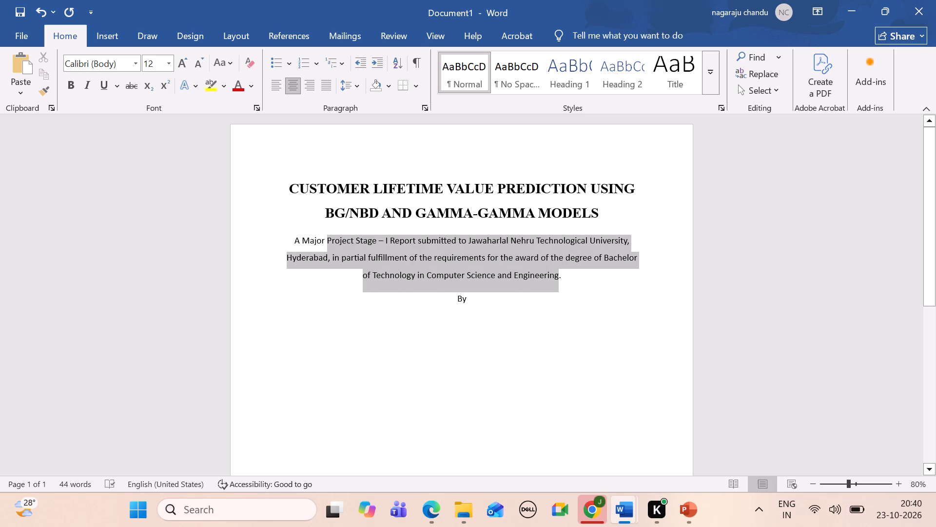
{"action": "left_click_drag", "start_coordinate": [339, 248], "coordinate": [292, 245]}
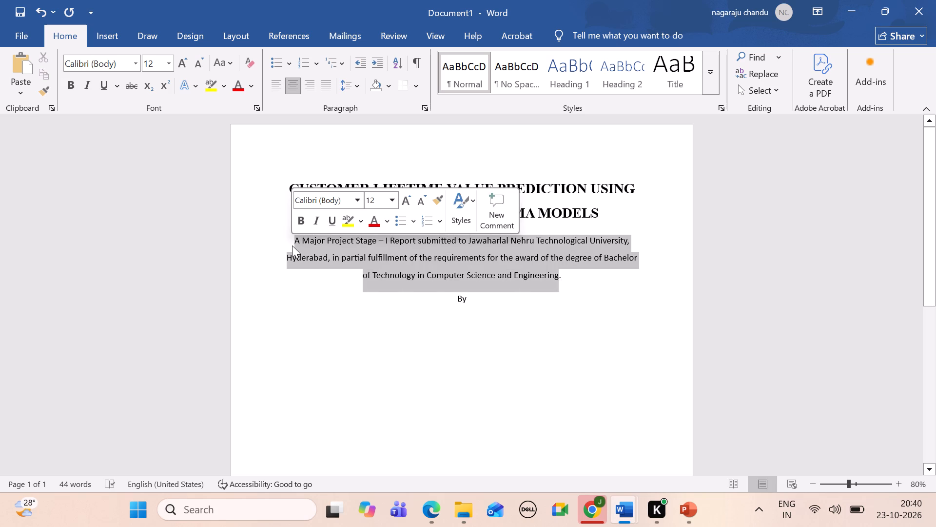
{"action": "left_click", "coordinate": [355, 200]}
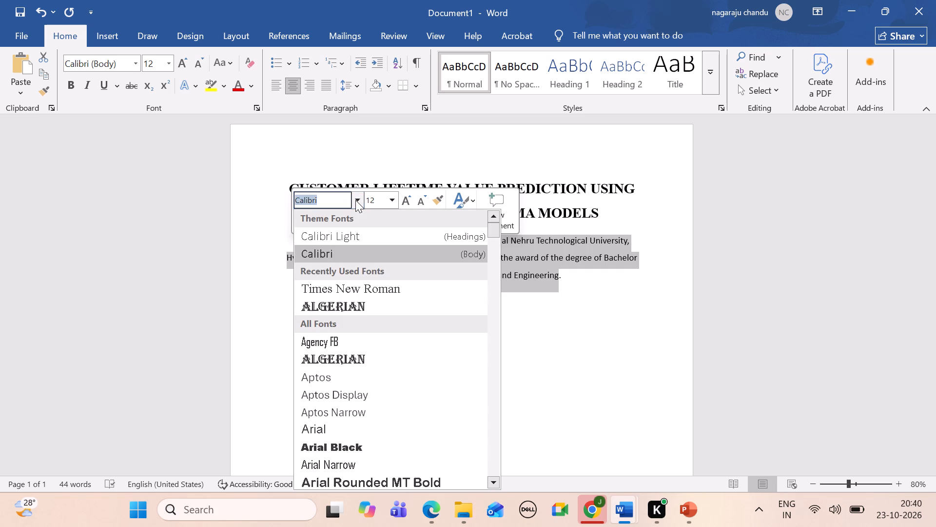
{"action": "left_click", "coordinate": [357, 285]}
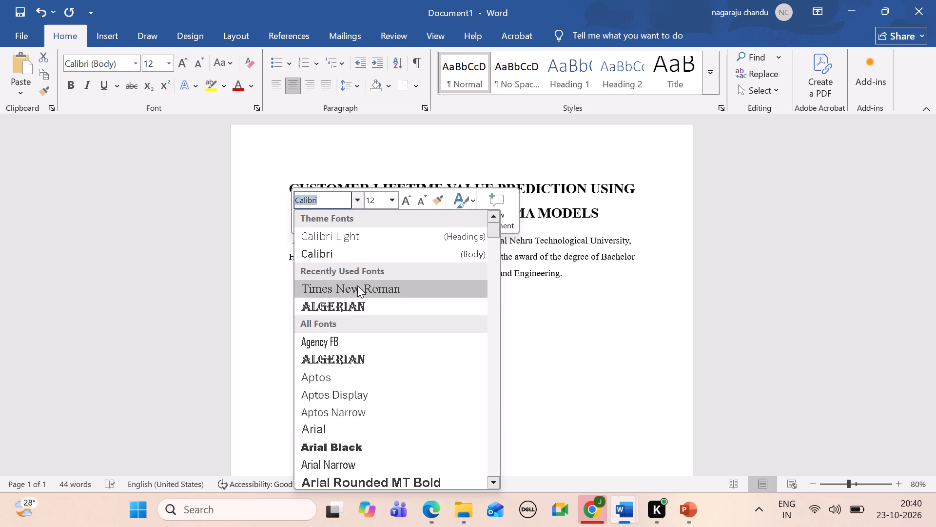
{"action": "left_click", "coordinate": [608, 281]}
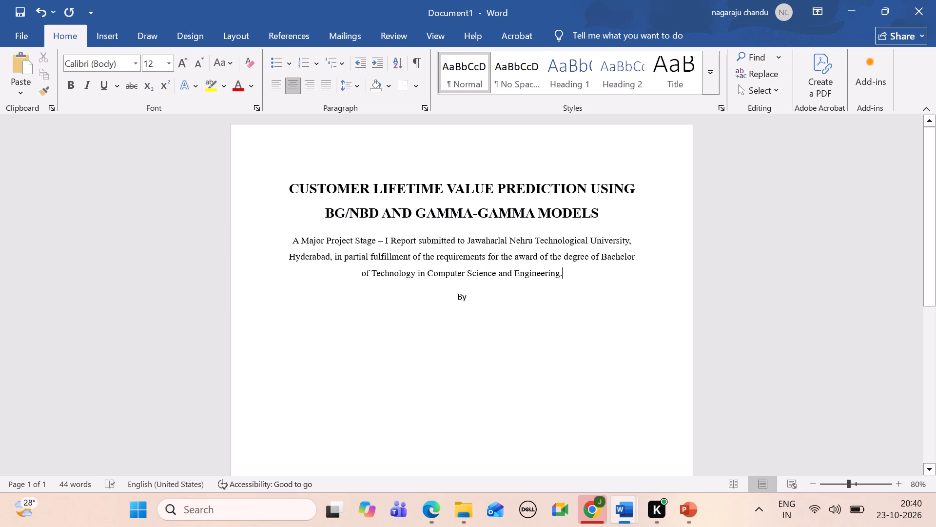
Change the font of the "By" line to Times New Roman.
{"action": "left_click_drag", "start_coordinate": [469, 299], "coordinate": [456, 299]}
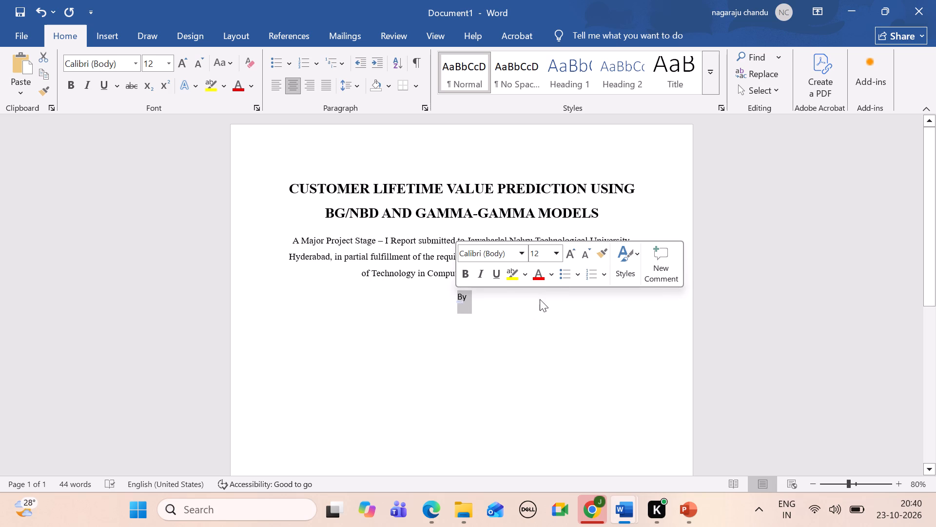
{"action": "left_click", "coordinate": [522, 255]}
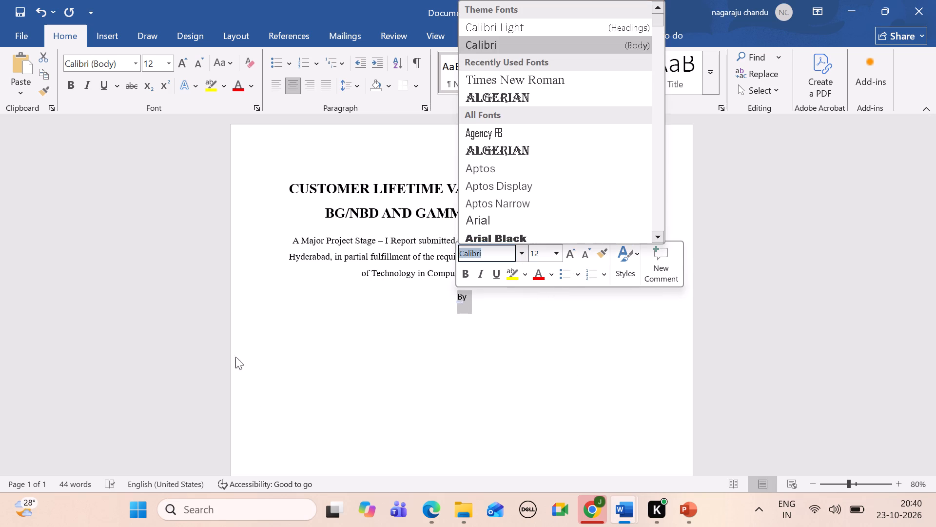
{"action": "left_click", "coordinate": [494, 80]}
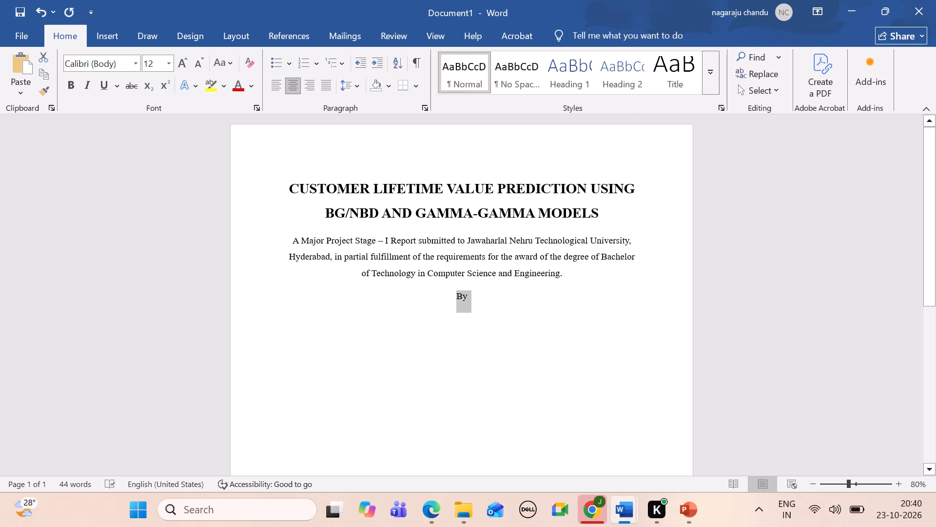
{"action": "left_click", "coordinate": [479, 287]}
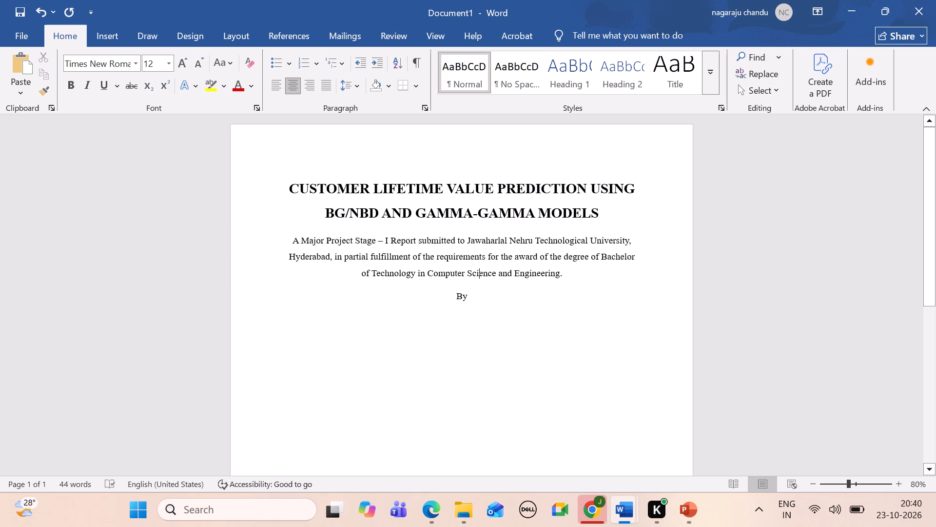
Start the author's name in bold on a new line beneath "By", entering "B. Sr".
{"action": "left_click", "coordinate": [472, 296]}
{"action": "key", "text": "Return"}
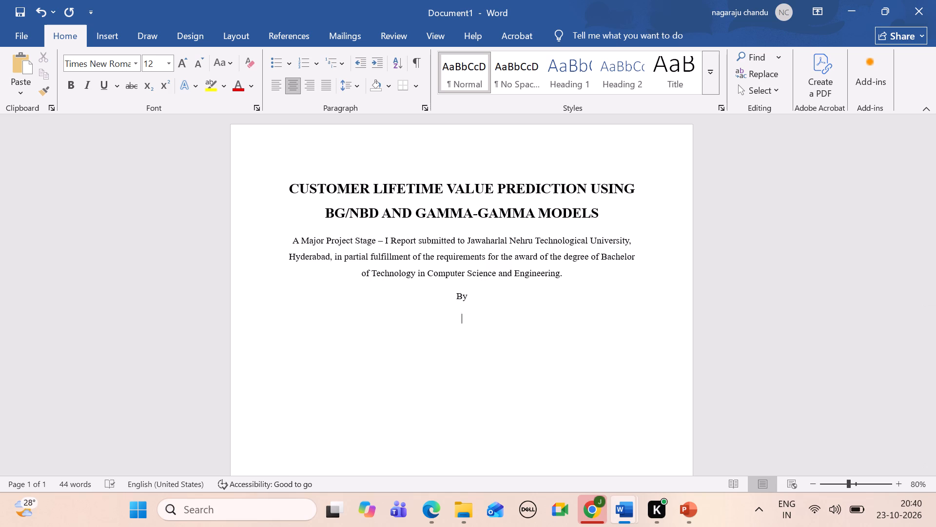
{"action": "key", "text": "ctrl+b"}
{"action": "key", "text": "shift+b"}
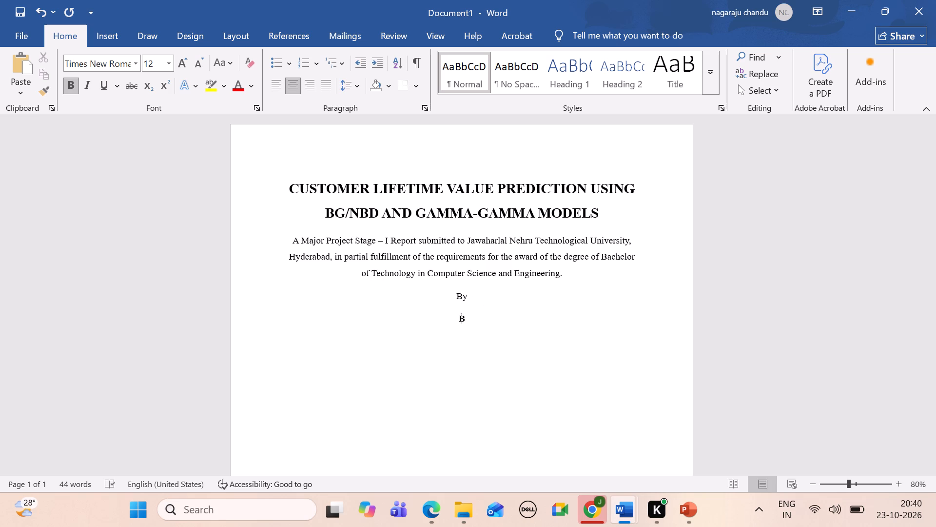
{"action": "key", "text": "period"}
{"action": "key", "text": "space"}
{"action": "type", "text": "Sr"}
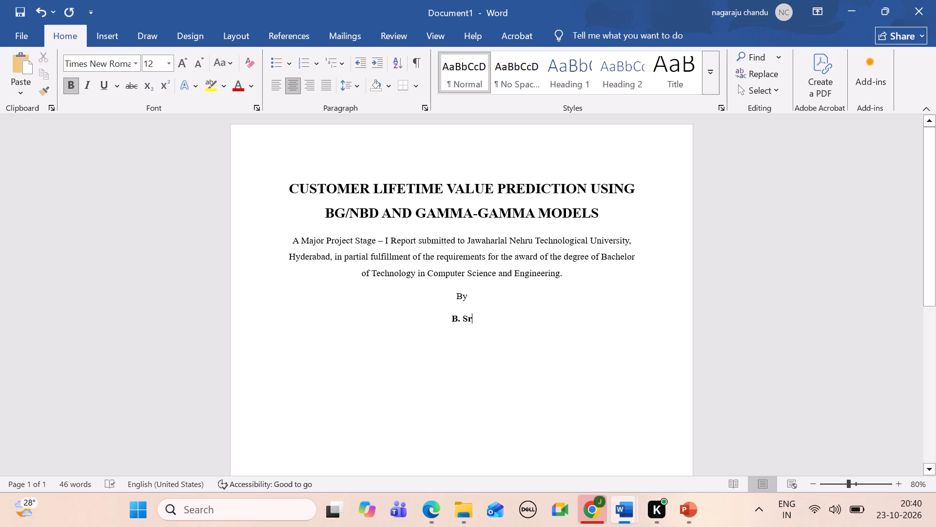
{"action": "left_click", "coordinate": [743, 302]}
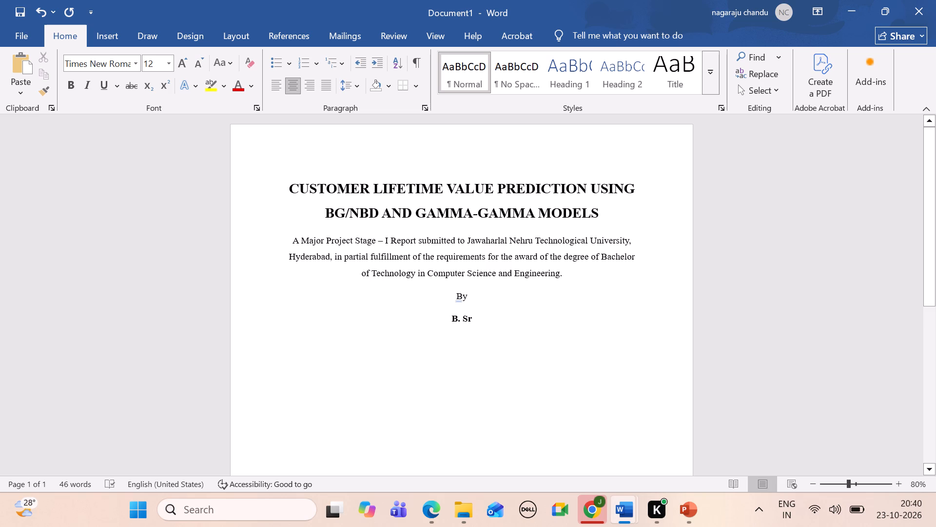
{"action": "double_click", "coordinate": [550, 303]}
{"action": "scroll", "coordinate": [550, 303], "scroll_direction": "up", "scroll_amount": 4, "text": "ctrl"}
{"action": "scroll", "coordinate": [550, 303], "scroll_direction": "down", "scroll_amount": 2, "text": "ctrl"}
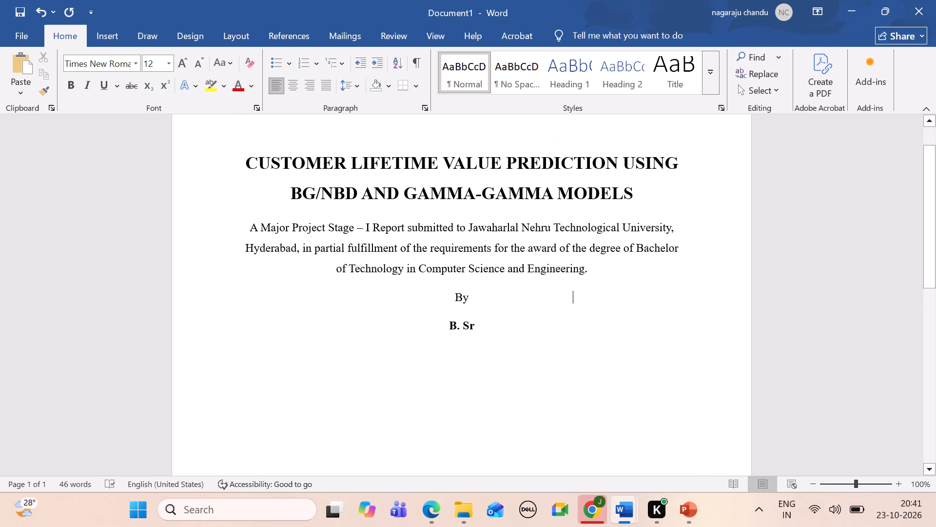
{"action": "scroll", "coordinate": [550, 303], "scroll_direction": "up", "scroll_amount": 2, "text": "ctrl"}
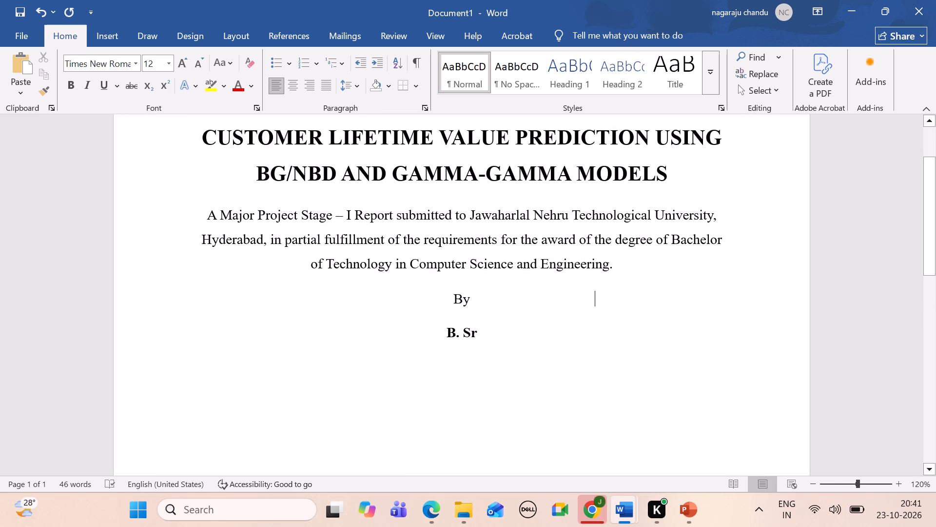
Complete the author's first name on the bold line beneath "By".
{"action": "left_click", "coordinate": [478, 332]}
{"action": "double_click", "coordinate": [478, 332]}
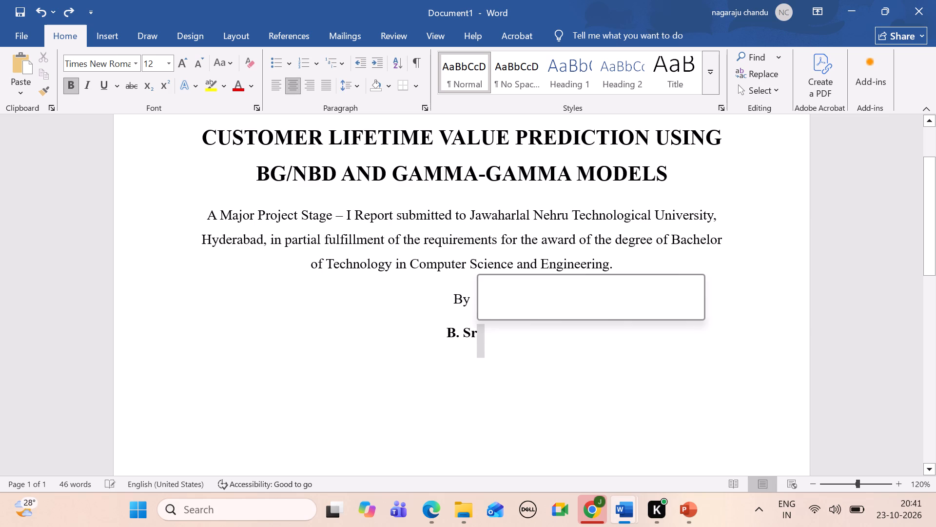
{"action": "left_click", "coordinate": [478, 332]}
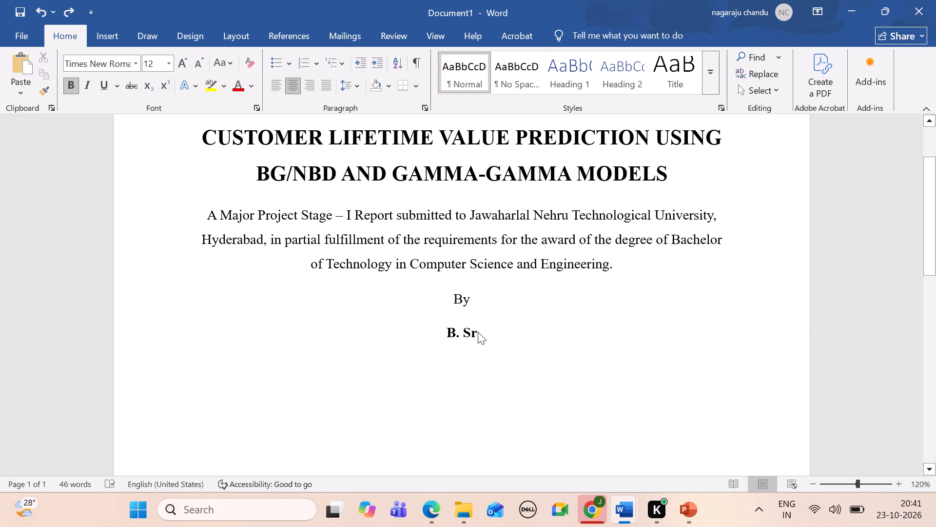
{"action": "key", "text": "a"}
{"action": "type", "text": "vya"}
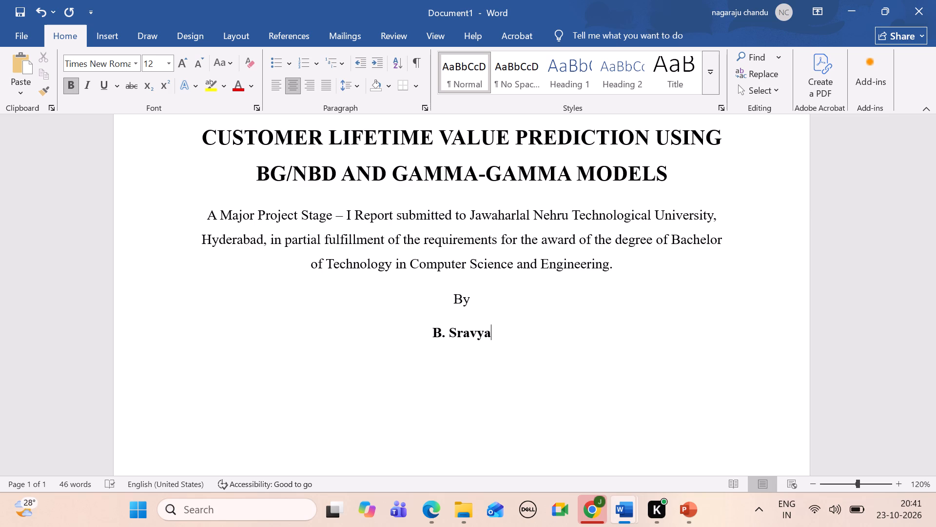
Insert a gap of two tab spaces after the author's name.
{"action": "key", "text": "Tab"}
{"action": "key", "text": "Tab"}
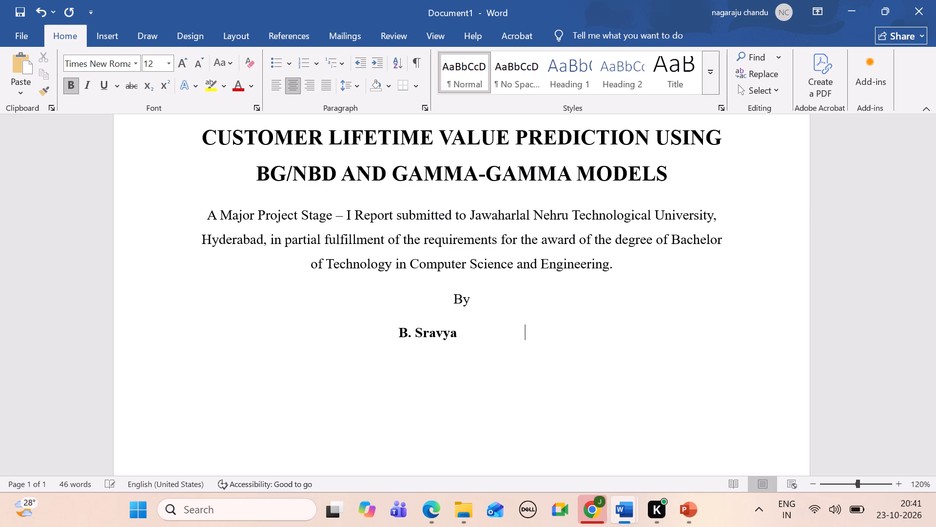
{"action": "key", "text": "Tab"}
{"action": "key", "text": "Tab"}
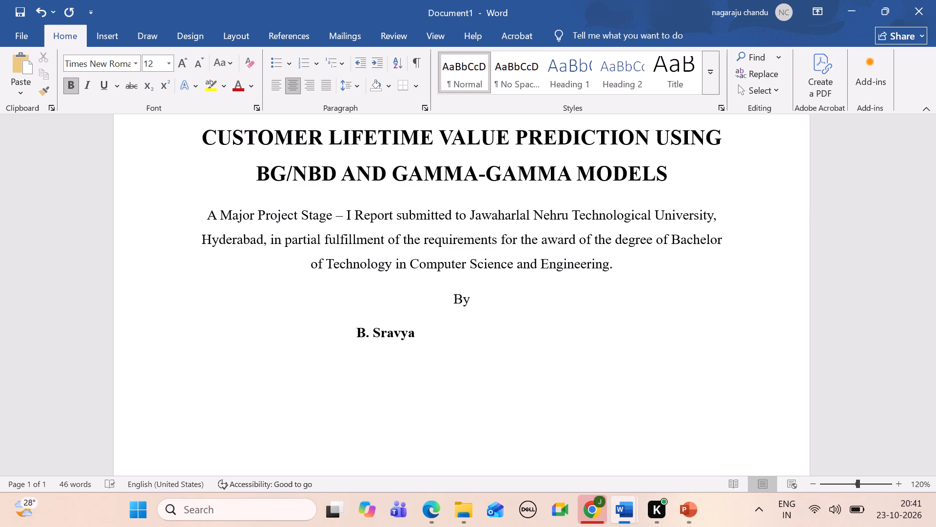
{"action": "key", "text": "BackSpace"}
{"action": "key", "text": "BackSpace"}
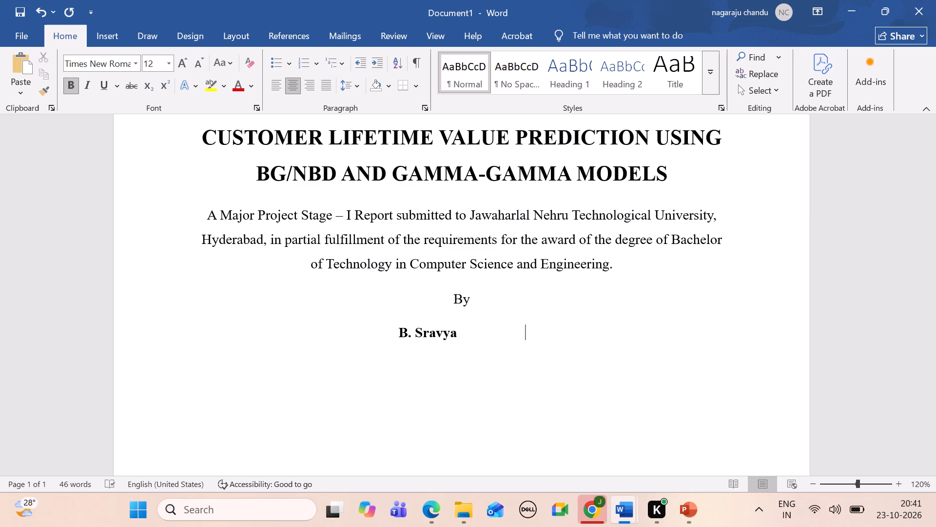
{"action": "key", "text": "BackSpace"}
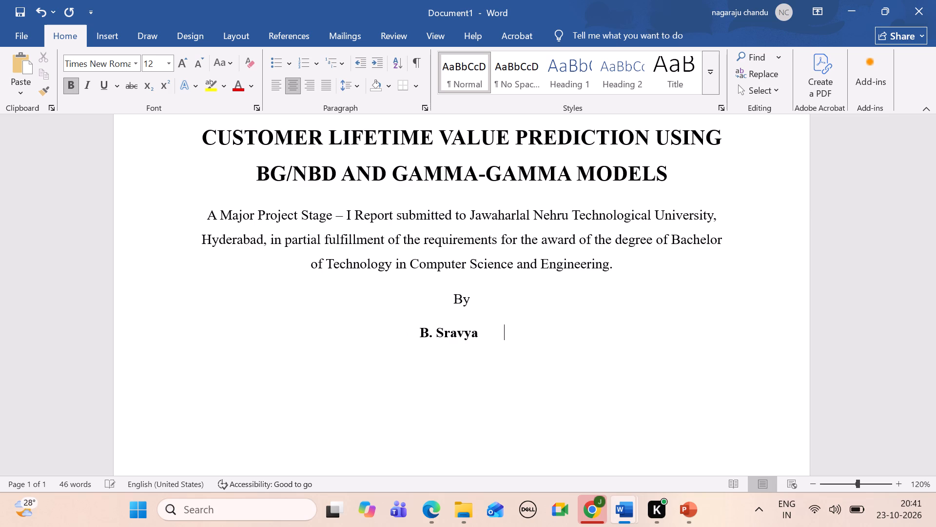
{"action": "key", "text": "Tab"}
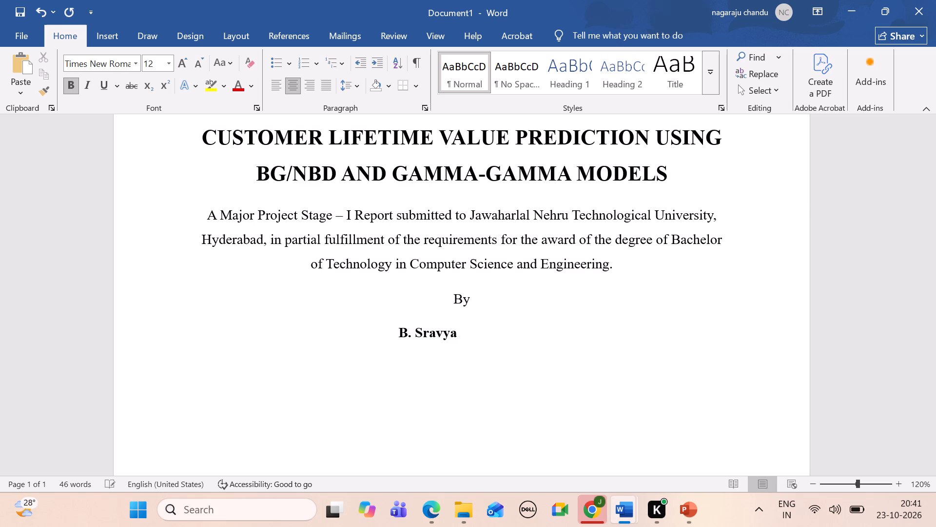
Enter the author's student roll number in parentheses after the gap on the name line.
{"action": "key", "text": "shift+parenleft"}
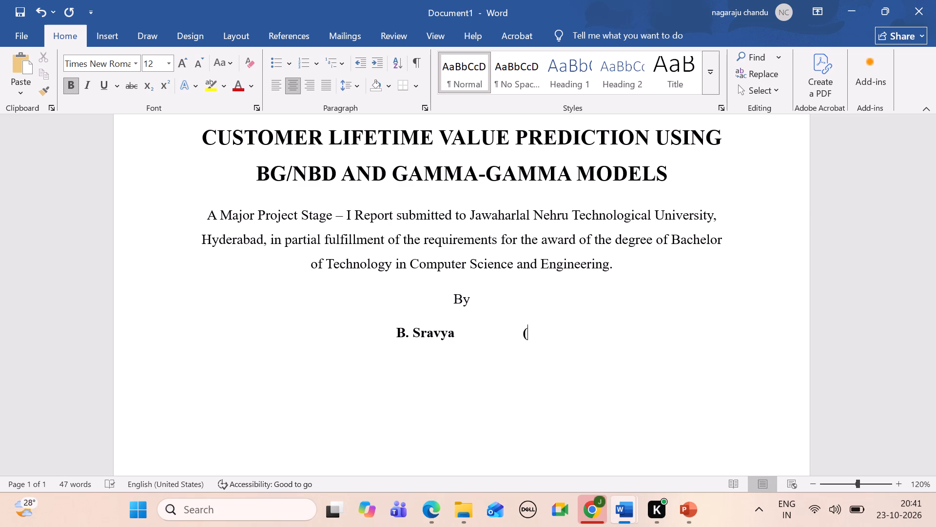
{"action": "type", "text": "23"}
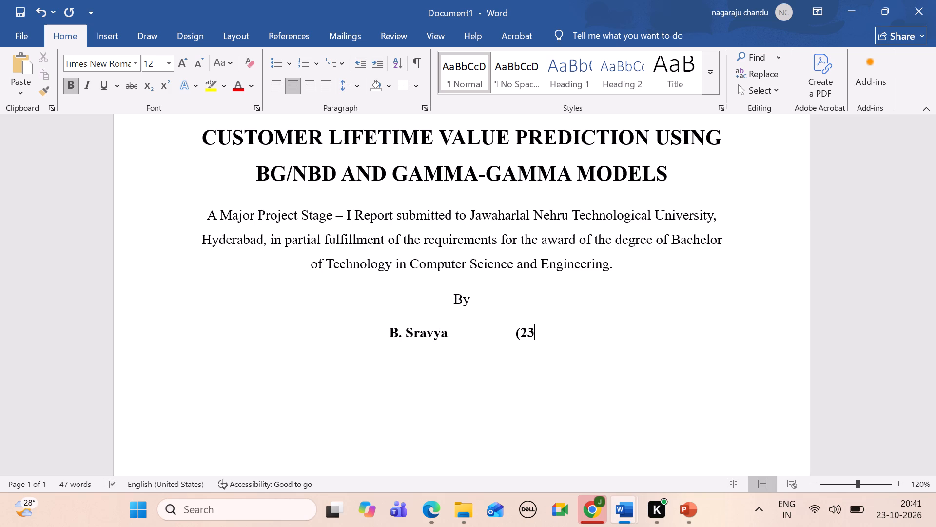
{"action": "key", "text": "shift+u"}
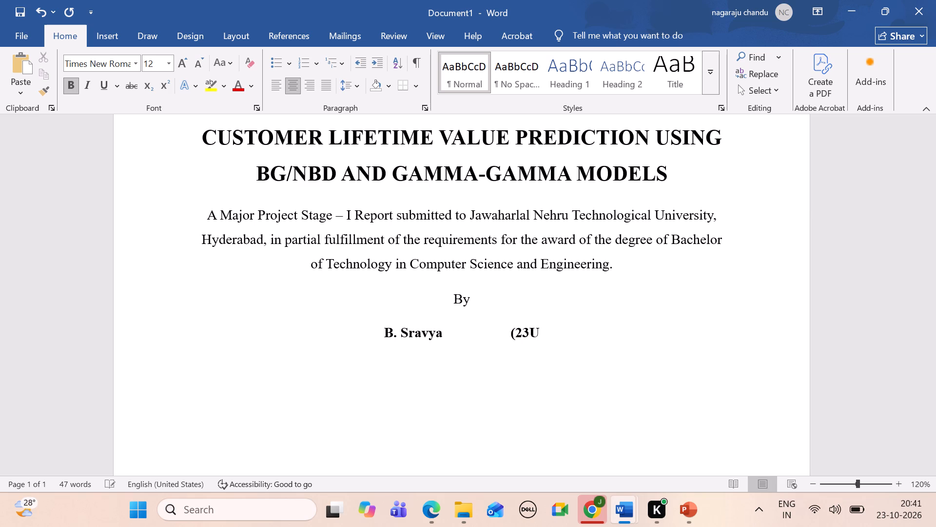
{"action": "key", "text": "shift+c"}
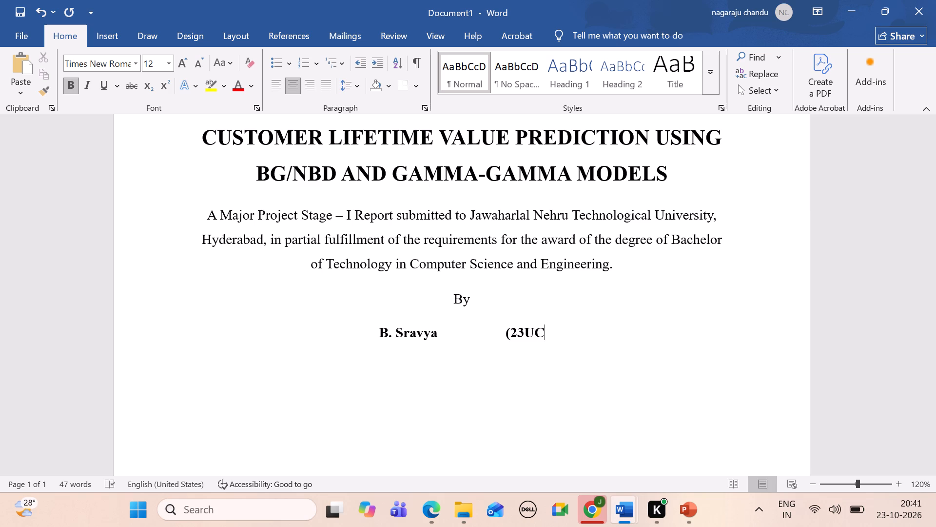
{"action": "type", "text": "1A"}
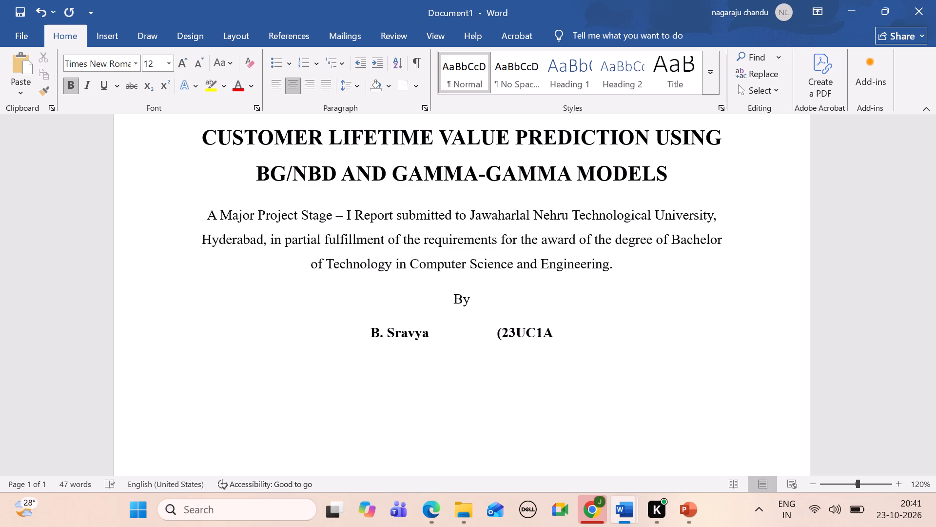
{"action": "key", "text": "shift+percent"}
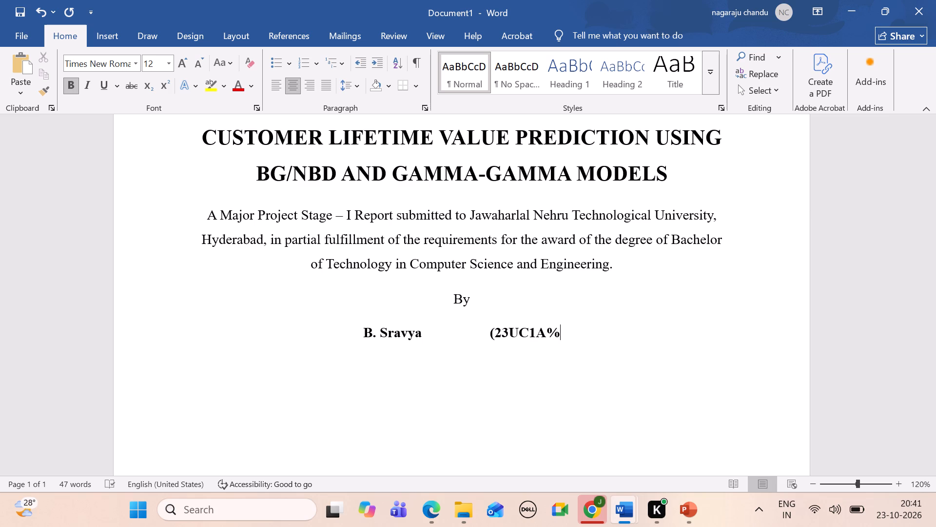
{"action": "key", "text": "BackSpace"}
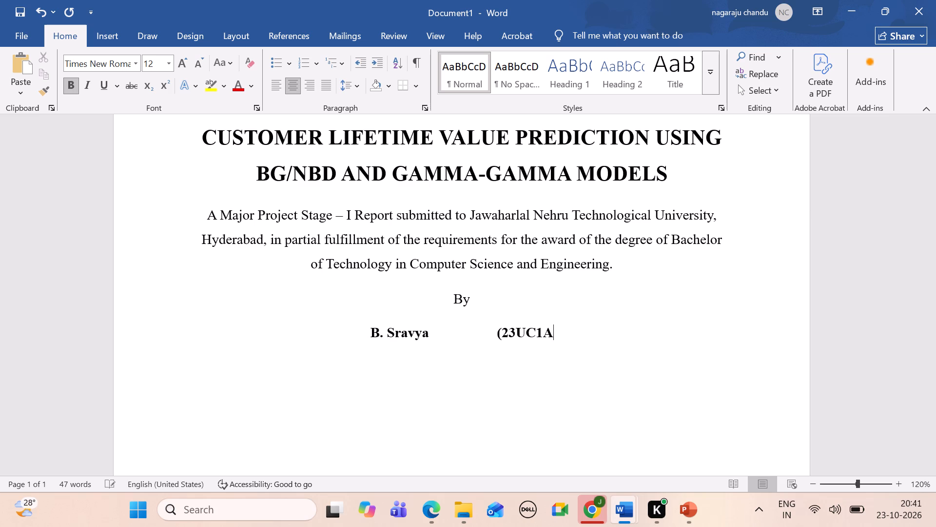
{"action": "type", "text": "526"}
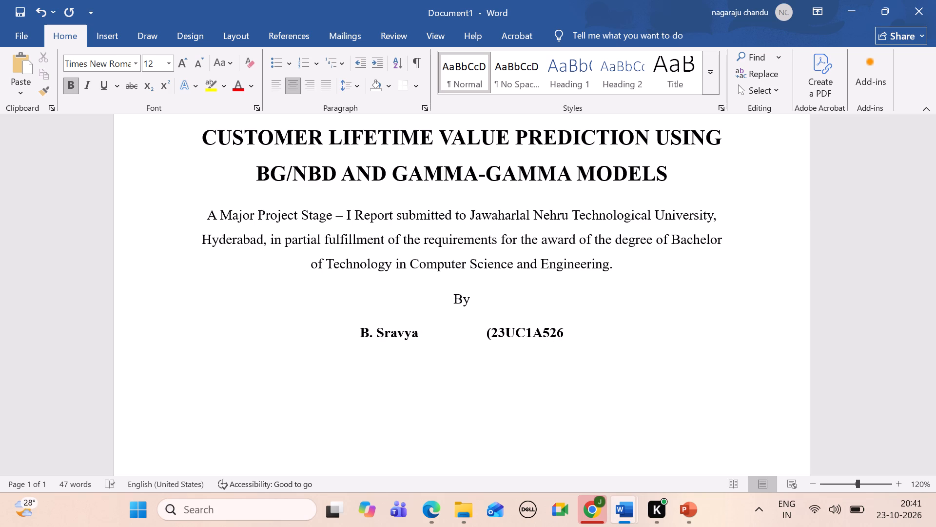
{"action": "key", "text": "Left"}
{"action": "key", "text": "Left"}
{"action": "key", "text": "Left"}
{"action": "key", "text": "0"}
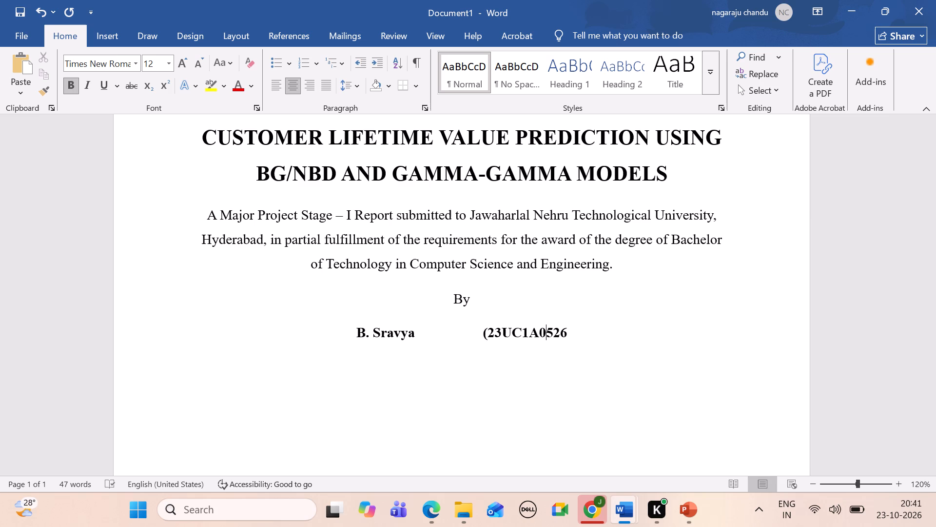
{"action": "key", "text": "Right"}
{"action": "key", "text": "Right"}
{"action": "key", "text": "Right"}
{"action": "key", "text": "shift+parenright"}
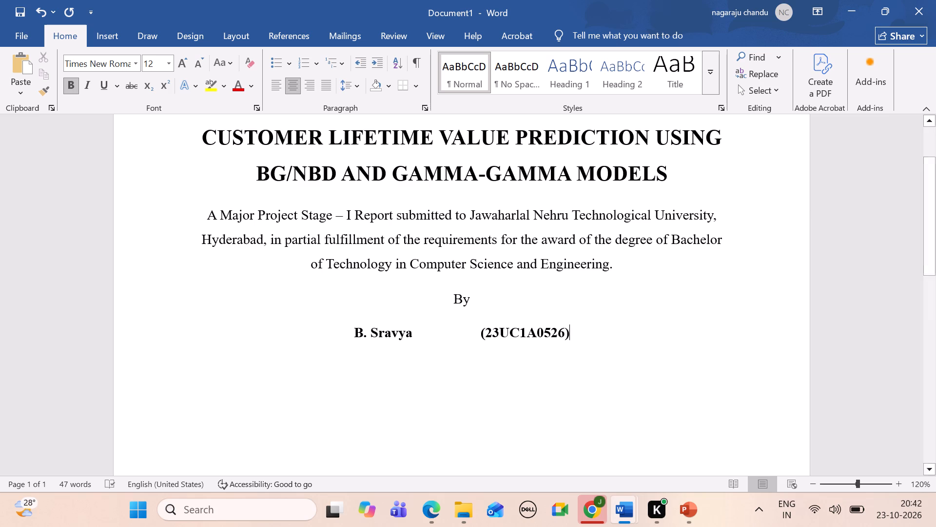
Widen the gap before the roll number by one tab space and insert four spaces before the author's name.
{"action": "left_click", "coordinate": [480, 332]}
{"action": "key", "text": "Tab"}
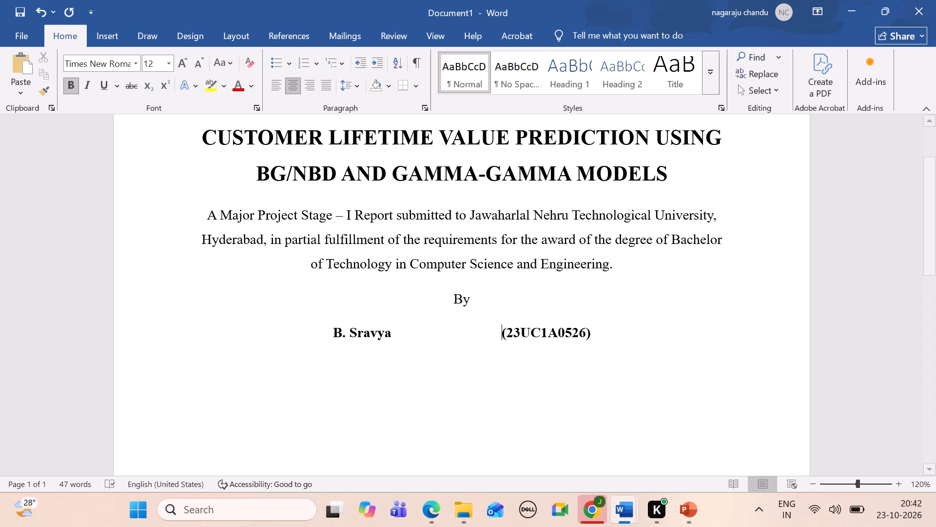
{"action": "left_click", "coordinate": [333, 332]}
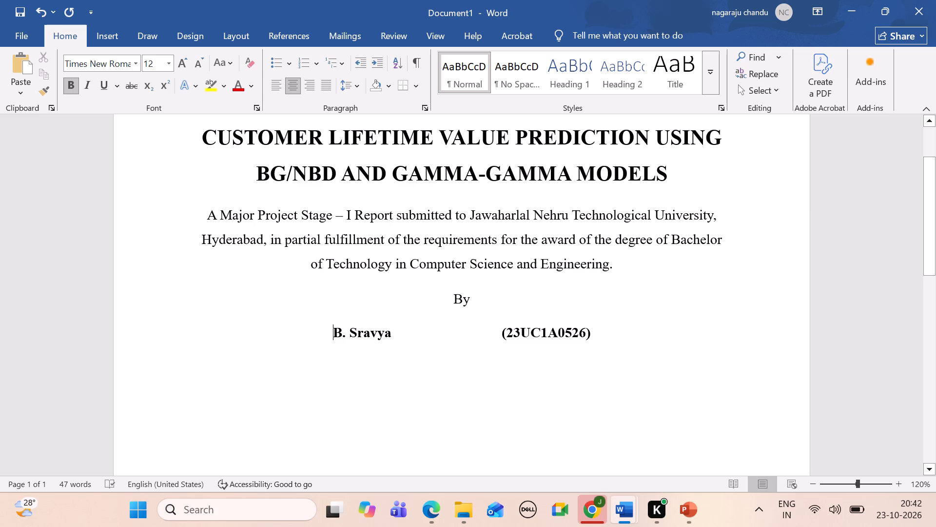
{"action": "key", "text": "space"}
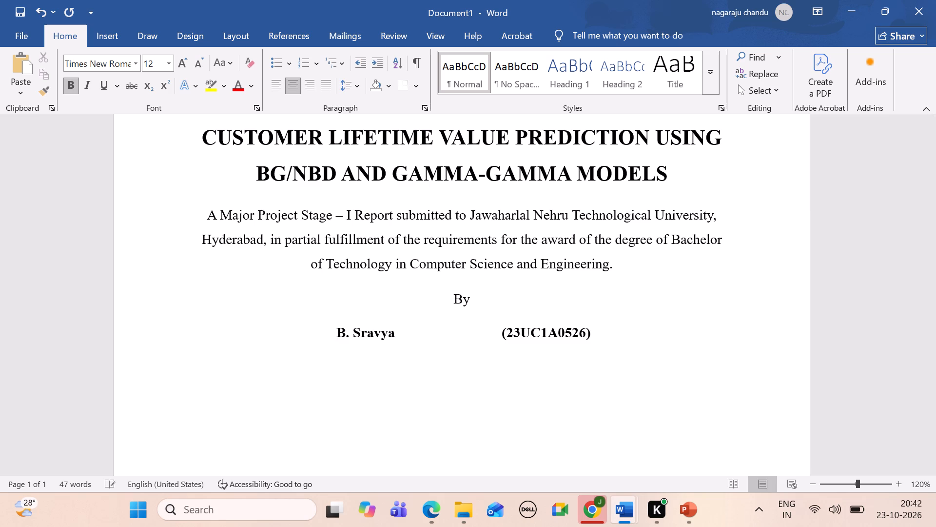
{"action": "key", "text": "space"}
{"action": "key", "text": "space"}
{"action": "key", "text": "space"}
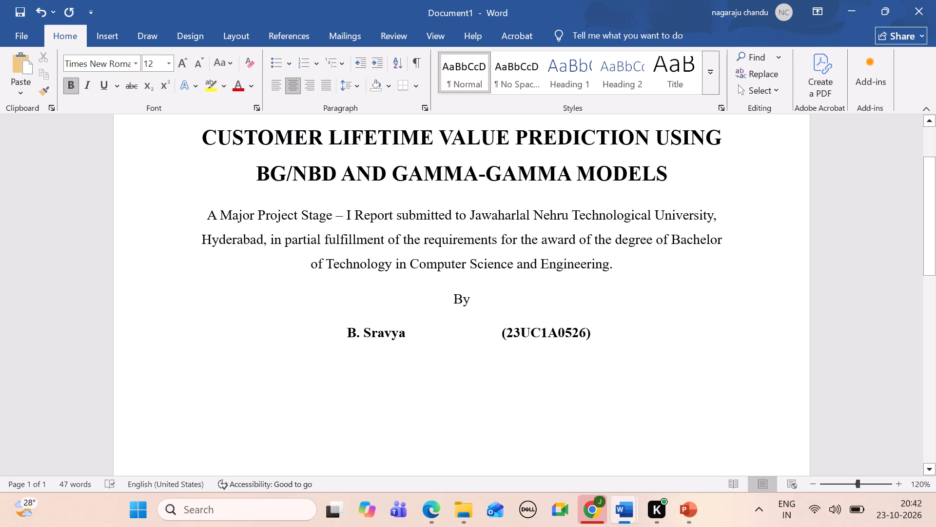
Fine-tune the gap between the author's name and roll number by adding one space before the opening parenthesis.
{"action": "left_click", "coordinate": [402, 332]}
{"action": "left_click", "coordinate": [499, 334]}
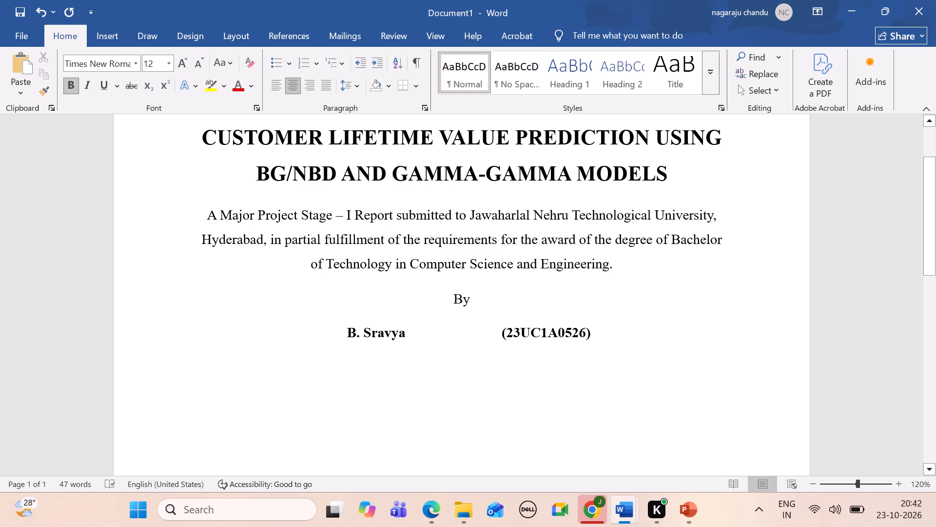
{"action": "key", "text": "Tab"}
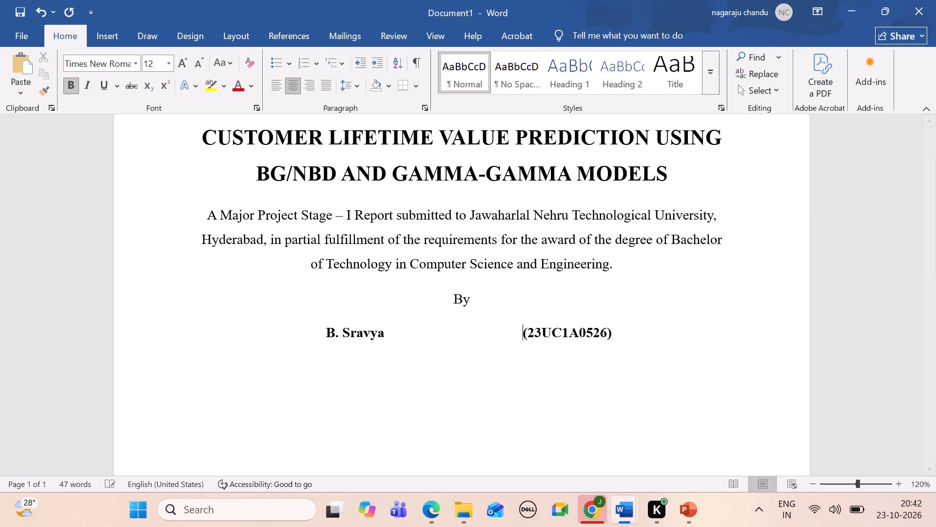
{"action": "key", "text": "BackSpace"}
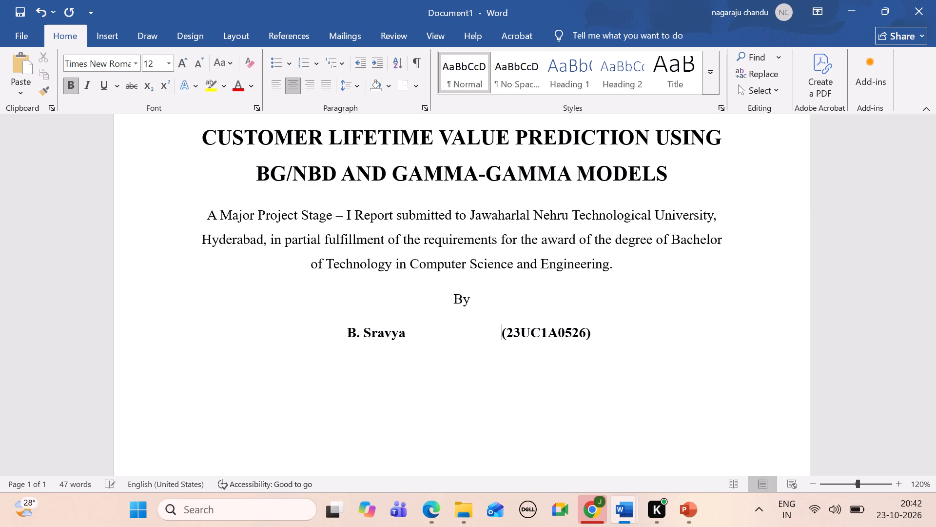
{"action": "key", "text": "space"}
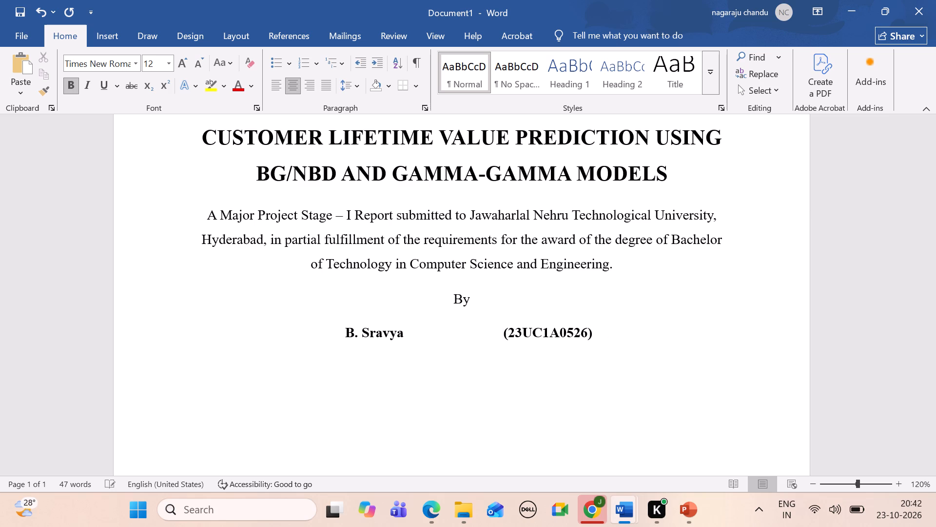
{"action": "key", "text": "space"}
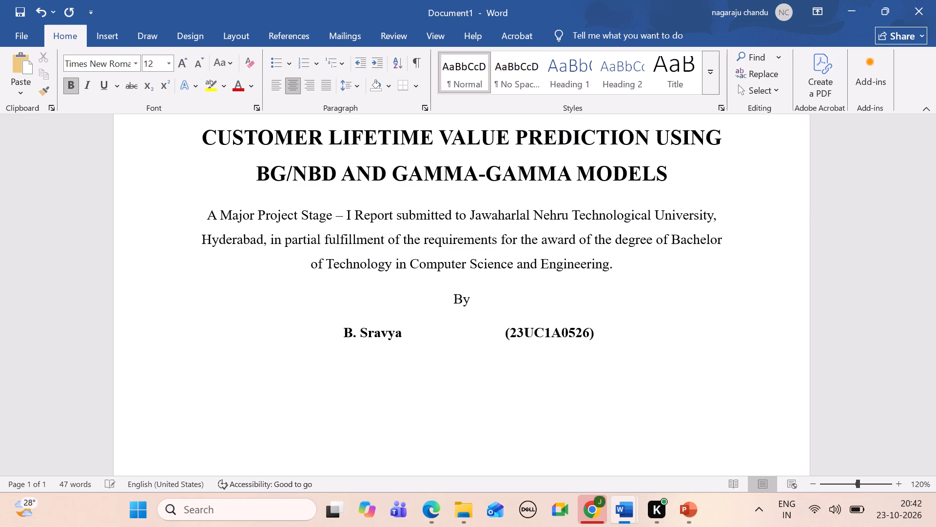
{"action": "key", "text": "BackSpace"}
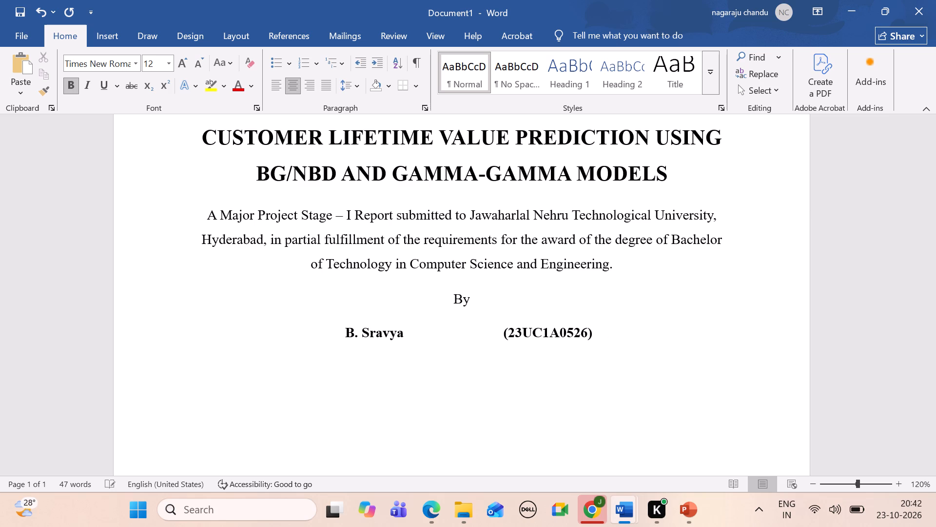
Start a new line beneath the author's name and roll number.
{"action": "left_click", "coordinate": [594, 331]}
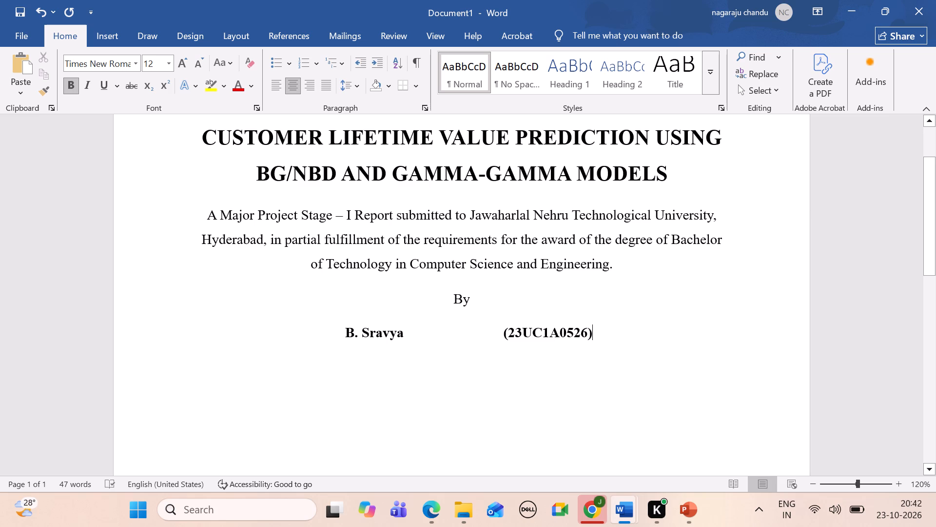
{"action": "key", "text": "Return"}
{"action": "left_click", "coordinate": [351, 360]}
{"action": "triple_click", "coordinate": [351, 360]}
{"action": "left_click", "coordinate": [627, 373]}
Enter the second author's initial and name in bold on the centred line beneath the first author.
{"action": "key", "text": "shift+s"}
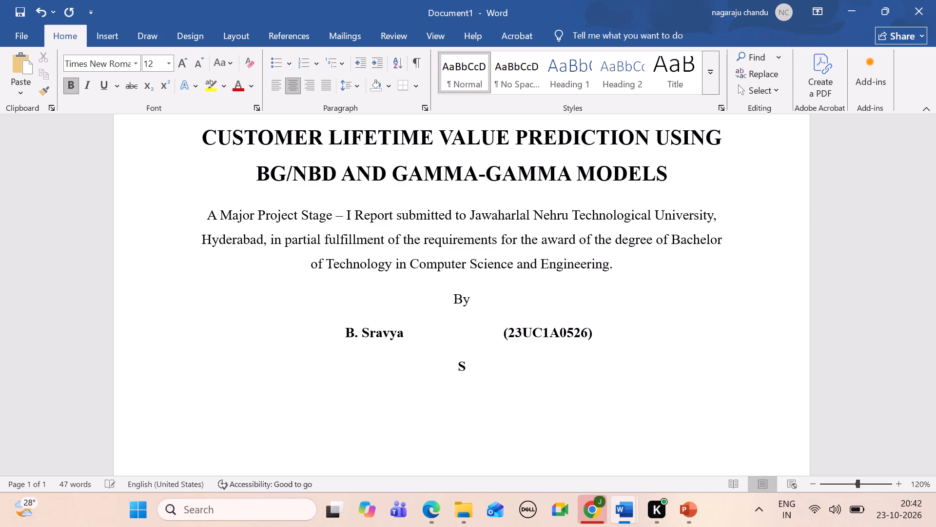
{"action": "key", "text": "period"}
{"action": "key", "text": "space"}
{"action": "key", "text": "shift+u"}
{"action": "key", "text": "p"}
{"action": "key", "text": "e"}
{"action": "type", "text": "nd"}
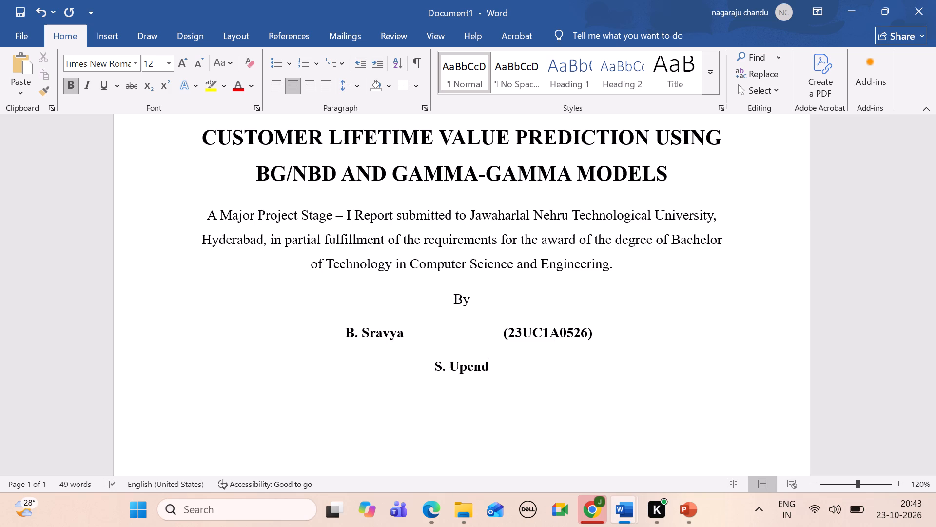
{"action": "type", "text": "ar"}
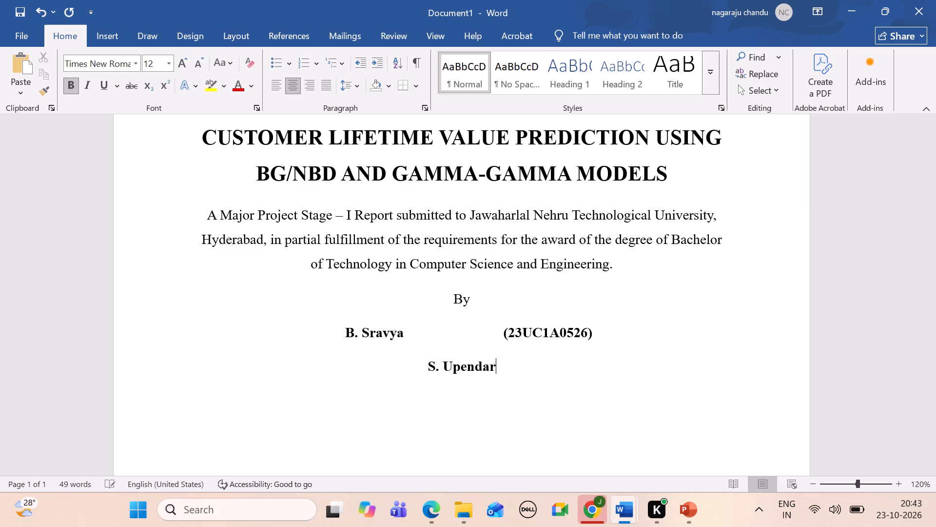
Insert a gap of four tab spaces after the second author's name.
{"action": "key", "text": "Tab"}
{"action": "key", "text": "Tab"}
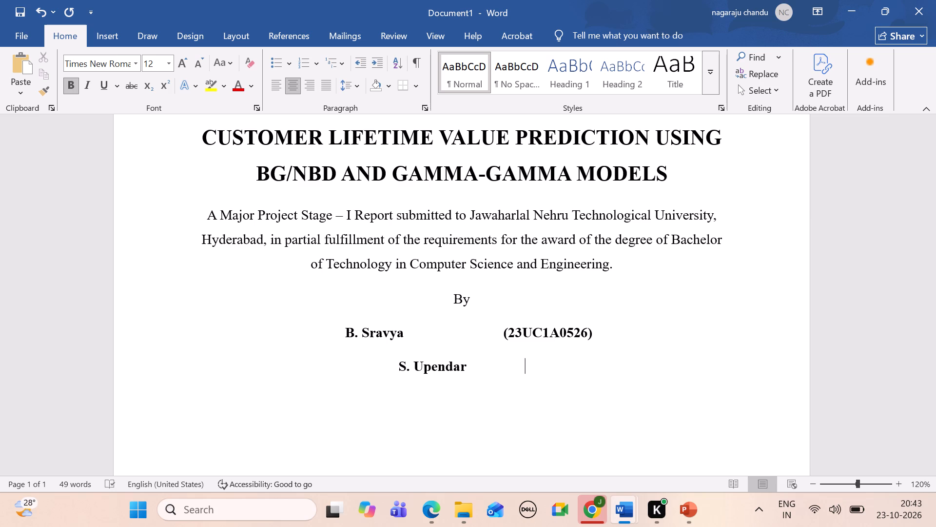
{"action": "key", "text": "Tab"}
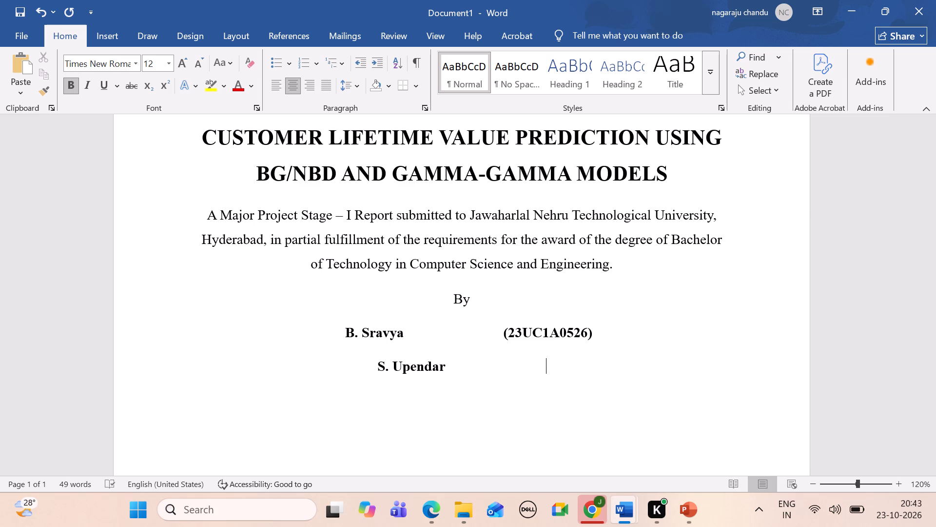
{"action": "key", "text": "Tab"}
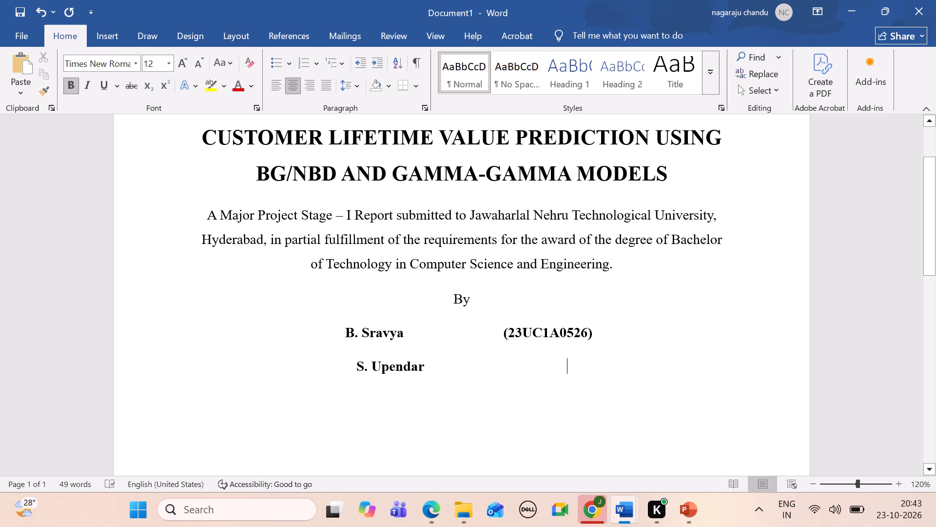
Enter the second author's student roll number in parentheses within the tab gap after the name.
{"action": "left_click", "coordinate": [511, 362]}
{"action": "left_click", "coordinate": [511, 362]}
{"action": "left_click", "coordinate": [511, 362]}
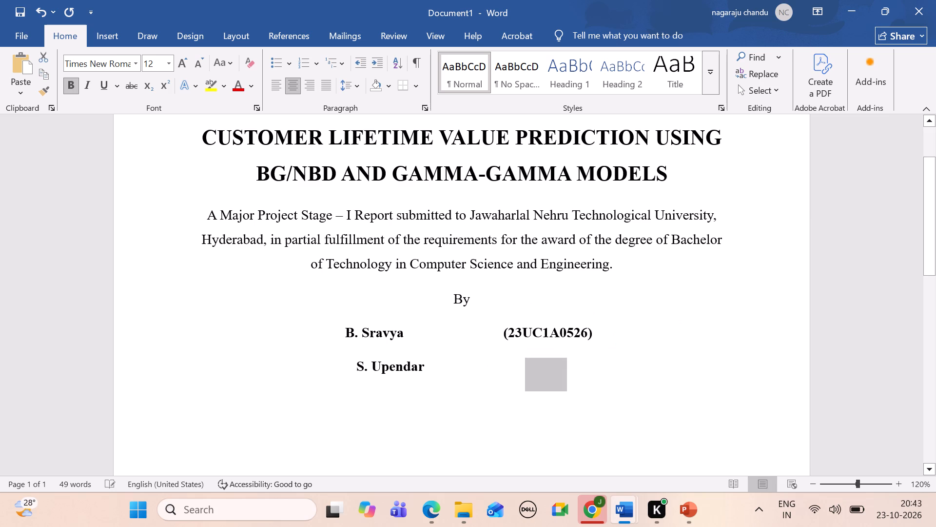
{"action": "double_click", "coordinate": [500, 333]}
{"action": "left_click", "coordinate": [500, 333]}
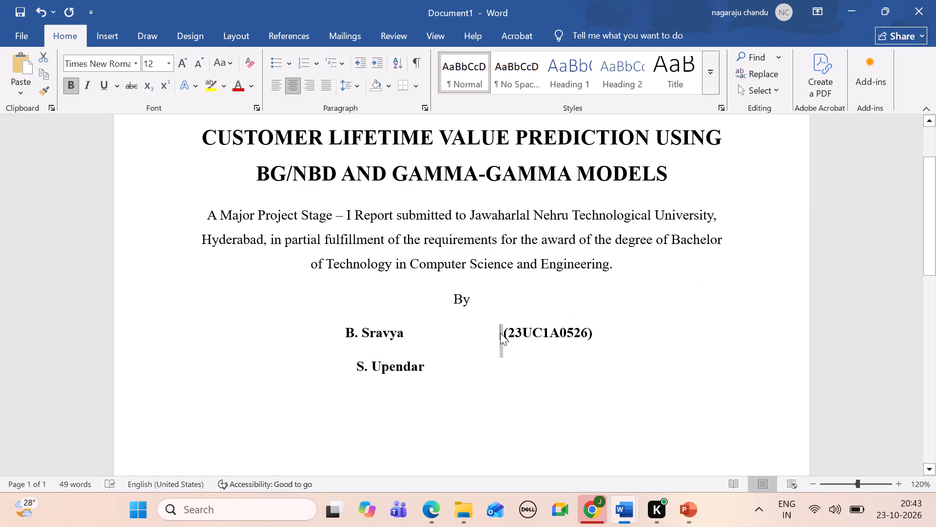
{"action": "key", "text": "Right"}
{"action": "key", "text": "Down"}
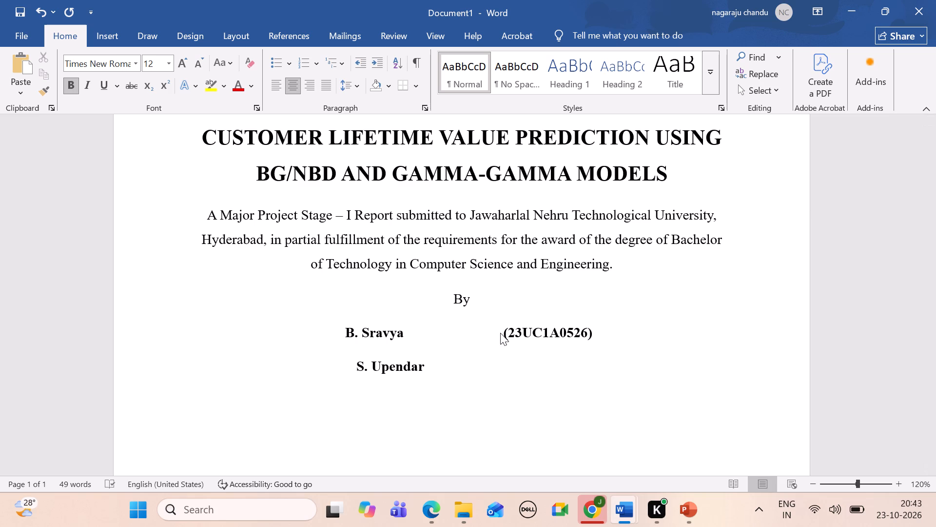
{"action": "key", "text": "shift+parenleft"}
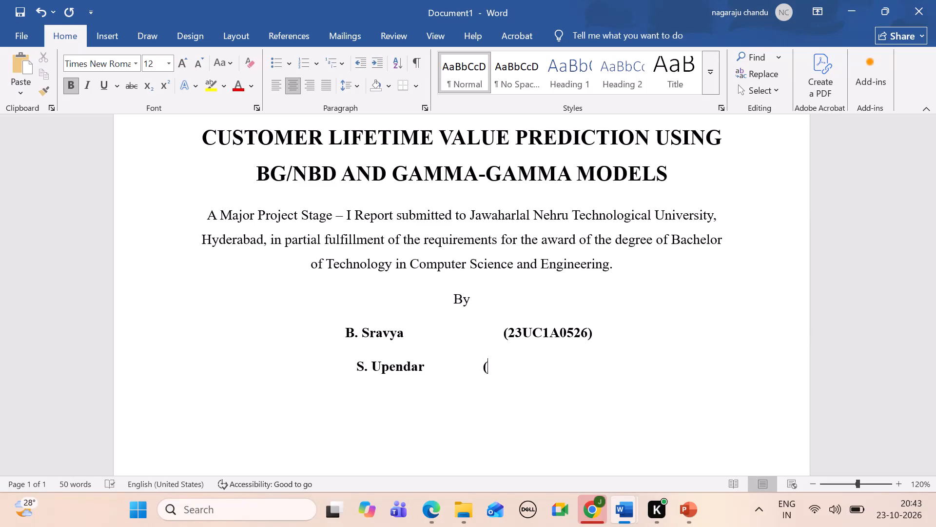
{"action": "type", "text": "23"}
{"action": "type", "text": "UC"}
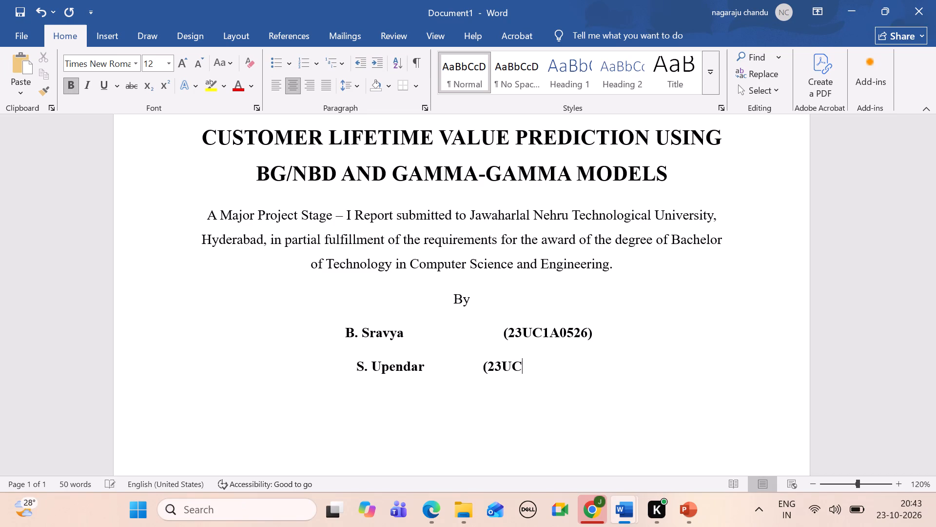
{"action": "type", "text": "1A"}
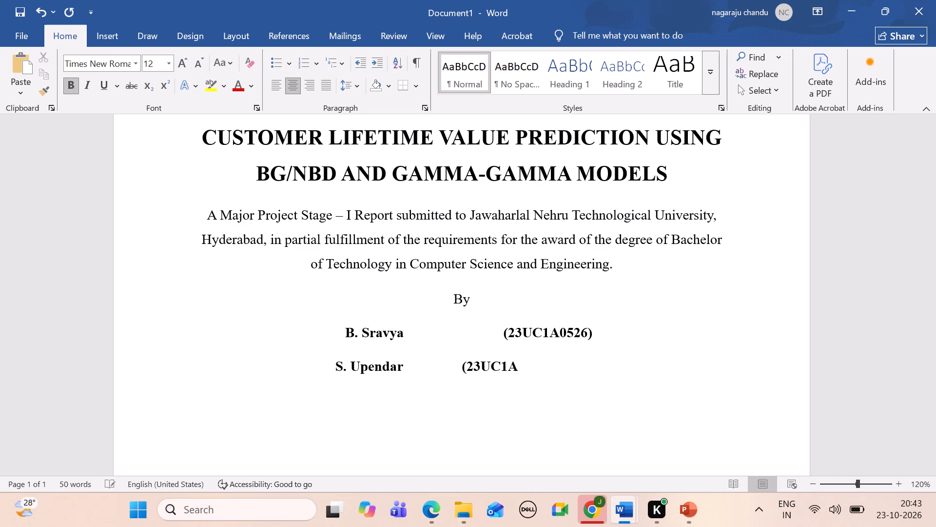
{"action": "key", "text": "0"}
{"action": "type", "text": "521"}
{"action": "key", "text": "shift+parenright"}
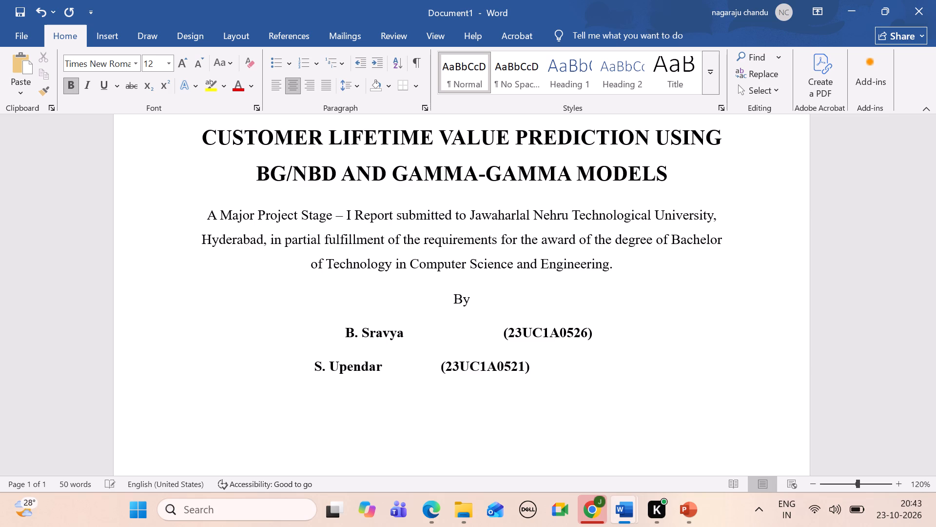
Insert one tab and three spaces before the second author's name to align it beneath the first author's name.
{"action": "left_click", "coordinate": [315, 367]}
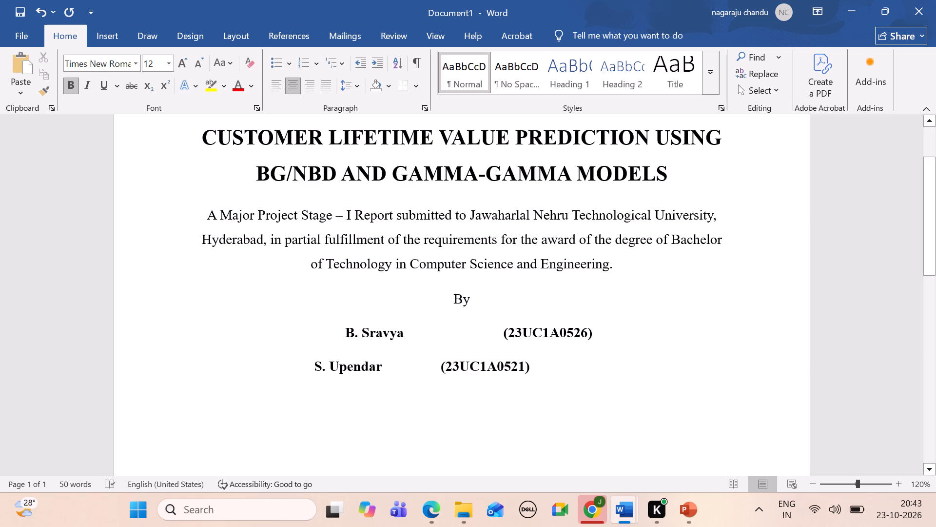
{"action": "key", "text": "Tab"}
{"action": "key", "text": "Tab"}
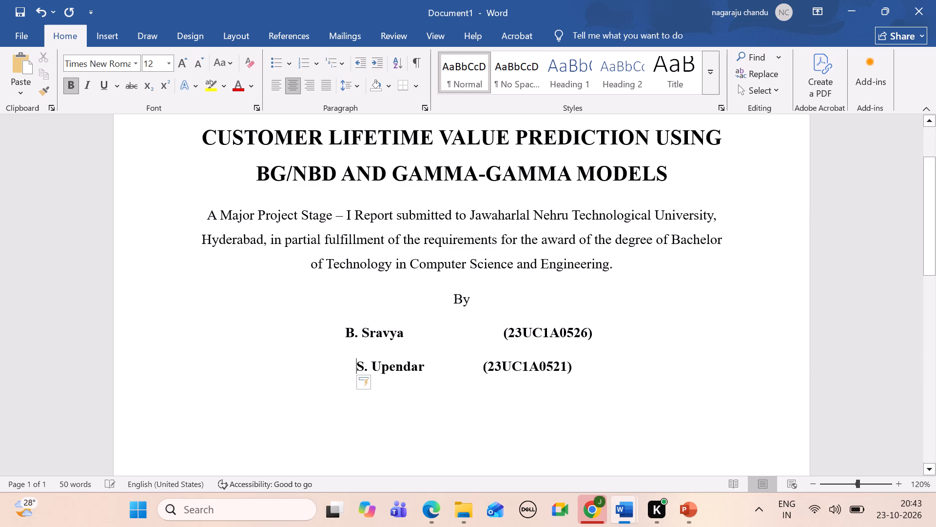
{"action": "key", "text": "BackSpace"}
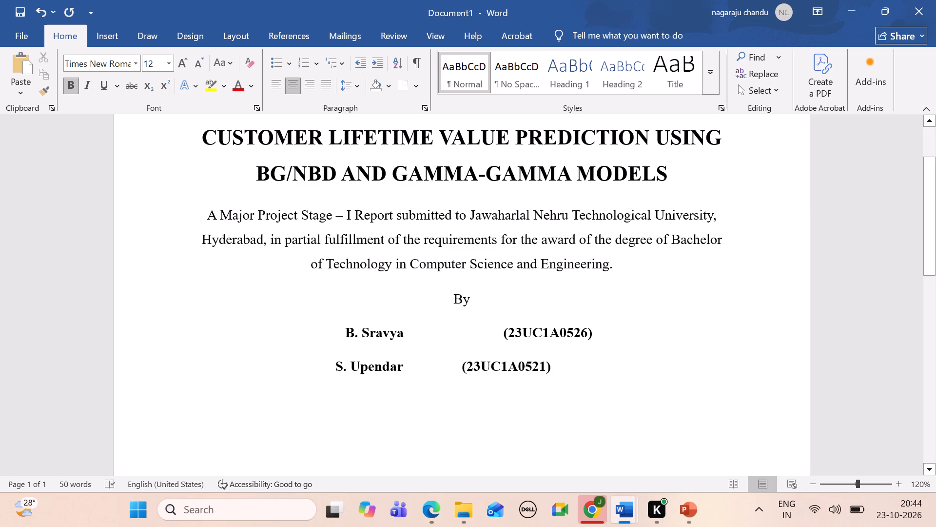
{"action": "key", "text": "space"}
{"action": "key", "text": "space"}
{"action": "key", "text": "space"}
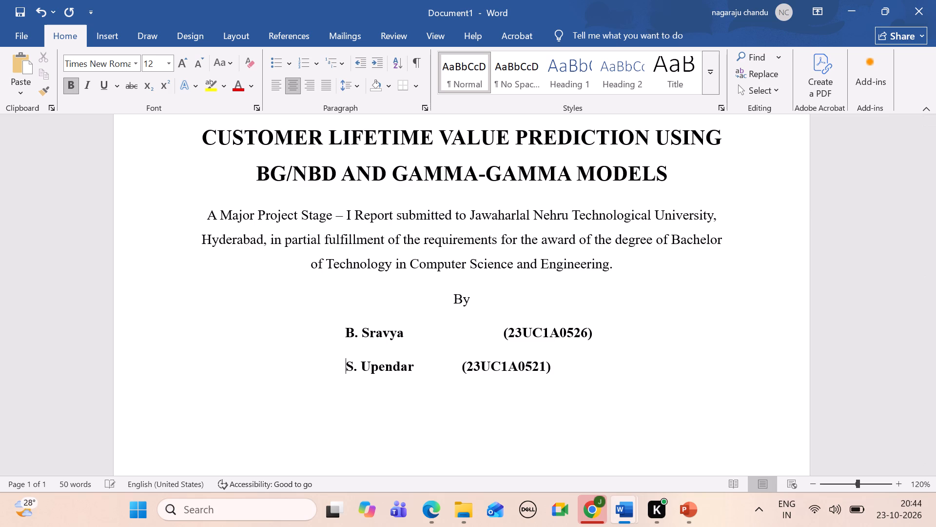
{"action": "key", "text": "BackSpace"}
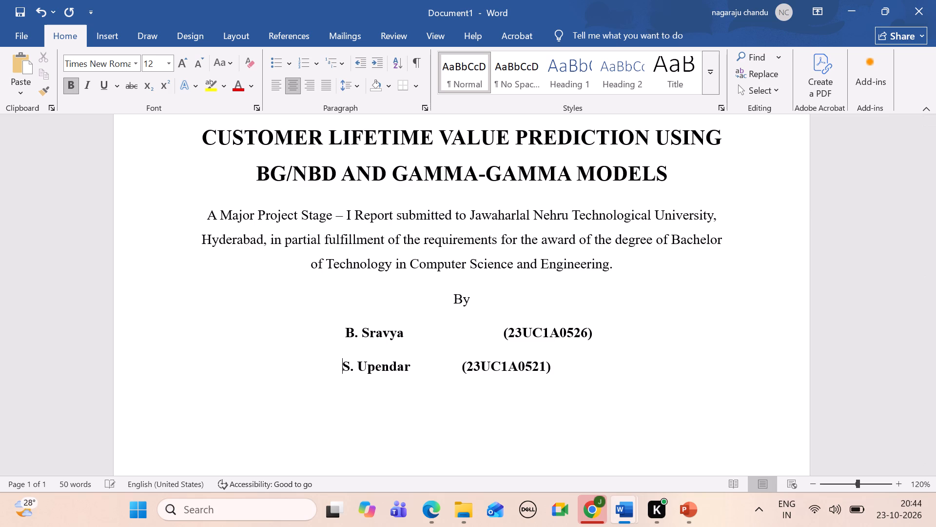
{"action": "key", "text": "Right"}
{"action": "key", "text": "Left"}
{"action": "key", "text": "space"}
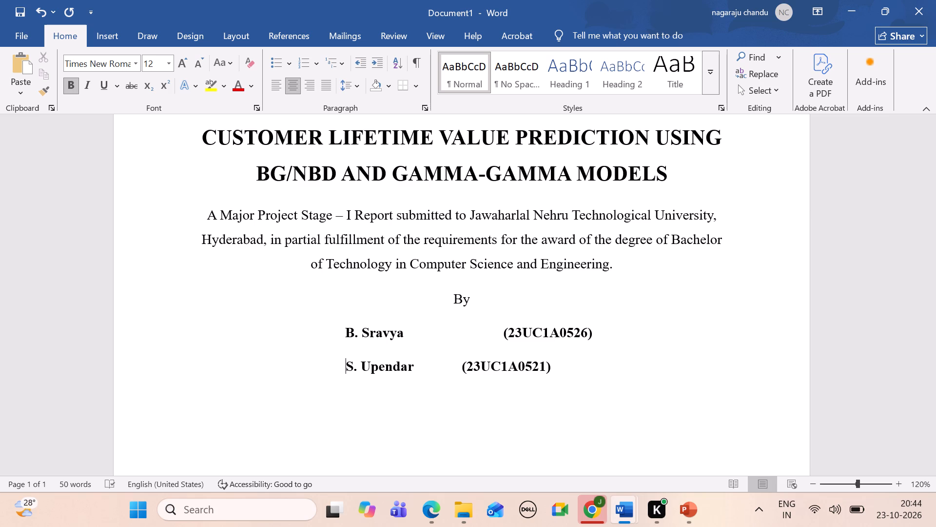
Widen the gap before the second author's roll number by one space and two tabs to align the roll numbers.
{"action": "key", "text": "Right"}
{"action": "key", "text": "Right"}
{"action": "key", "text": "Right"}
{"action": "key", "text": "Right"}
{"action": "key", "text": "Right"}
{"action": "key", "text": "Right"}
{"action": "key", "text": "Right"}
{"action": "key", "text": "Right"}
{"action": "key", "text": "Right"}
{"action": "key", "text": "Right"}
{"action": "key", "text": "Right"}
{"action": "key", "text": "Right"}
{"action": "key", "text": "Right"}
{"action": "key", "text": "Right"}
{"action": "key", "text": "Left"}
{"action": "key", "text": "Left"}
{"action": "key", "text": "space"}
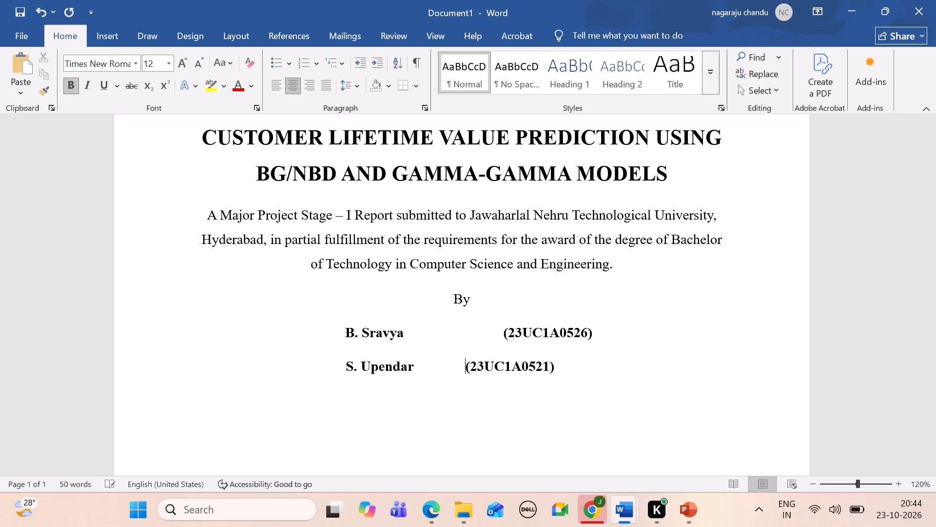
{"action": "key", "text": "Tab"}
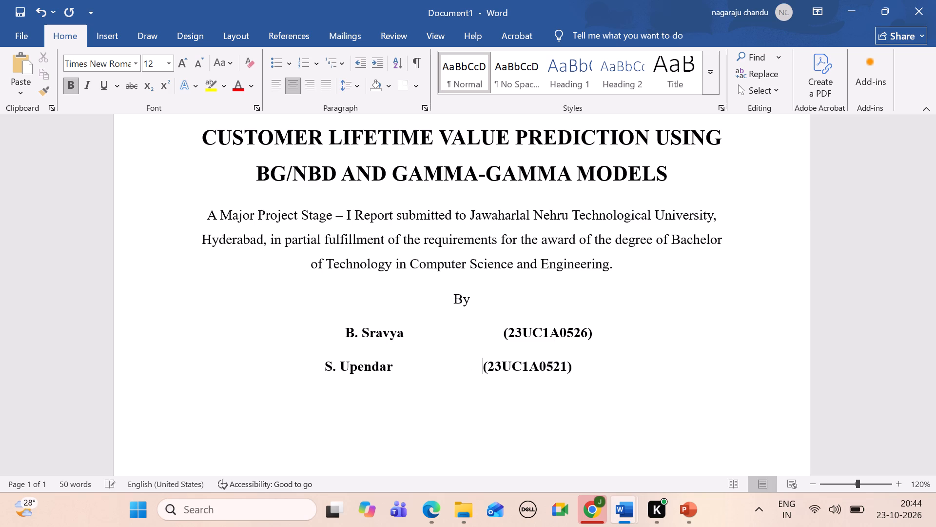
{"action": "key", "text": "Tab"}
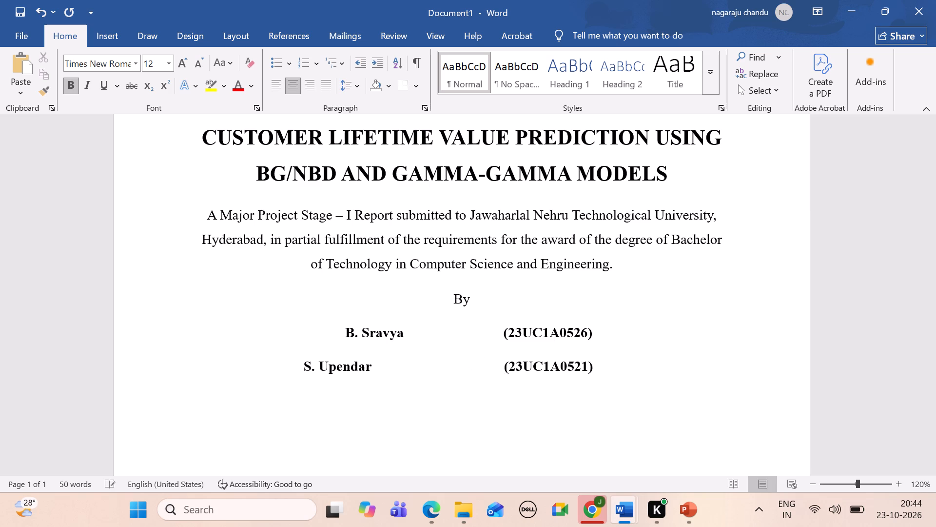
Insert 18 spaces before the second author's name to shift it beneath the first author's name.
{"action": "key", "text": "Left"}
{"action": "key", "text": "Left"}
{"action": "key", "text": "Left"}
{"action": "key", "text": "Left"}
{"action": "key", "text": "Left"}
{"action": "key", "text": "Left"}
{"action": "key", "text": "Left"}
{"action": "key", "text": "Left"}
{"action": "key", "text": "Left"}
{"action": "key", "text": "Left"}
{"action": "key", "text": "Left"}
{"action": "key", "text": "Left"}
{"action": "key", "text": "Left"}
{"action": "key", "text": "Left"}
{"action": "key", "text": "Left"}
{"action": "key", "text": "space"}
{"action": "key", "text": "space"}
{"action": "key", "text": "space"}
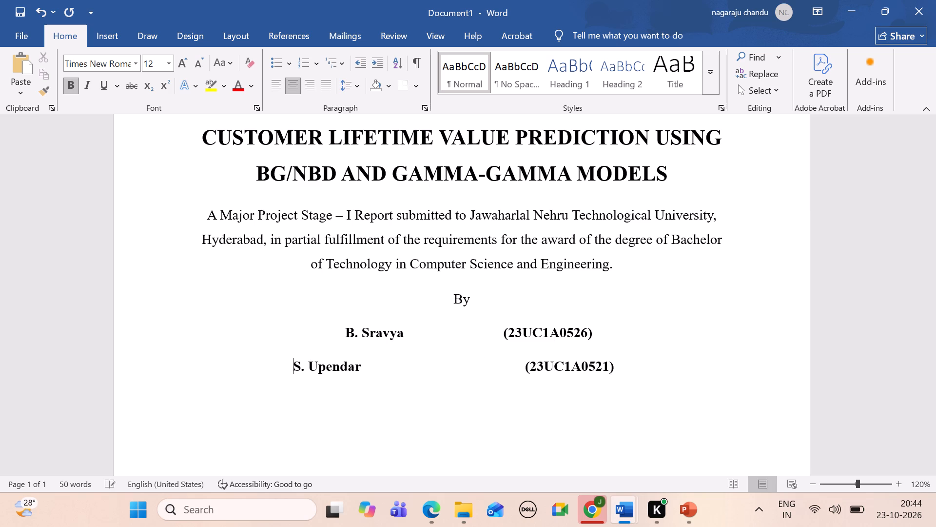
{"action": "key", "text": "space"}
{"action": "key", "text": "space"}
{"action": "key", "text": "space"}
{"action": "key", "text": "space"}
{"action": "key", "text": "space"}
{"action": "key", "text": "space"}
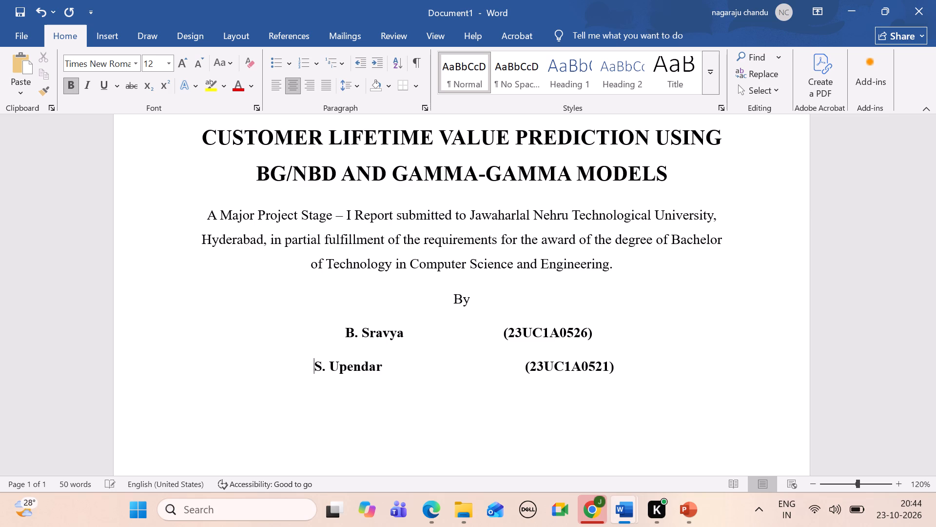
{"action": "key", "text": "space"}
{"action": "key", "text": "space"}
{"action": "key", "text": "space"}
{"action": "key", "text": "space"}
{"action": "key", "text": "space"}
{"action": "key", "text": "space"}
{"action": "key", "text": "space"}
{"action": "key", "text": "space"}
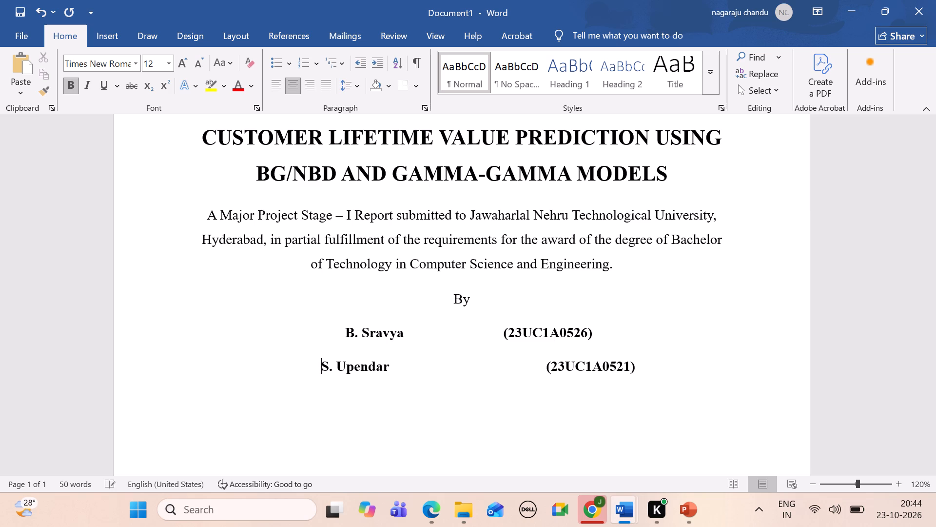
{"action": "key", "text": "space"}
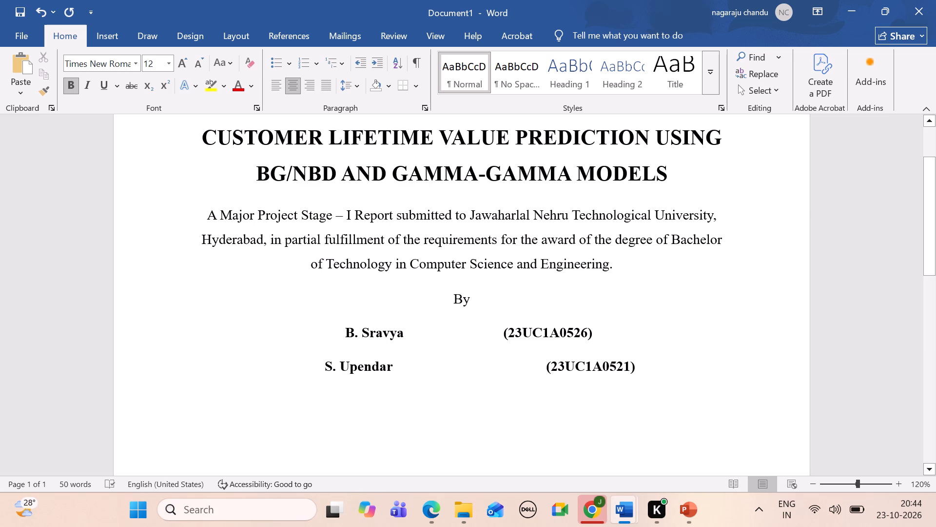
Delete both author lines with their names and roll numbers below "By".
{"action": "left_click_drag", "start_coordinate": [342, 330], "coordinate": [627, 361]}
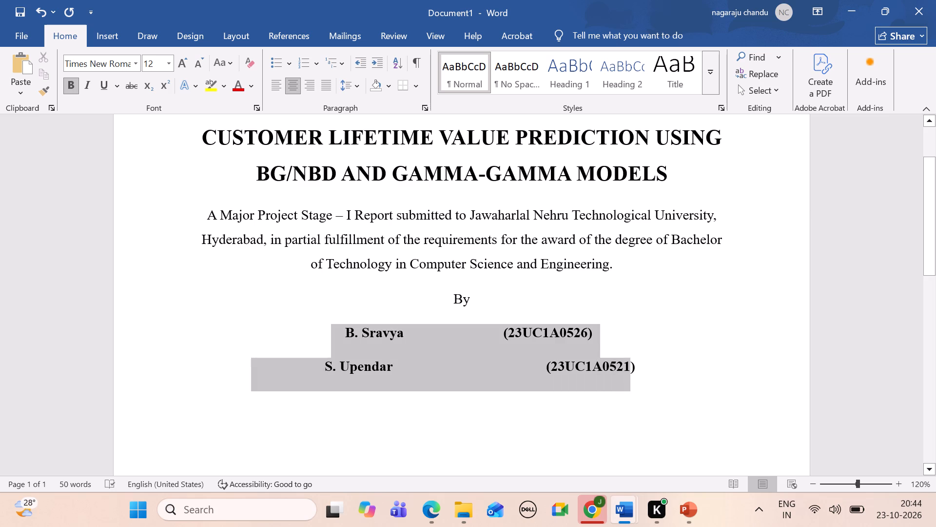
{"action": "left_click_drag", "start_coordinate": [627, 361], "coordinate": [643, 373]}
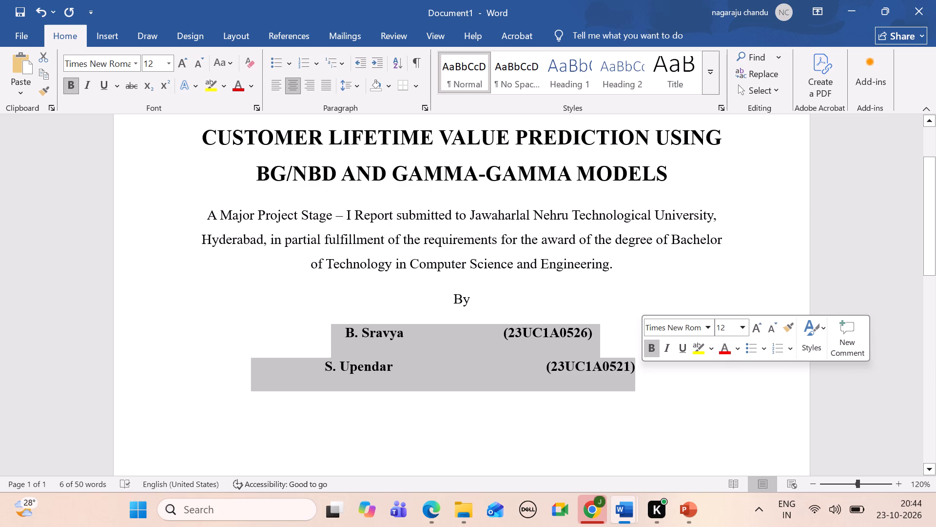
{"action": "key", "text": "Delete"}
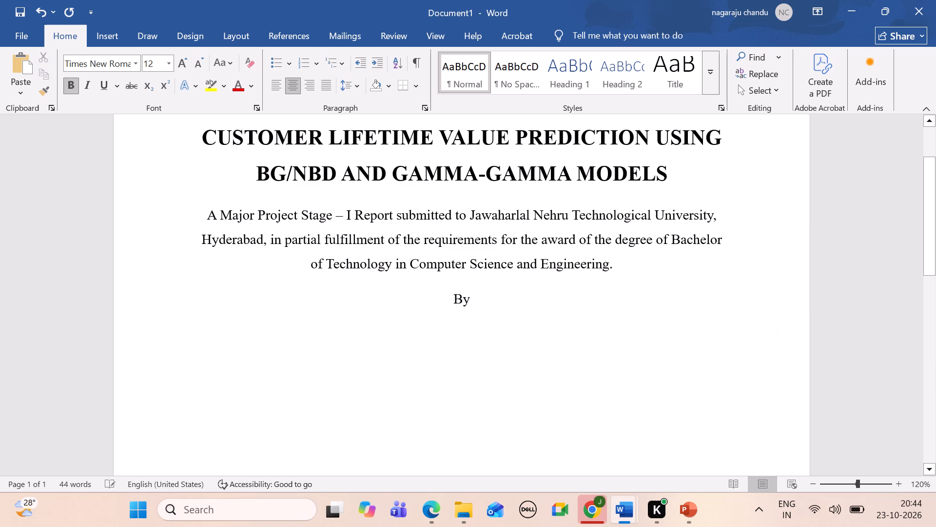
Retype the first letter of "By" and start a new non-bold line directly beneath it.
{"action": "left_click", "coordinate": [461, 298]}
{"action": "key", "text": "BackSpace"}
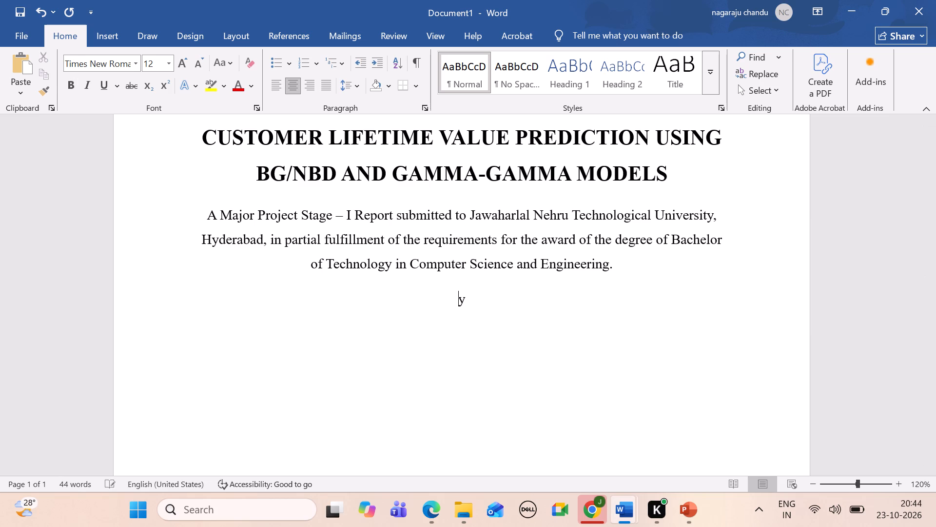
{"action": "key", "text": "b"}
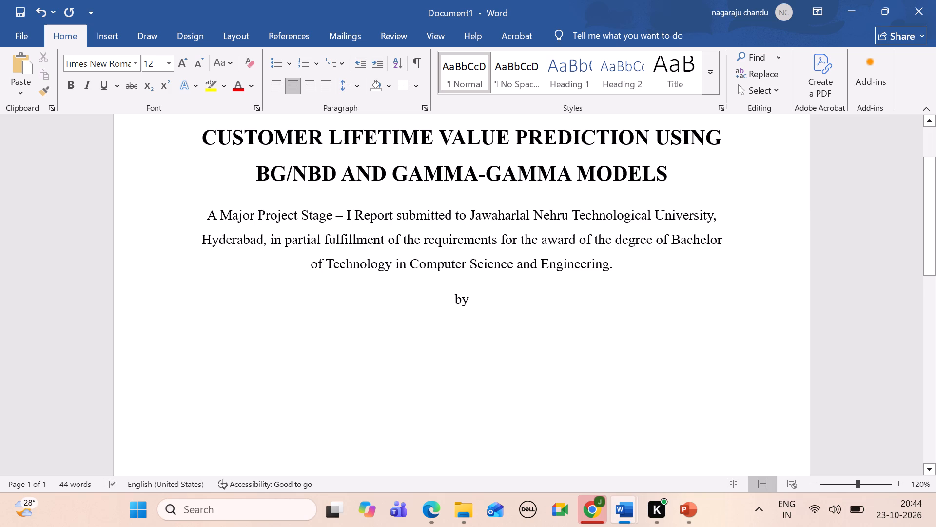
{"action": "left_click", "coordinate": [468, 302]}
{"action": "key", "text": "Return"}
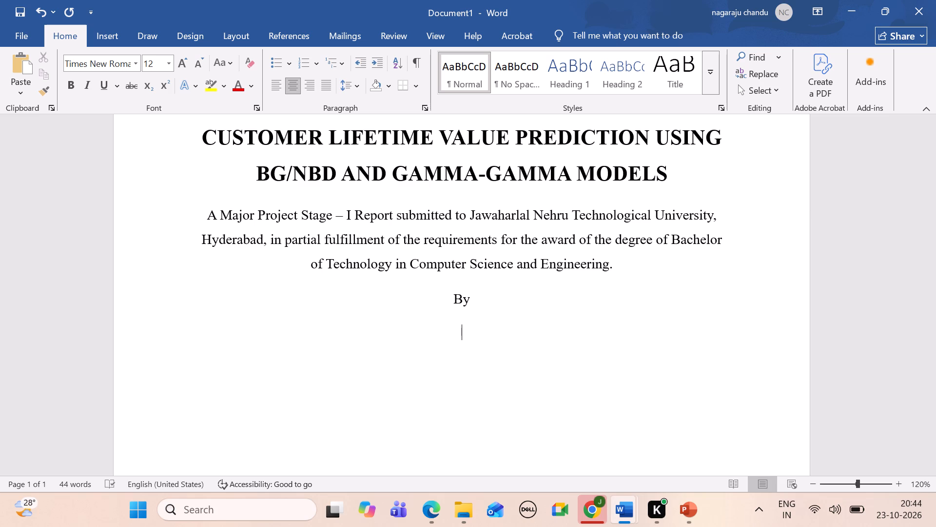
Enter the first author's capitalised initial and name, separated by a period and space, on the line below "By".
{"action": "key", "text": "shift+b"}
{"action": "key", "text": "BackSpace"}
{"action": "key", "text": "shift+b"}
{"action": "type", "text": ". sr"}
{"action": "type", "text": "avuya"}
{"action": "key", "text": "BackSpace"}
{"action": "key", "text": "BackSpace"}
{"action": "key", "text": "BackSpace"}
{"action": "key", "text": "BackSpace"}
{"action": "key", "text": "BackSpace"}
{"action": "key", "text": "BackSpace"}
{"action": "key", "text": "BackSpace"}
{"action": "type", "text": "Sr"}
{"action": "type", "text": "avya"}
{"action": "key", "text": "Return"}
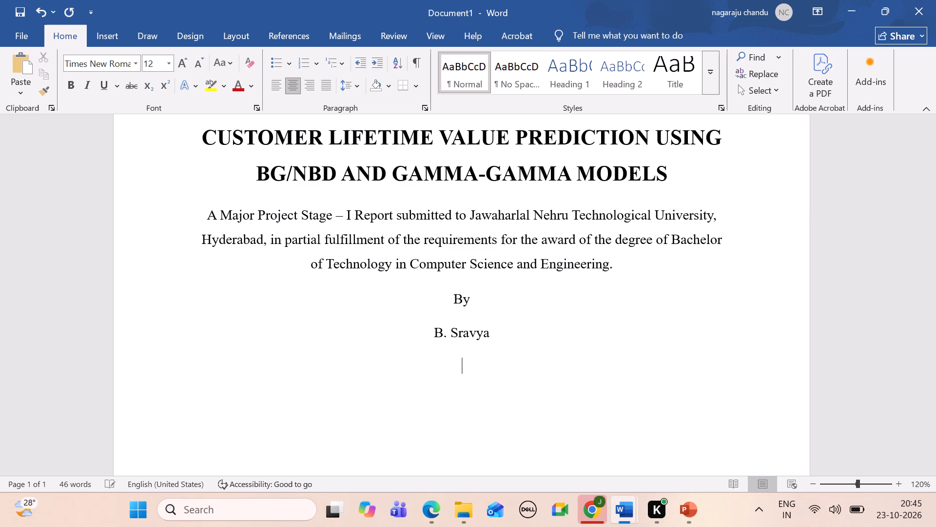
Enter the second author's initial and name, with no space after the period, on the line below the first author.
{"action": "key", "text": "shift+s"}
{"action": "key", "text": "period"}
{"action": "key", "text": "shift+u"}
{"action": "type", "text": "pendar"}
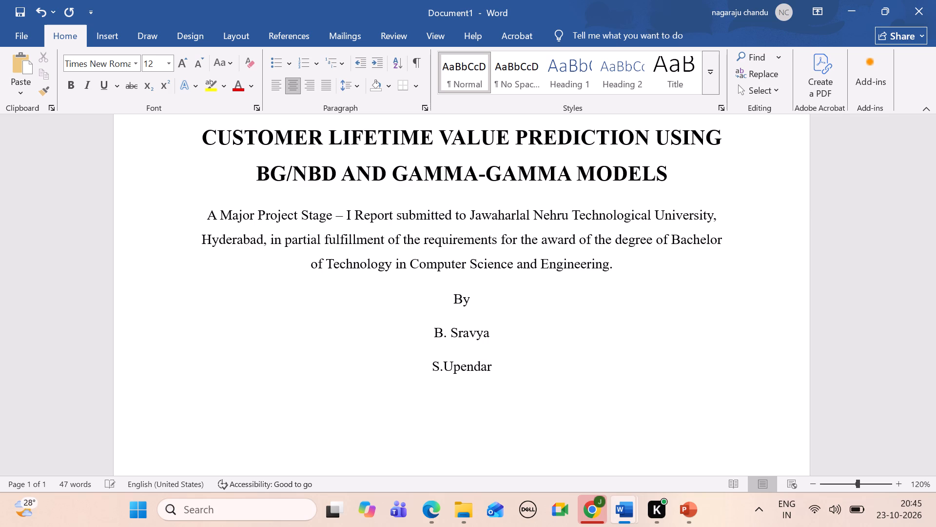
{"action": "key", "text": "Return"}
Enter the third author's initial and name on the line below the second author, followed by a new line.
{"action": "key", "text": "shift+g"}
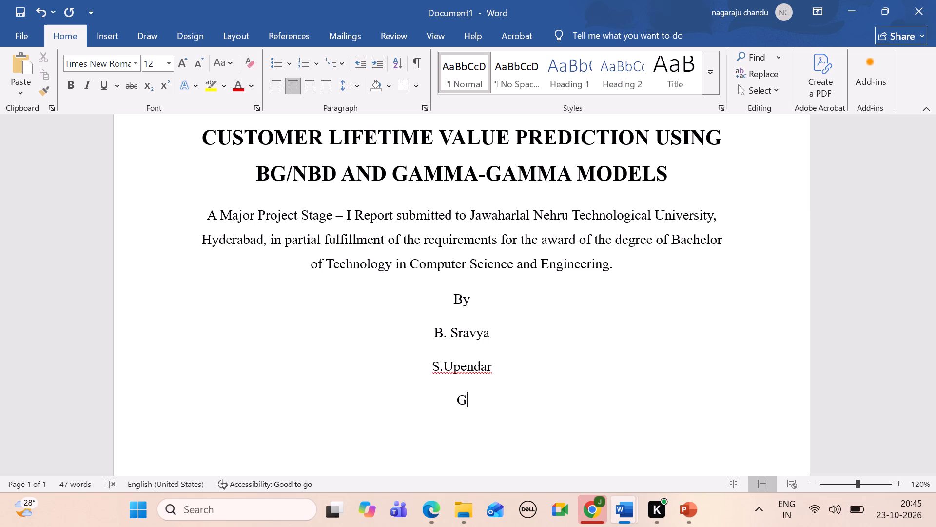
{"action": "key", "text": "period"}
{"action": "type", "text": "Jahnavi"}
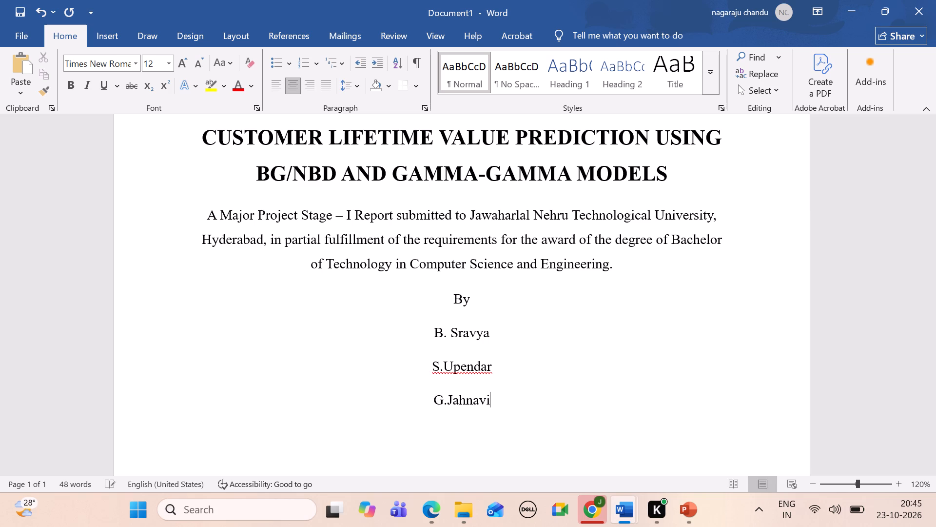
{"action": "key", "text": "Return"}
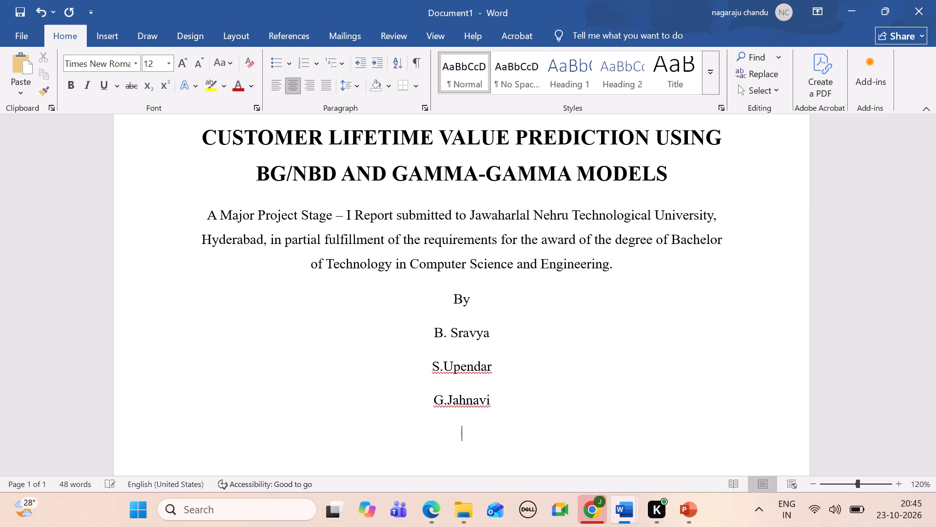
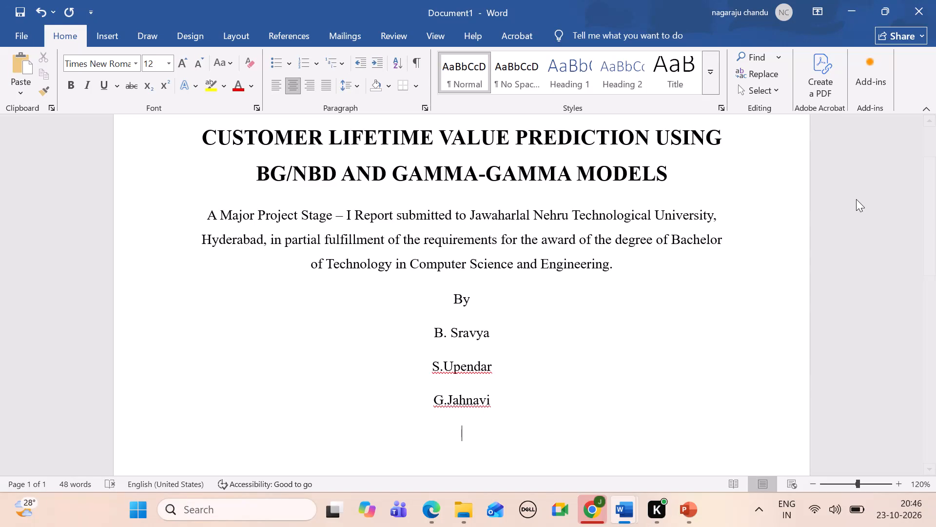
Enter the fourth author's initial and two-part name on a new line below the third author, with no space after the period.
{"action": "scroll", "coordinate": [856, 199], "scroll_direction": "down", "scroll_amount": 3, "text": "ctrl"}
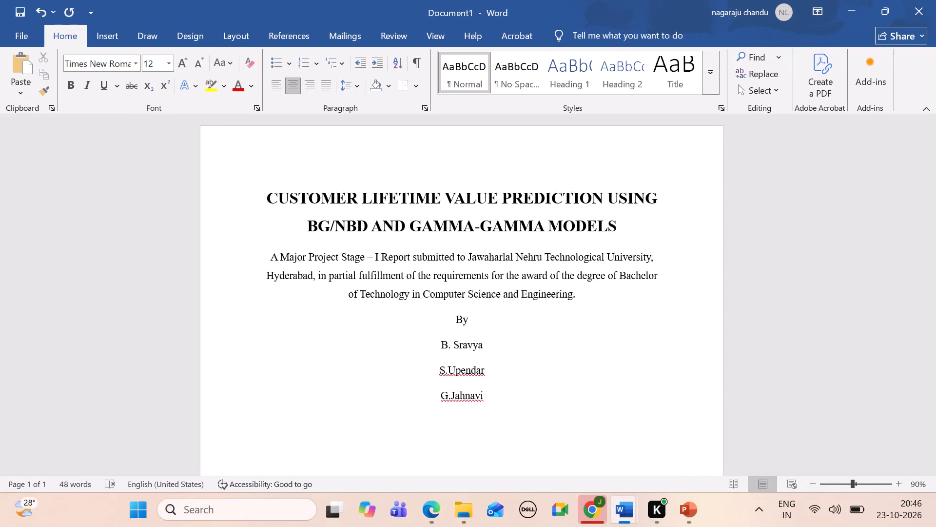
{"action": "scroll", "coordinate": [856, 199], "scroll_direction": "down", "scroll_amount": 1, "text": "ctrl"}
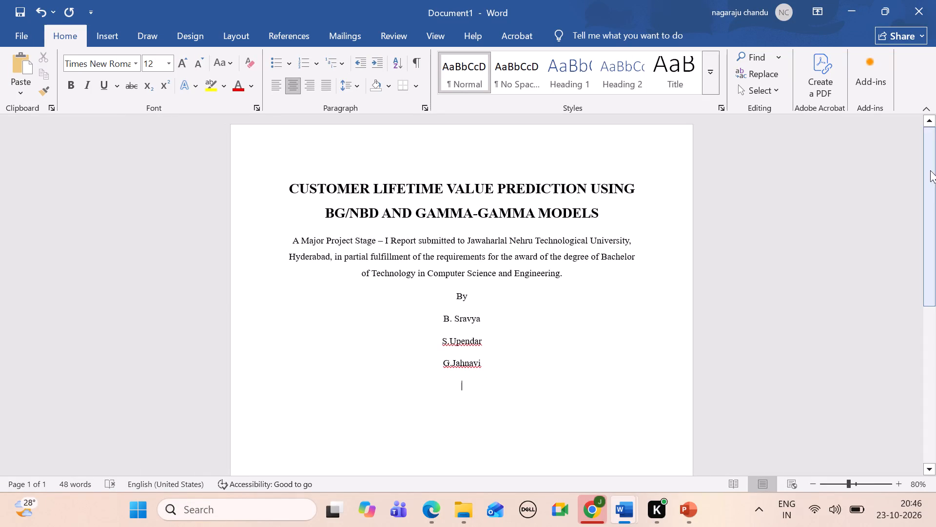
{"action": "left_click", "coordinate": [479, 361]}
{"action": "scroll", "coordinate": [479, 361], "scroll_direction": "up", "scroll_amount": 2, "text": "ctrl"}
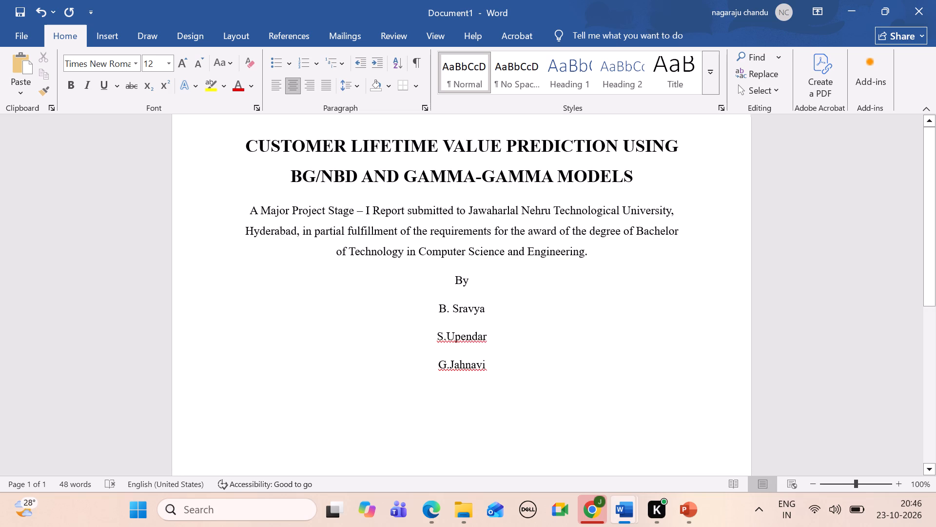
{"action": "left_click", "coordinate": [489, 368]}
{"action": "key", "text": "Return"}
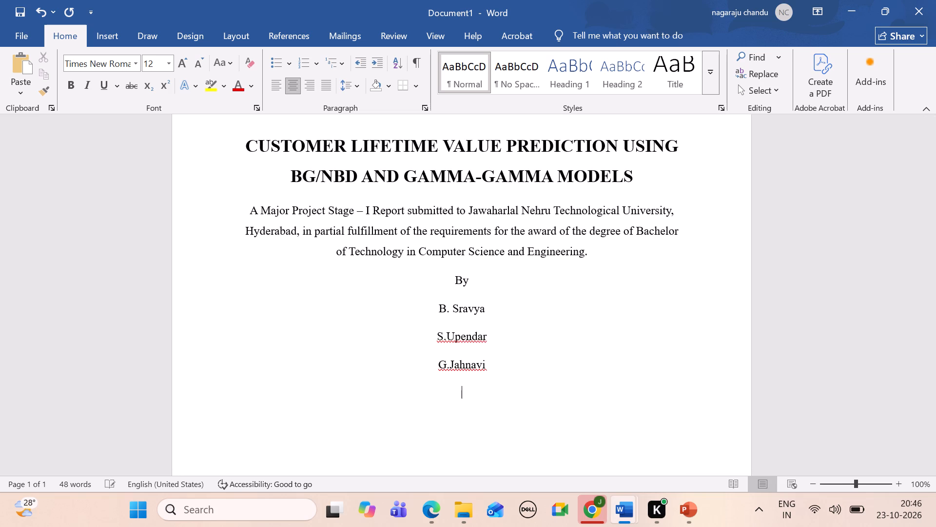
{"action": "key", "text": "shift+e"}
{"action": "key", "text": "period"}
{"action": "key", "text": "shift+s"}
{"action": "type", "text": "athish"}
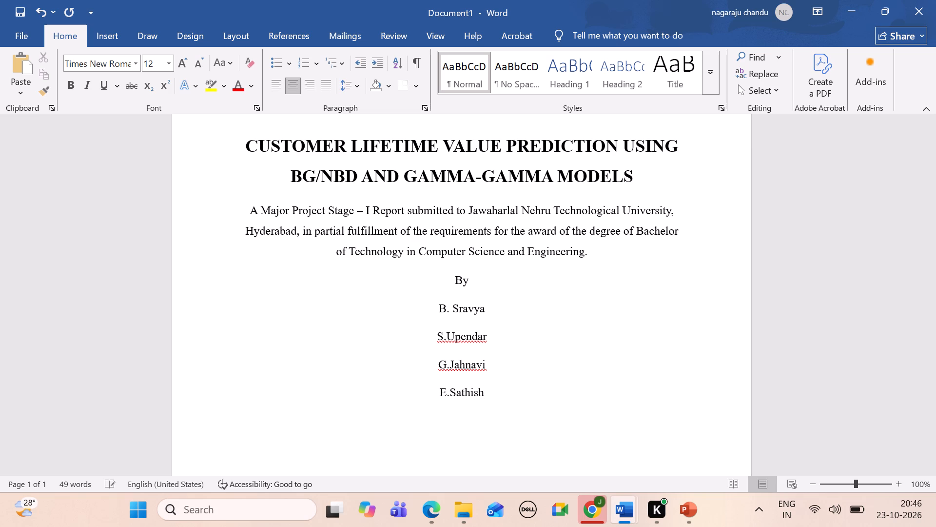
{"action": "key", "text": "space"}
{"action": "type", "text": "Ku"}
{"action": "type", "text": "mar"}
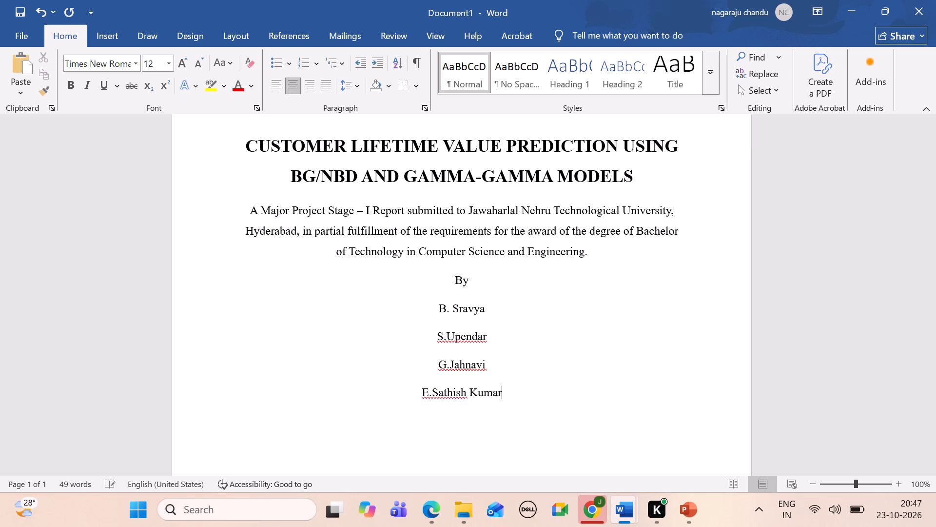
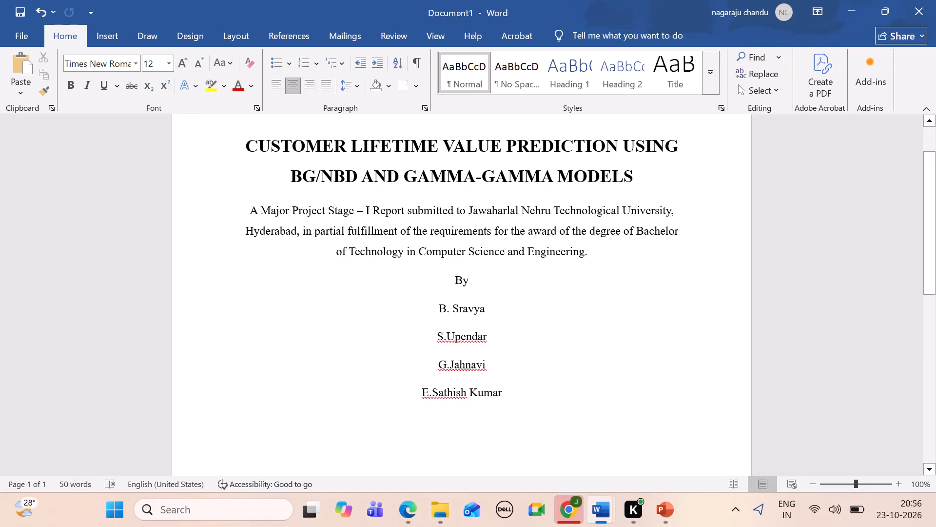
Add the first author's roll number in parentheses on the same line, two tab spaces after the name.
{"action": "left_click", "coordinate": [486, 308]}
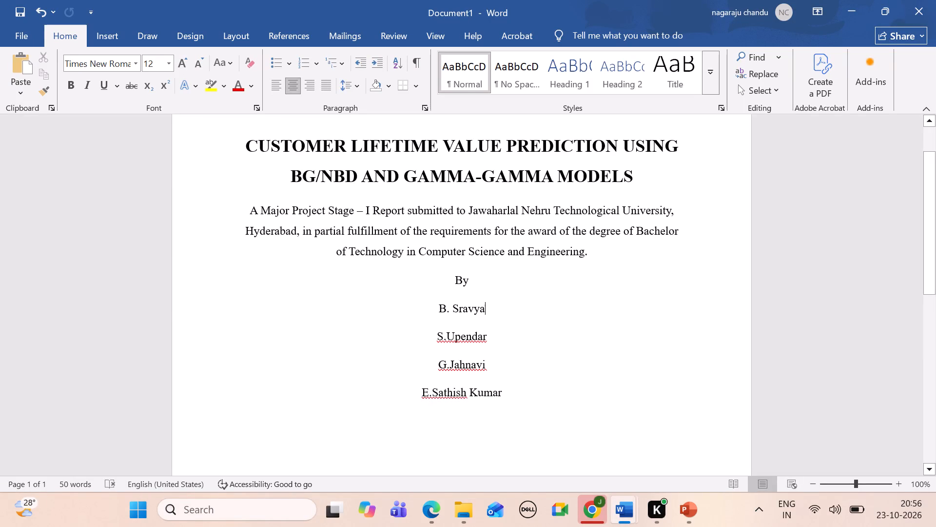
{"action": "key", "text": "Tab"}
{"action": "key", "text": "Tab"}
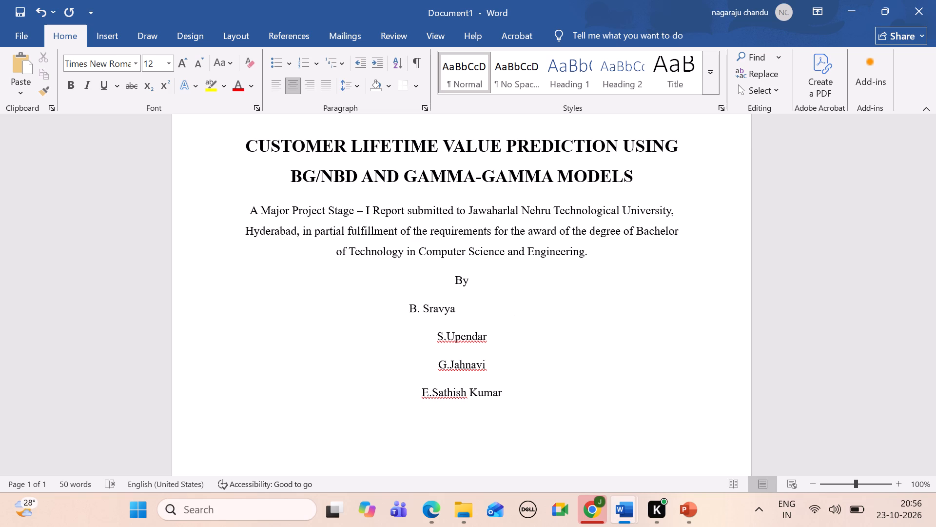
{"action": "key", "text": "shift+parenleft"}
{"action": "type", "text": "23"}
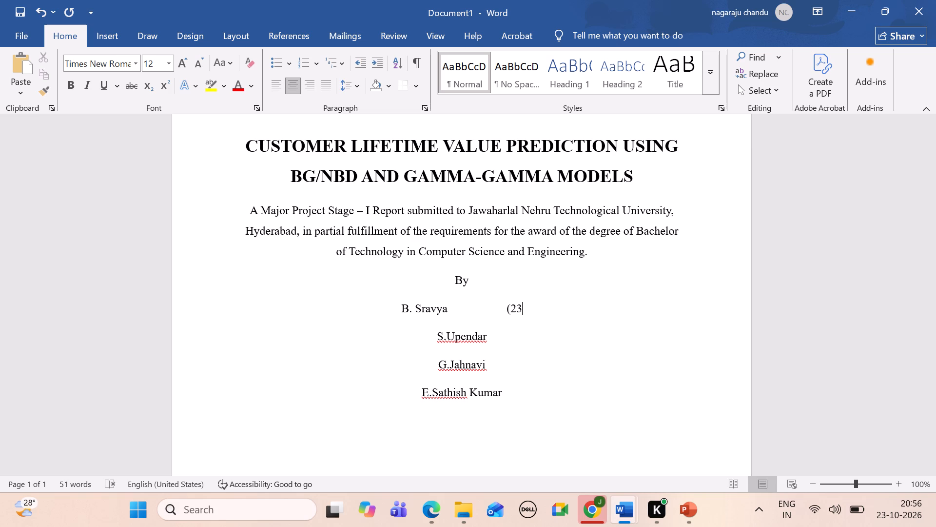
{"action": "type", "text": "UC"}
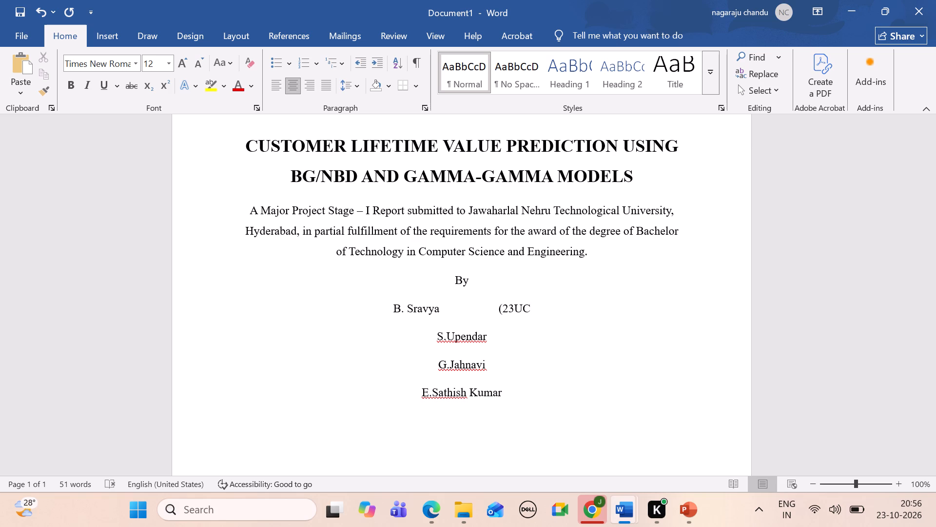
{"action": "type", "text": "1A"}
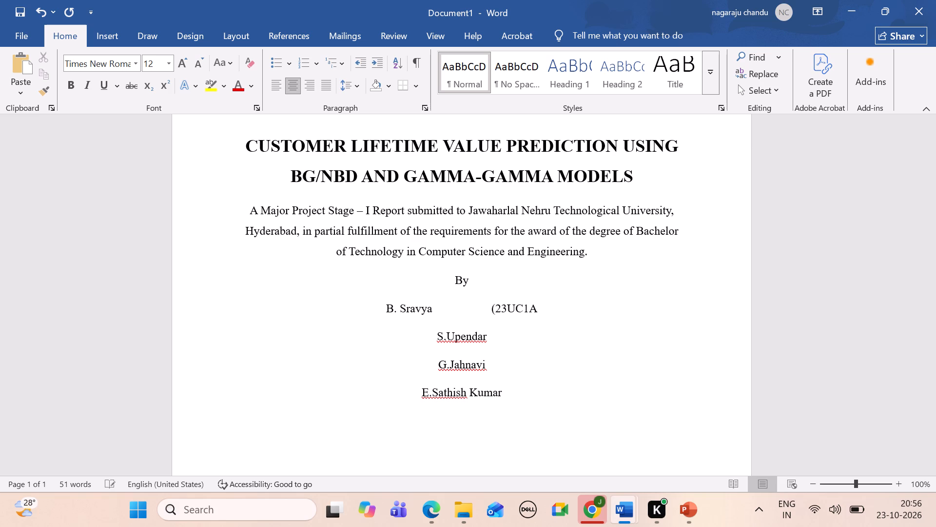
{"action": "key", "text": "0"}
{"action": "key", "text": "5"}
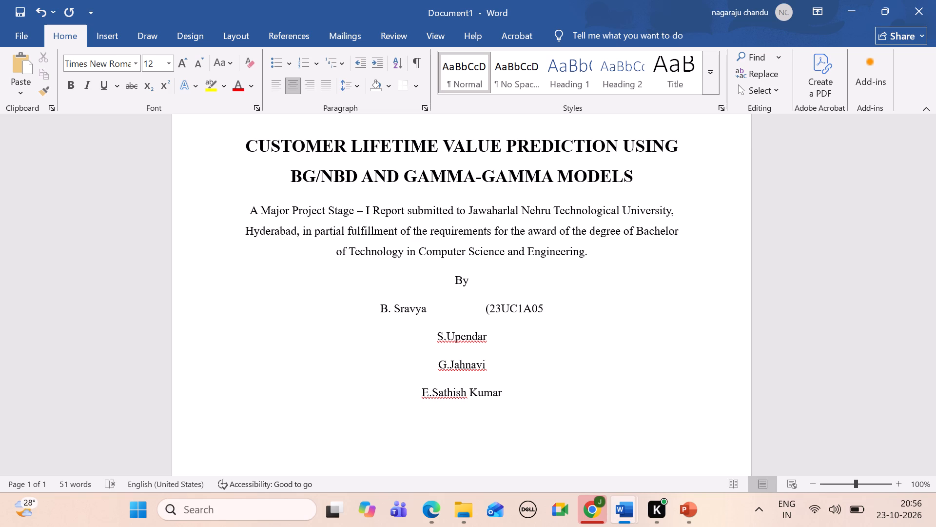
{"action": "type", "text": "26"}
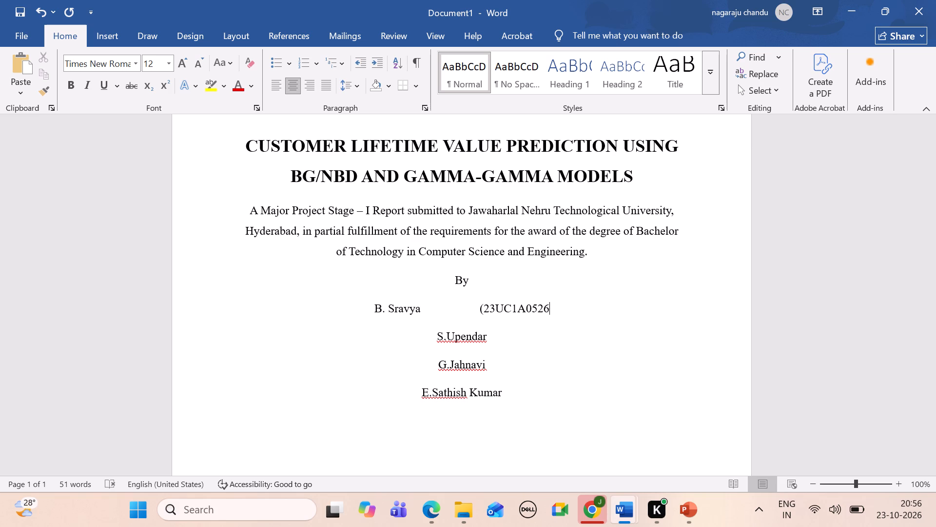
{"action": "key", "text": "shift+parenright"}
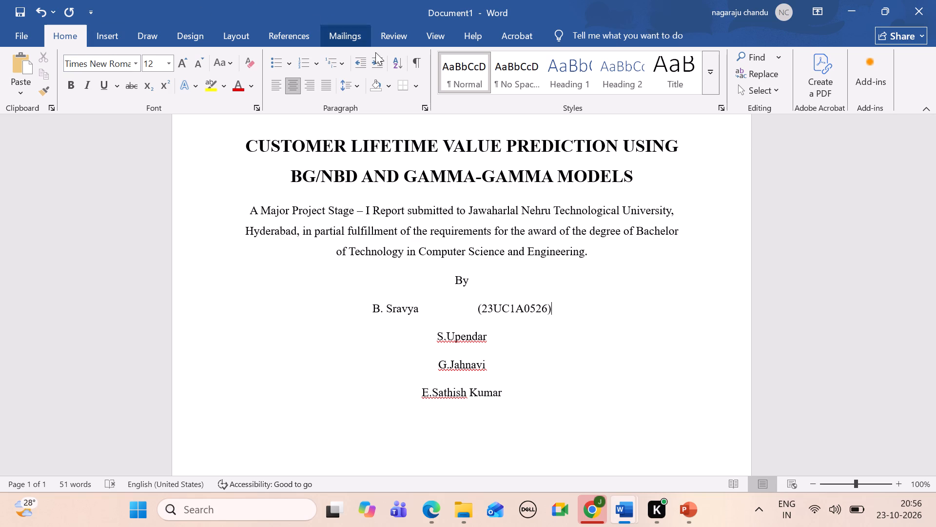
Show the paragraph marks and other hidden formatting symbols in the document.
{"action": "left_click", "coordinate": [413, 58]}
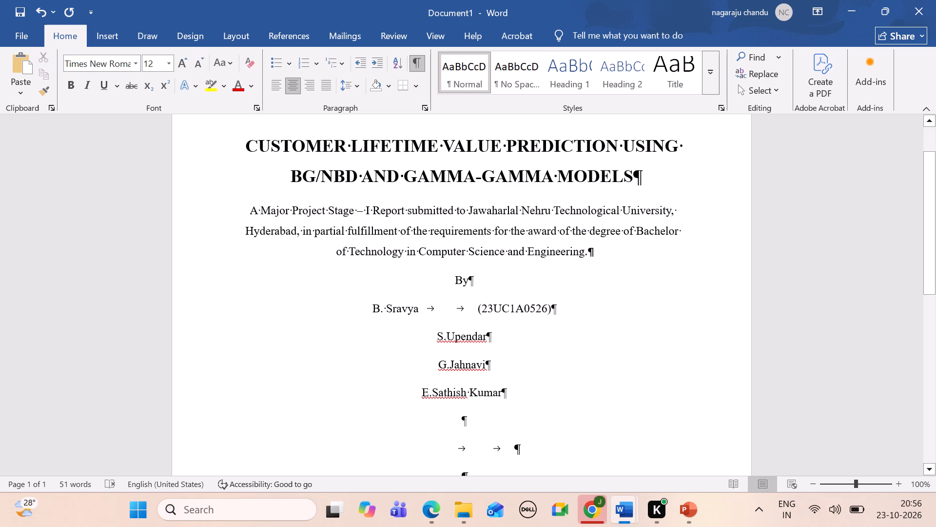
Add the second author's roll number in parentheses, with capital letters, two tab spaces after the name.
{"action": "left_click", "coordinate": [487, 335]}
{"action": "key", "text": "Tab"}
{"action": "key", "text": "Tab"}
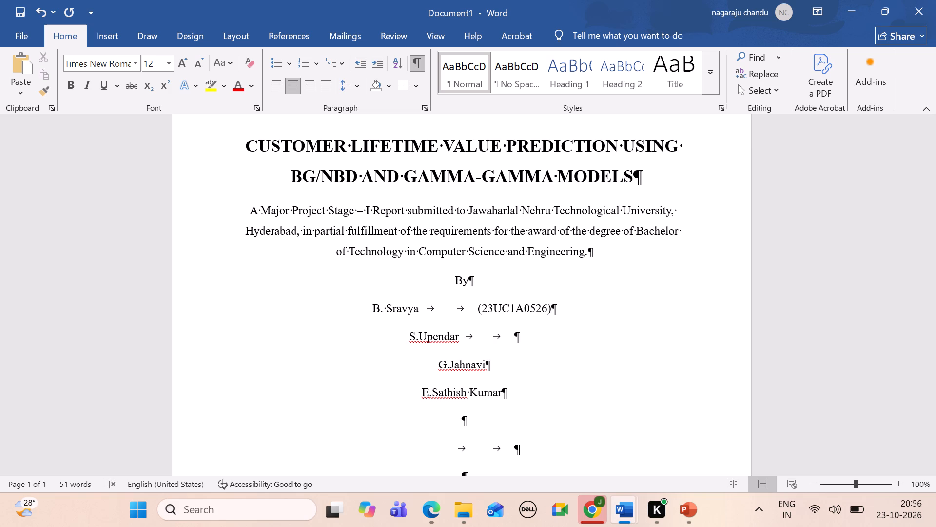
{"action": "key", "text": "shift+parenleft"}
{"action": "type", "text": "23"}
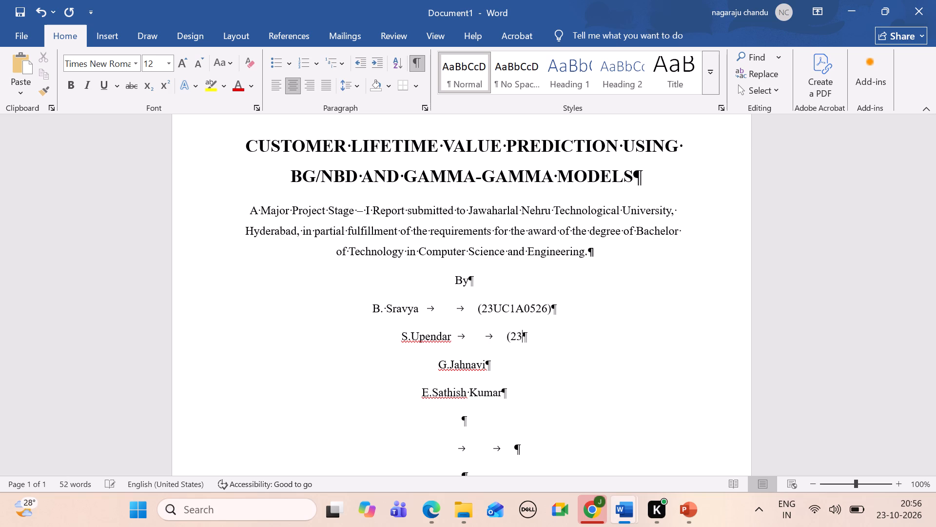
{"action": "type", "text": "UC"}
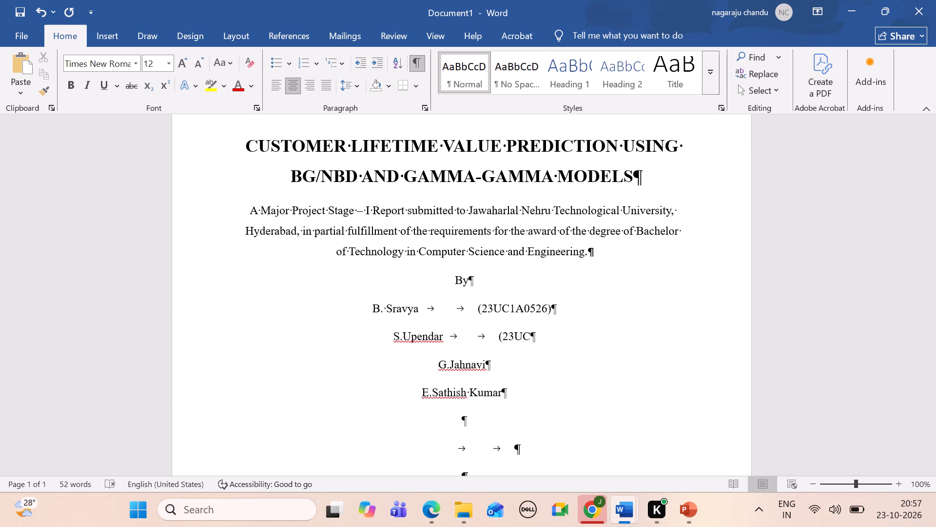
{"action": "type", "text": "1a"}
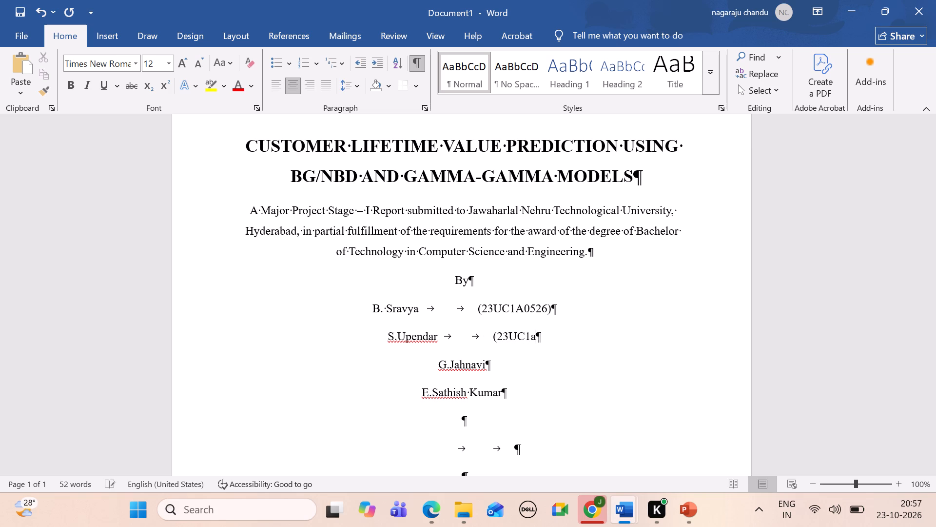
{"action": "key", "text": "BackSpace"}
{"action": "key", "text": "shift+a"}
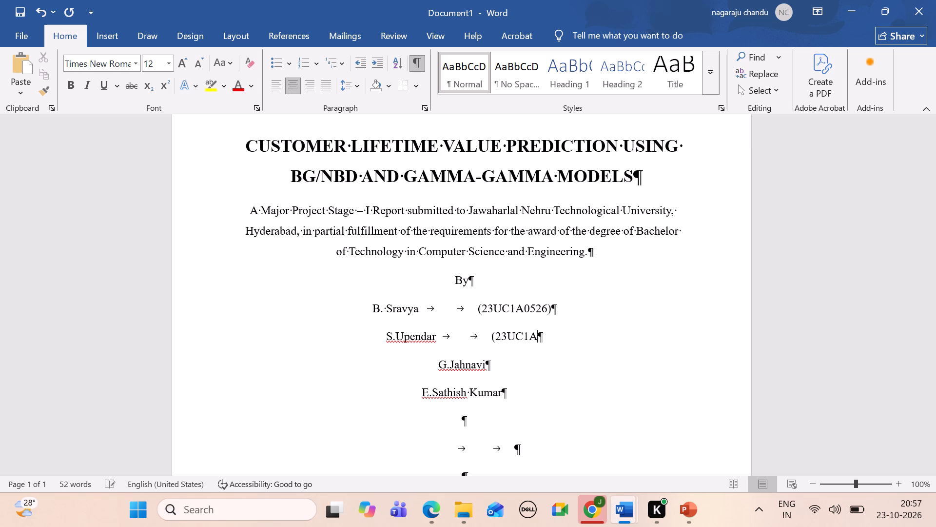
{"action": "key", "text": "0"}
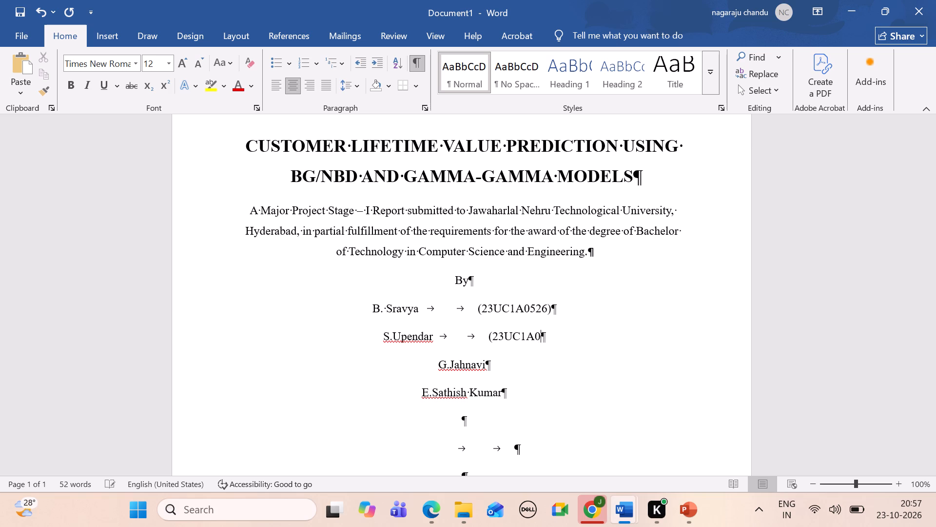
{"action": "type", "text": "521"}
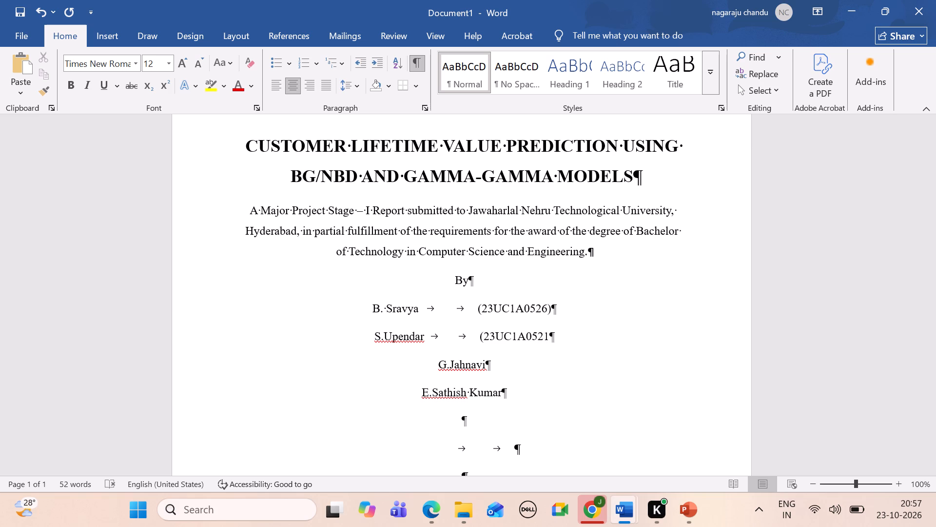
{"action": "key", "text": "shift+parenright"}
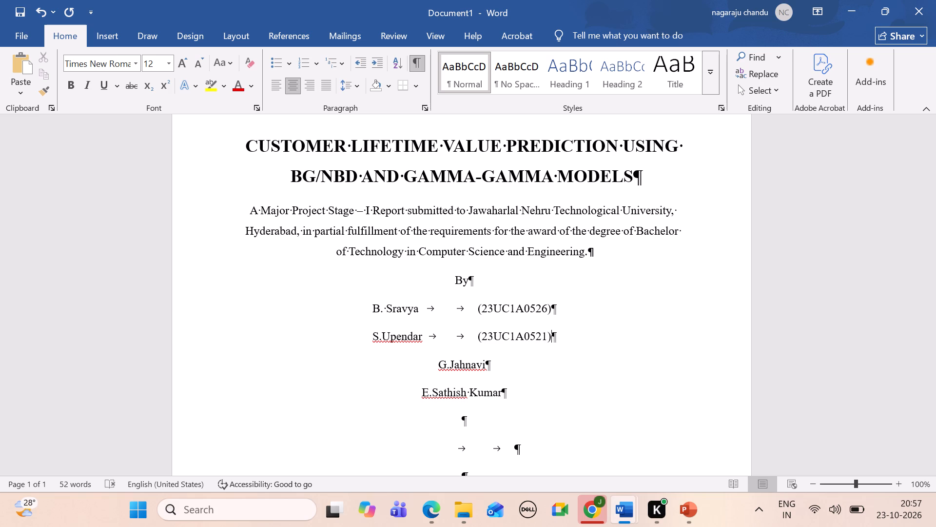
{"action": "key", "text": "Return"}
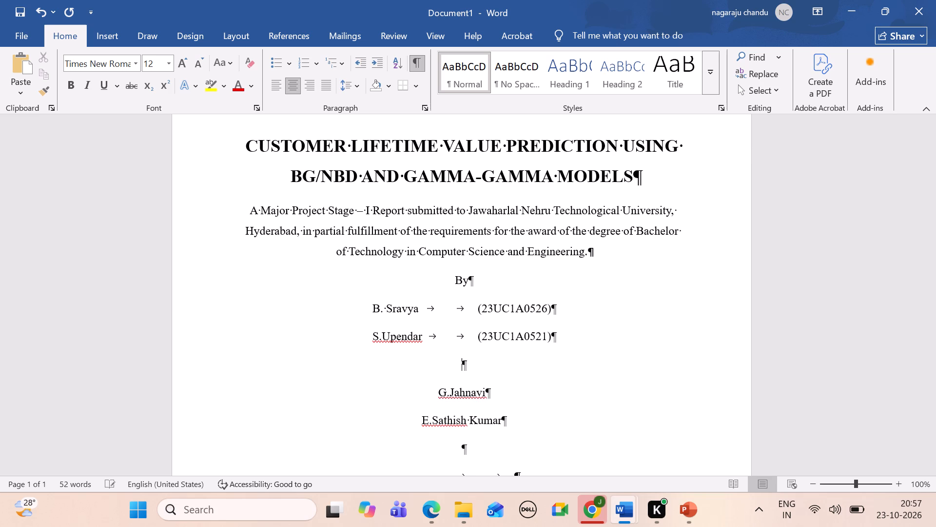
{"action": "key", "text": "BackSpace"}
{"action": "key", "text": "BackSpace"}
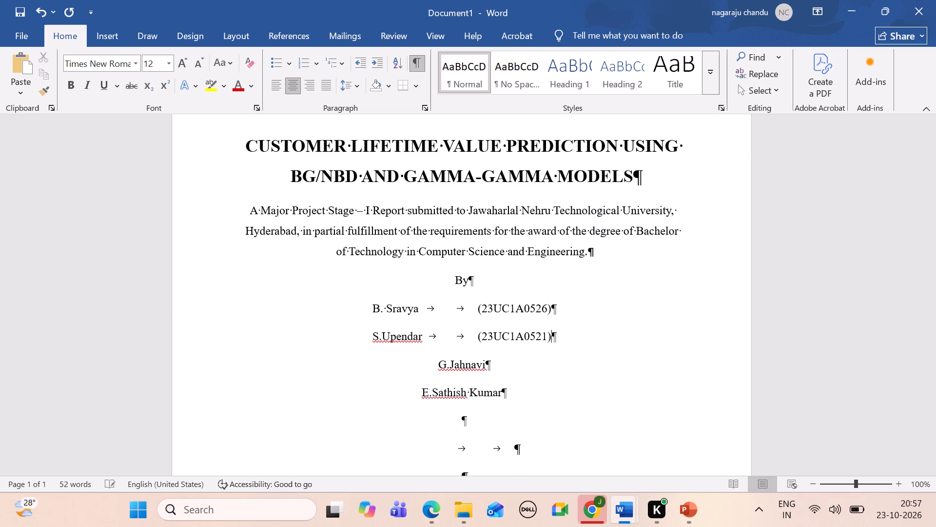
Add the third author's roll number in parentheses on the same line, two tab spaces after the name.
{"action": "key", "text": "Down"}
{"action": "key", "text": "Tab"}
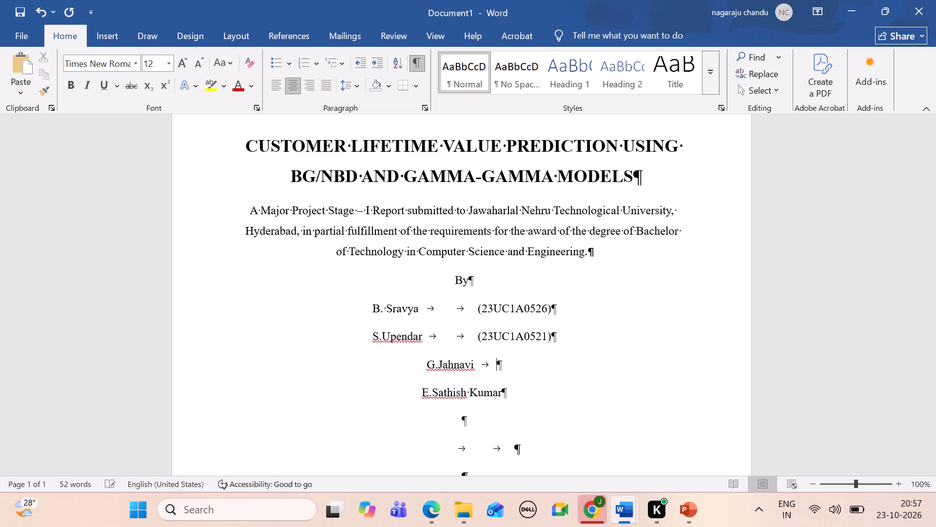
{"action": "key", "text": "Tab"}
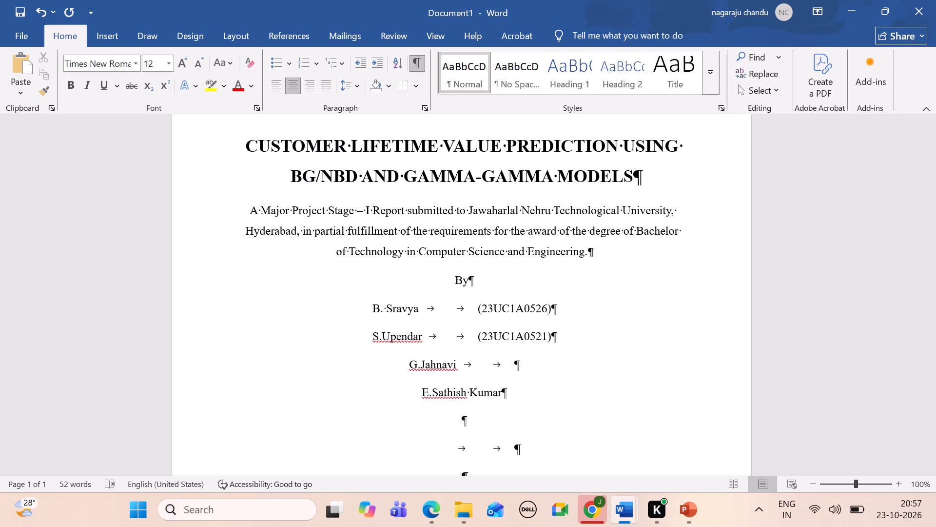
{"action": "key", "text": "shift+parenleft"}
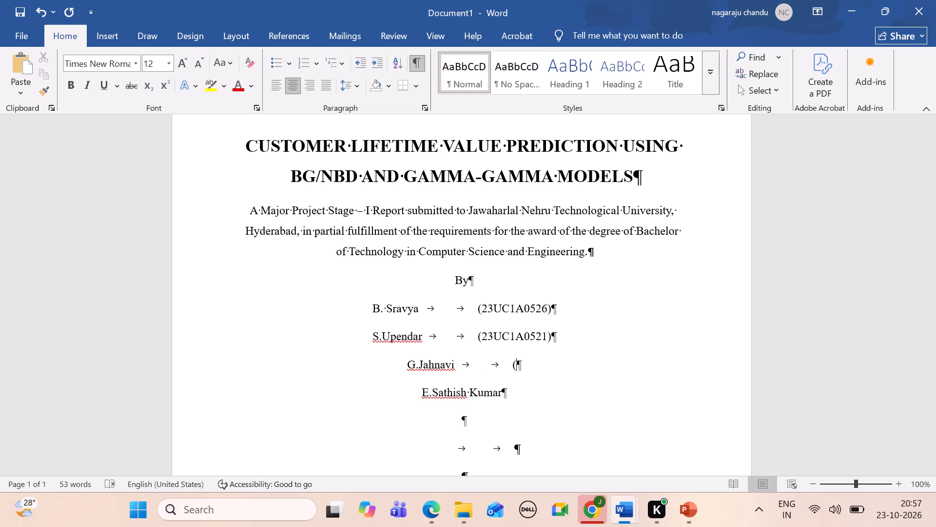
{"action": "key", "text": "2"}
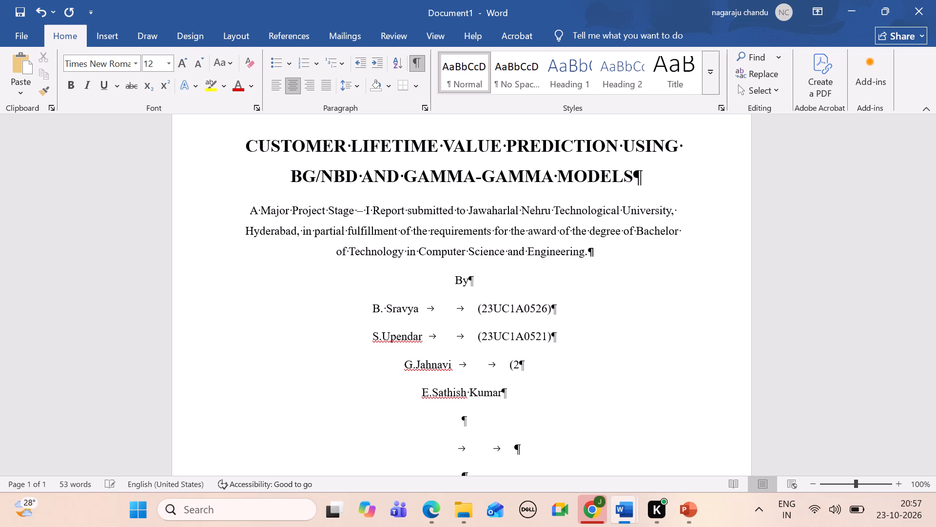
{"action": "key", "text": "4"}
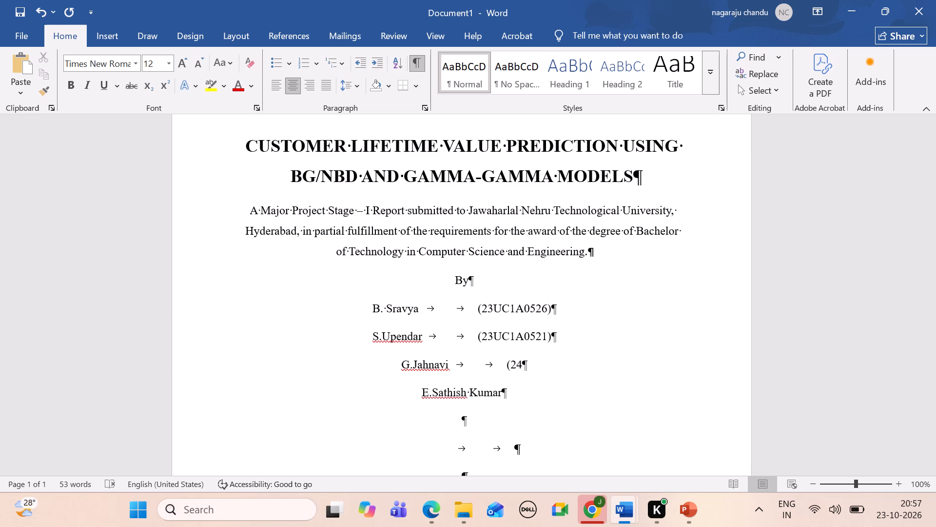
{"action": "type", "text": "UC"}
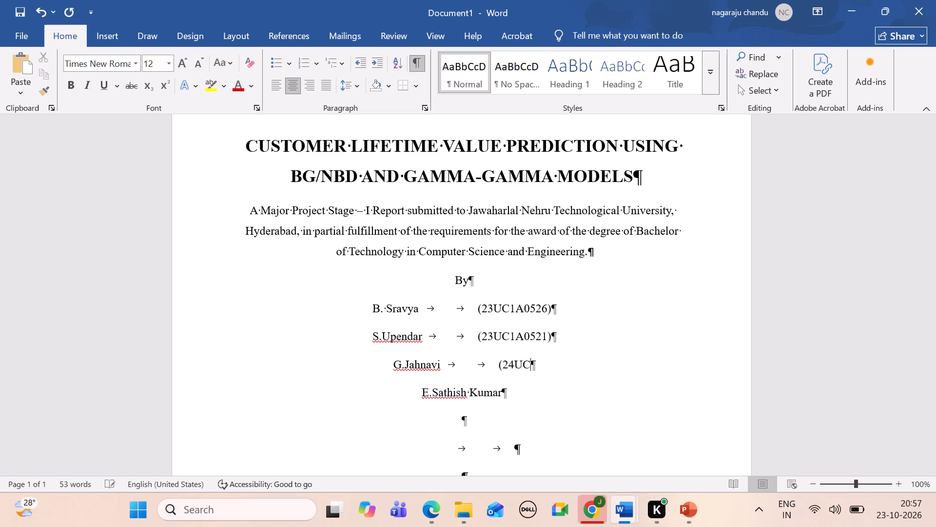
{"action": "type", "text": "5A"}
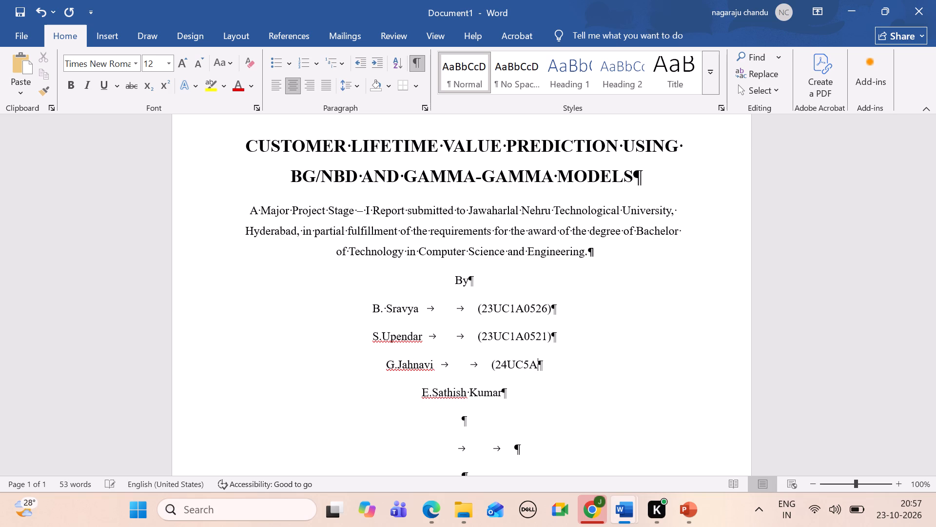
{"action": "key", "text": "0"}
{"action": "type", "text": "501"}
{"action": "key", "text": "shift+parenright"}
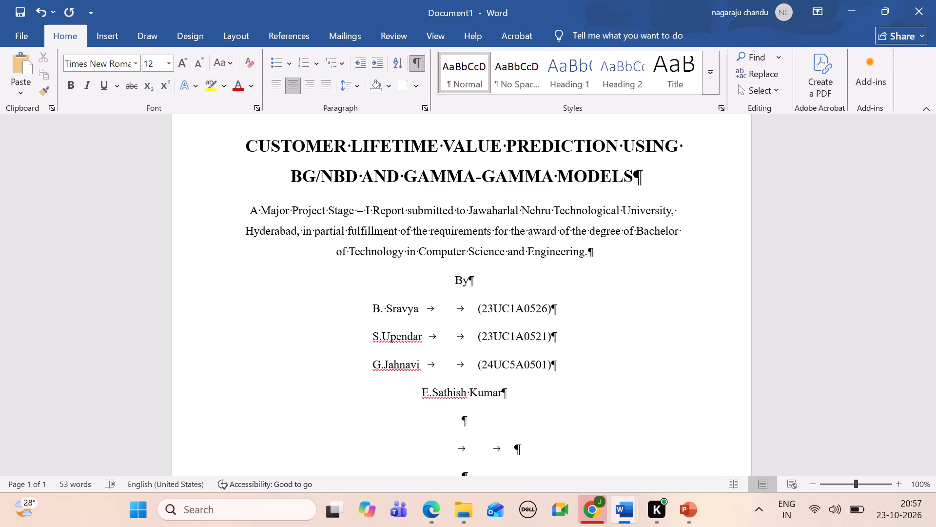
Add the fourth author's roll number in parentheses, with capital letters, two tab spaces after the name.
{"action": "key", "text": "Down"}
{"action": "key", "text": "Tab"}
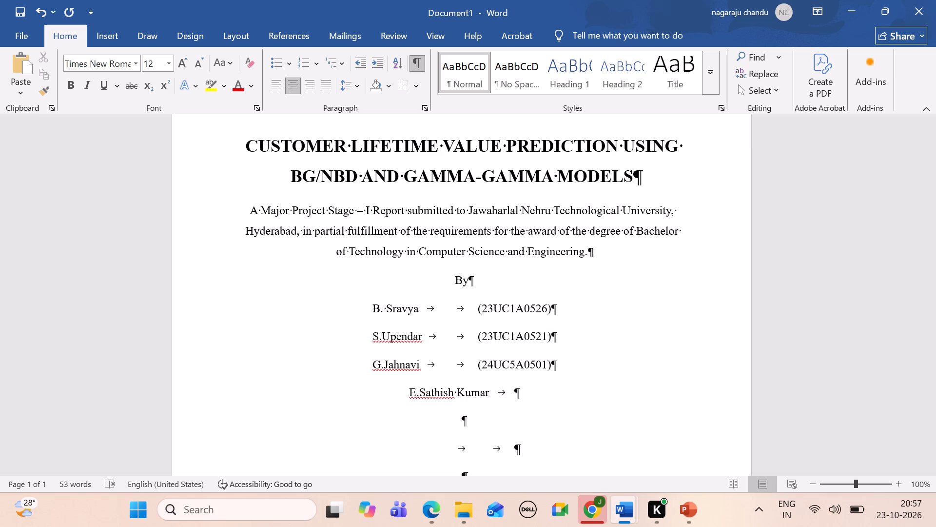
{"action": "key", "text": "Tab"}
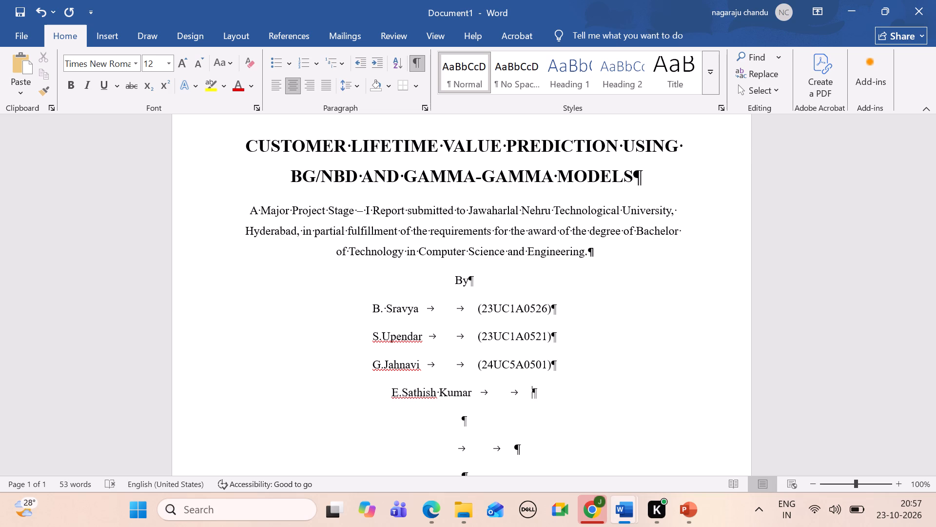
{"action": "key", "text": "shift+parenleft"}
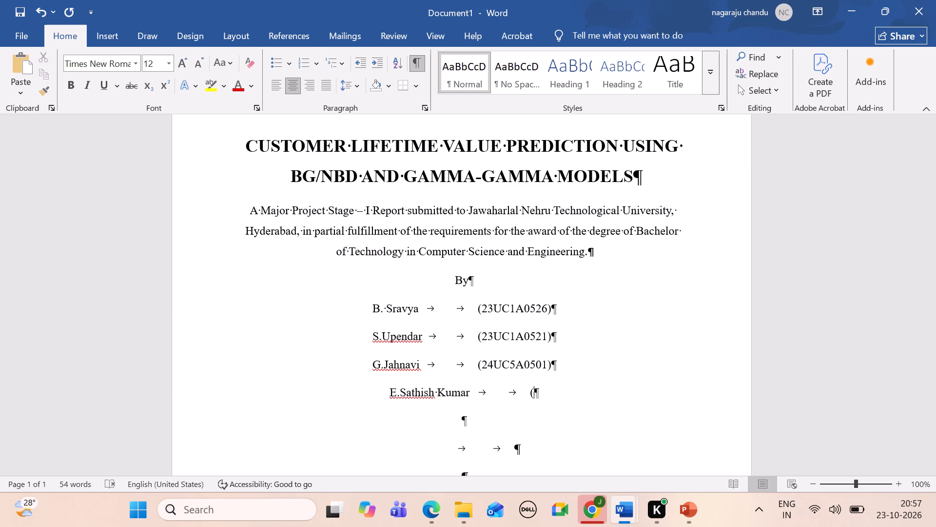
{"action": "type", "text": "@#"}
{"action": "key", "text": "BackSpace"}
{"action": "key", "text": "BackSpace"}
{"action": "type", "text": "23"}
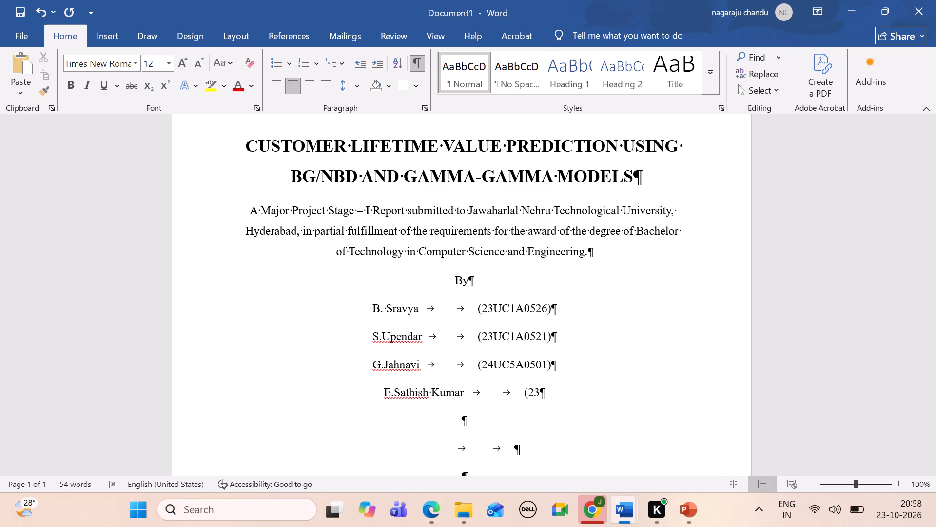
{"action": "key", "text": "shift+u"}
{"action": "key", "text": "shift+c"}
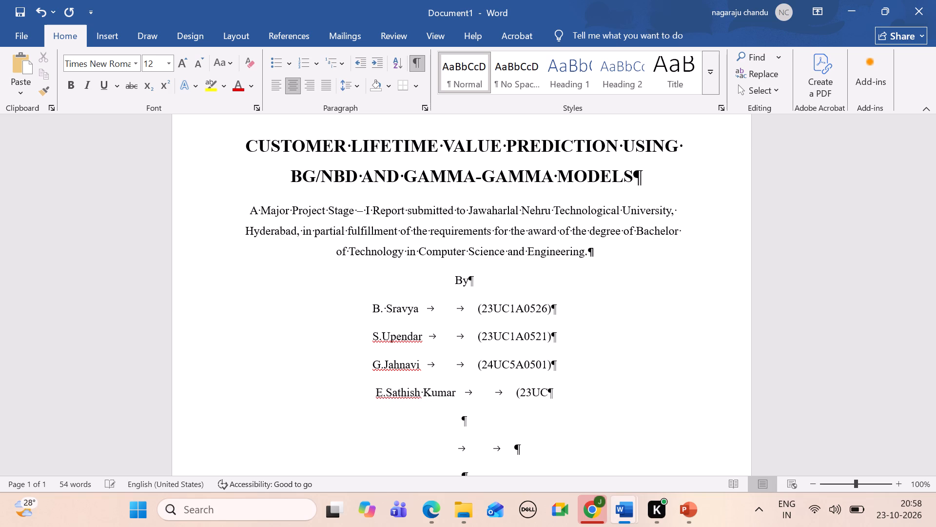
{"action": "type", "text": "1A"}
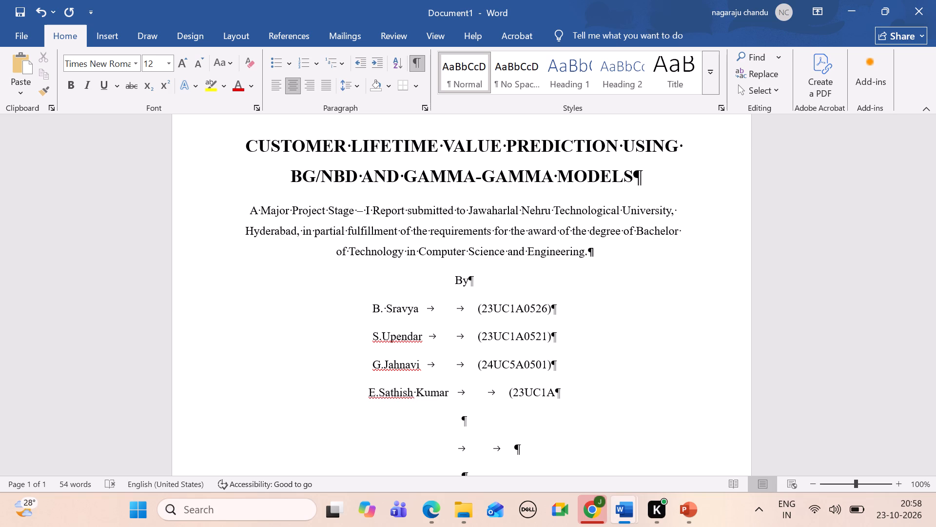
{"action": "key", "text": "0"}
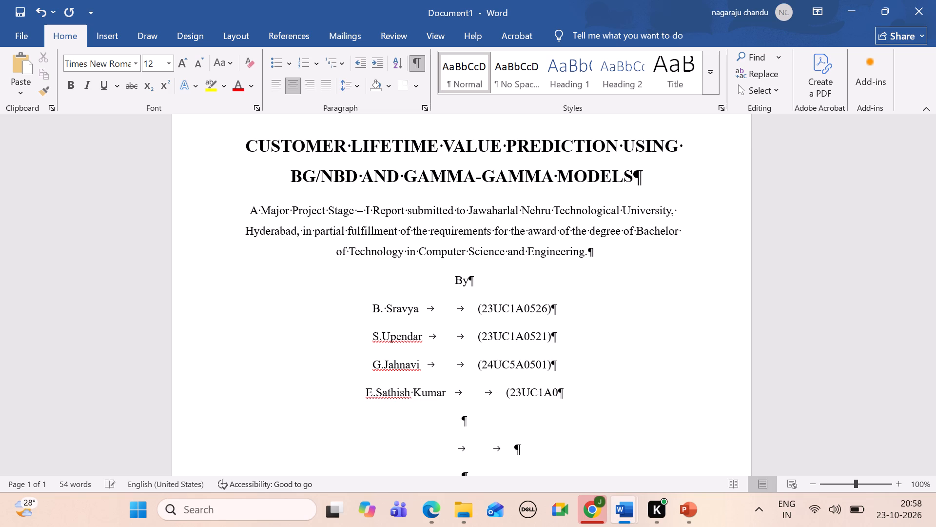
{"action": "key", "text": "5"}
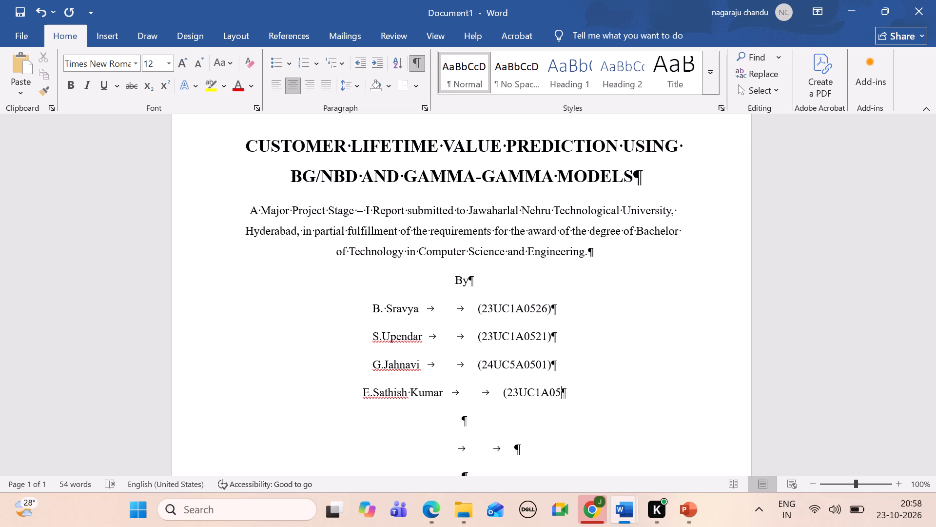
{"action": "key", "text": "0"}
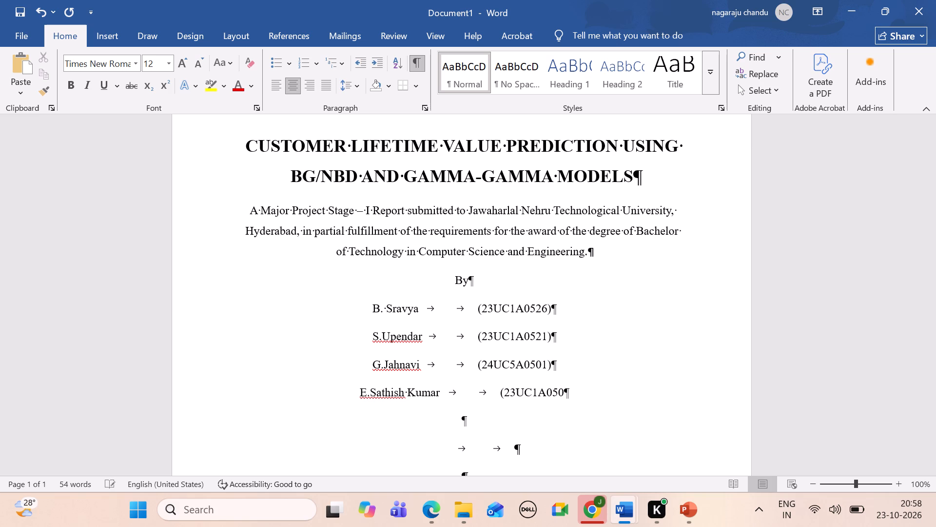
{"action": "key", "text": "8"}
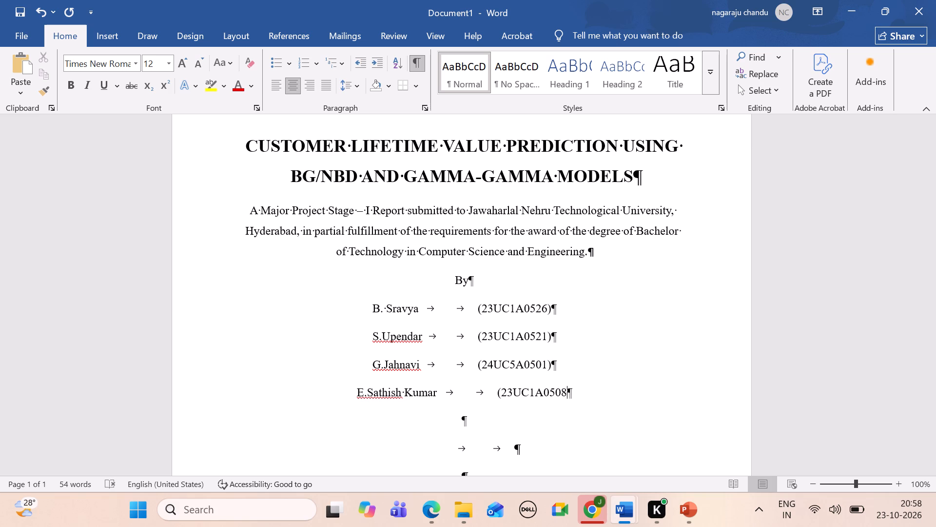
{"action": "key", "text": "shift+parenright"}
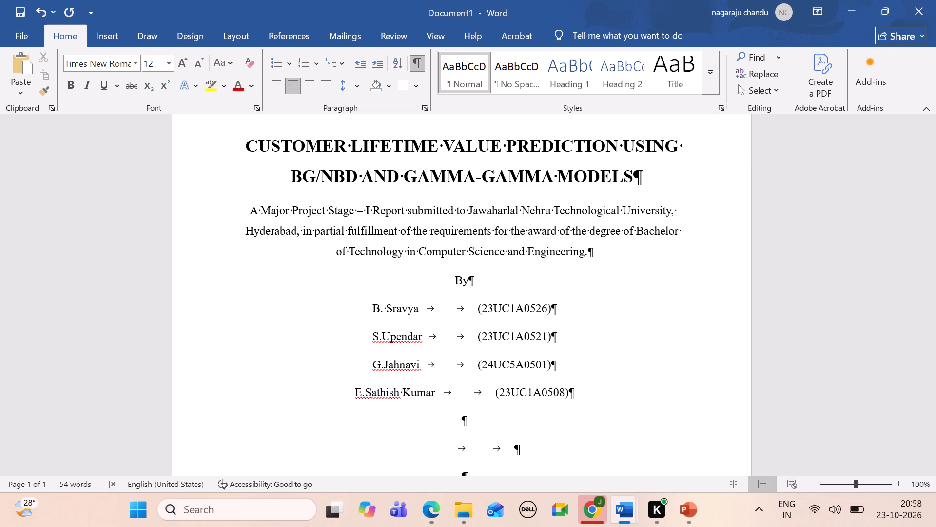
Insert one extra tab space after each of the first three authors' names to align them with the fourth author's line.
{"action": "left_click", "coordinate": [354, 392]}
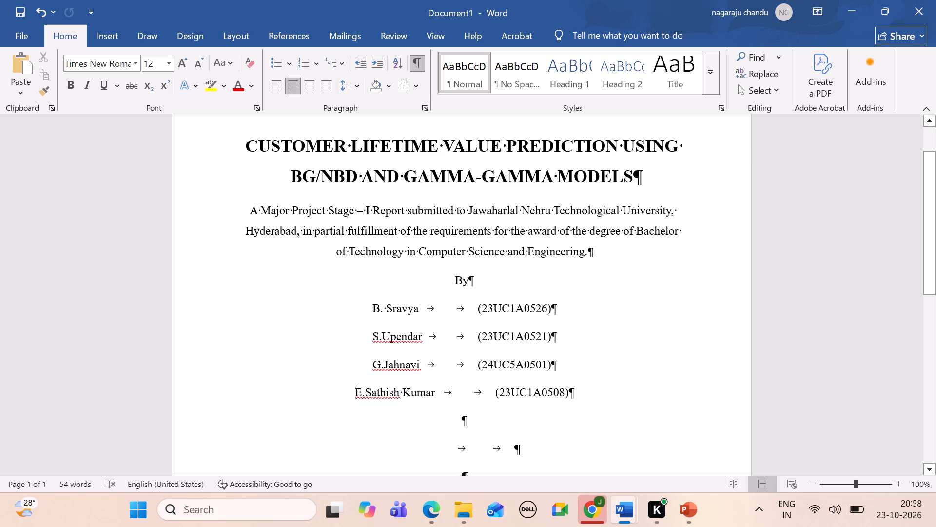
{"action": "left_click", "coordinate": [419, 308]}
{"action": "key", "text": "Tab"}
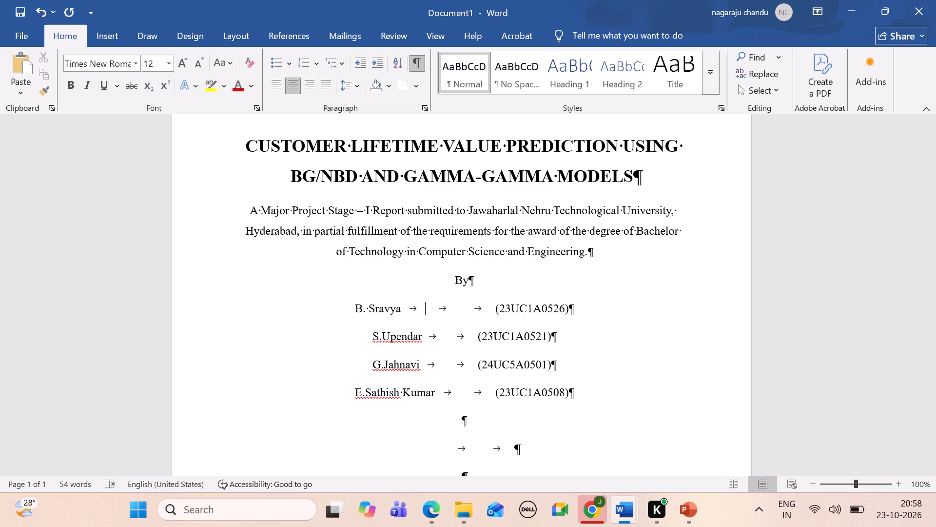
{"action": "left_click", "coordinate": [423, 334]}
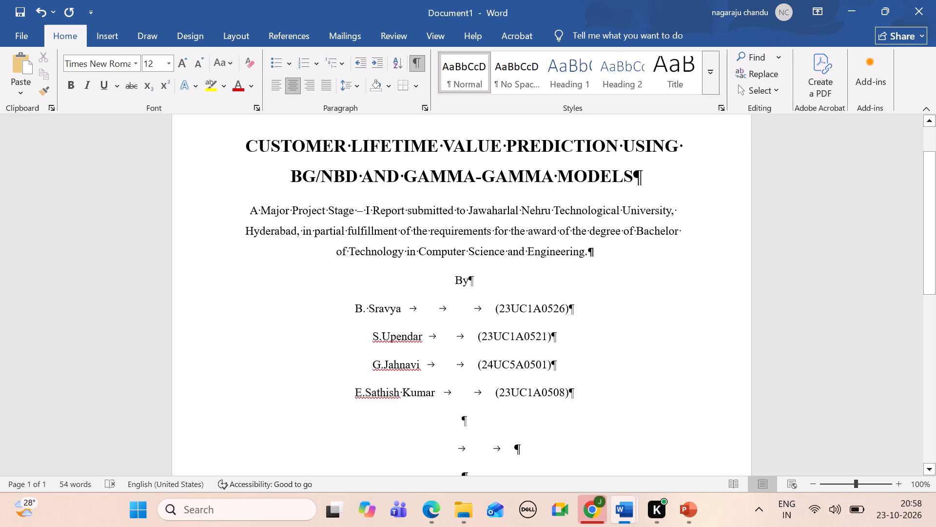
{"action": "key", "text": "Tab"}
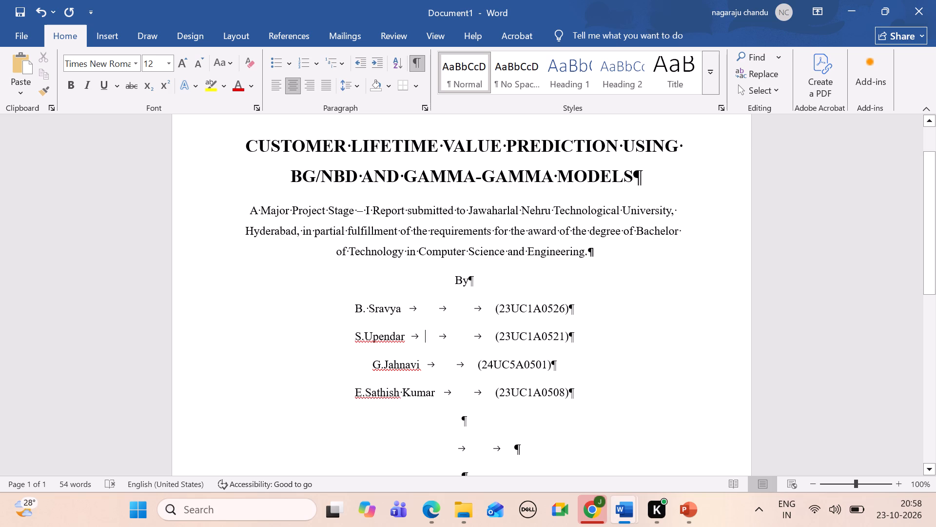
{"action": "key", "text": "Down"}
{"action": "key", "text": "Tab"}
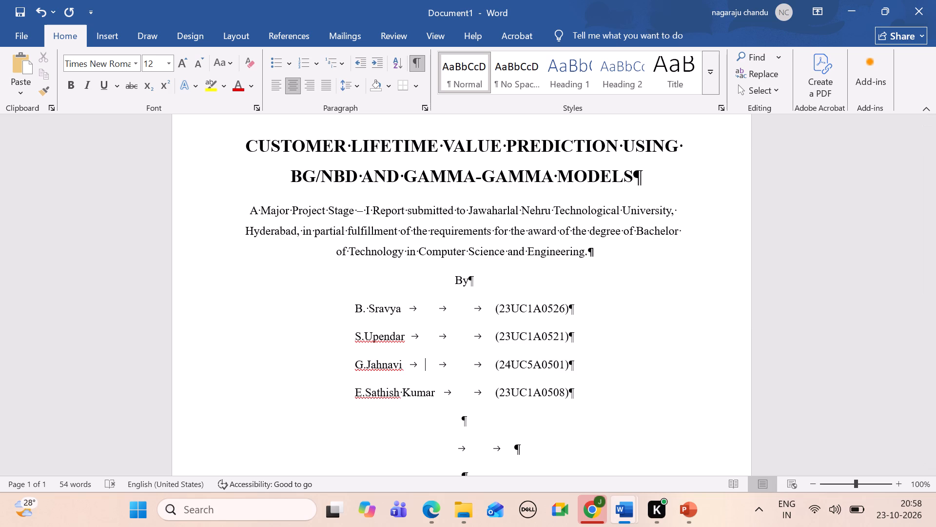
Make all four author lines, names and roll numbers, bold.
{"action": "left_click", "coordinate": [354, 308]}
{"action": "left_click_drag", "start_coordinate": [354, 308], "coordinate": [562, 388]}
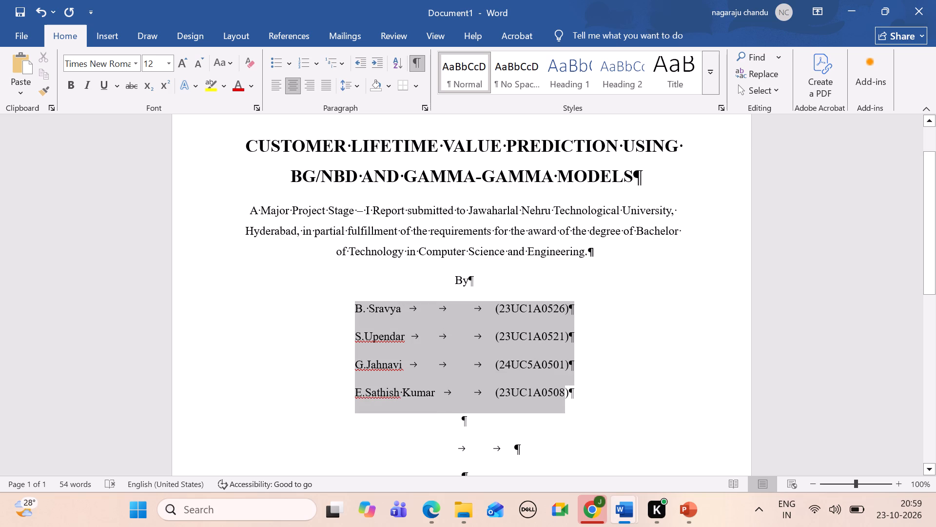
{"action": "left_click_drag", "start_coordinate": [562, 388], "coordinate": [629, 387]}
{"action": "key", "text": "ctrl+b"}
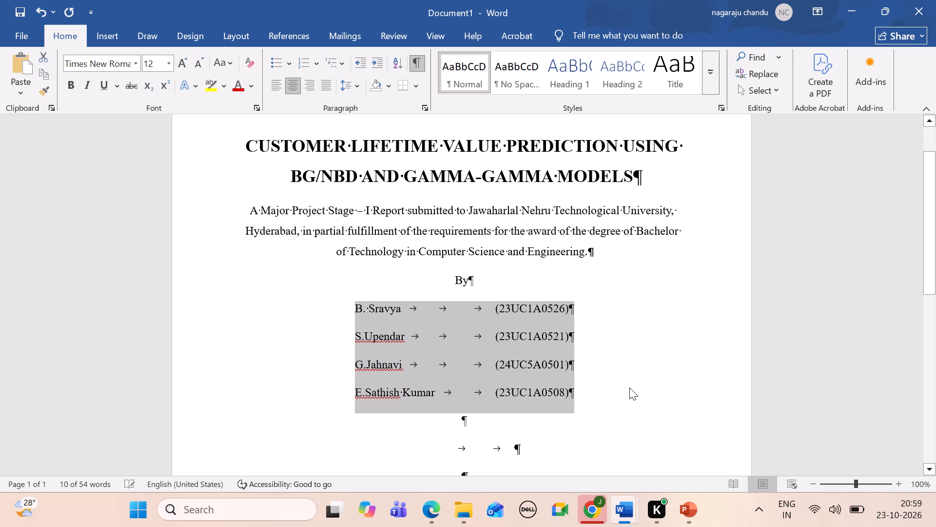
{"action": "left_click", "coordinate": [691, 347]}
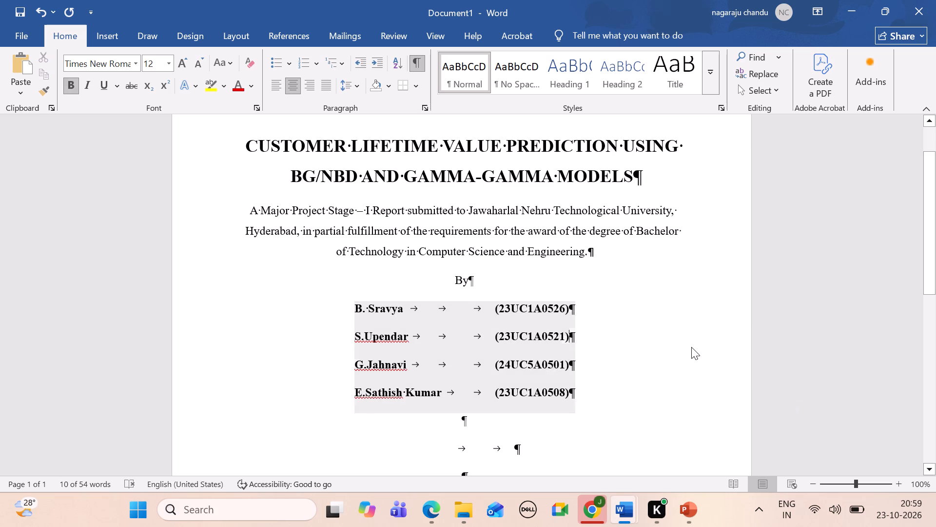
Hide the paragraph marks and other formatting symbols in the document.
{"action": "scroll", "coordinate": [691, 347], "scroll_direction": "down", "scroll_amount": 4, "text": "ctrl"}
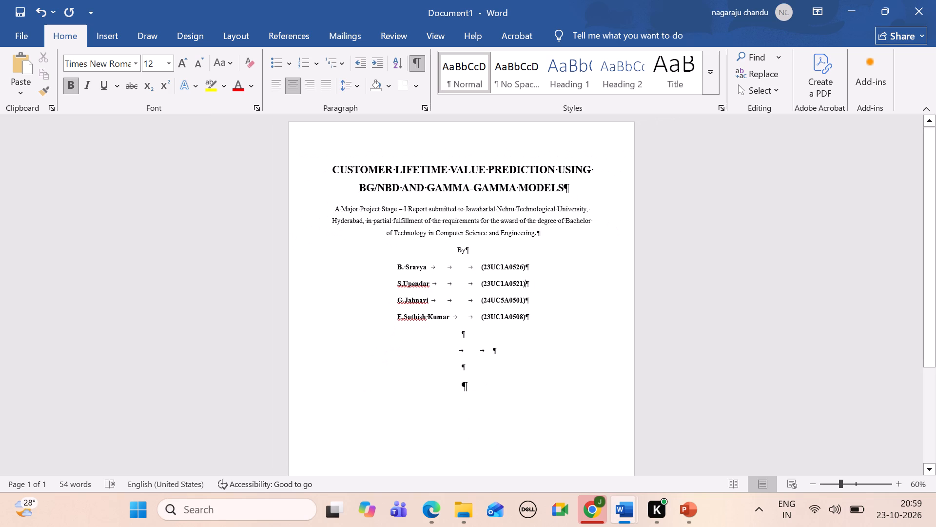
{"action": "scroll", "coordinate": [691, 347], "scroll_direction": "up", "scroll_amount": 2}
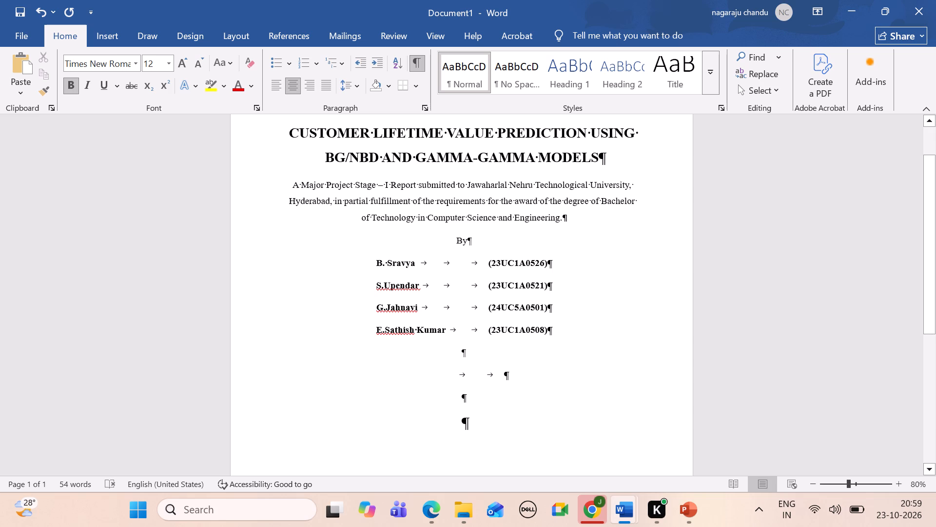
{"action": "left_click", "coordinate": [418, 60]}
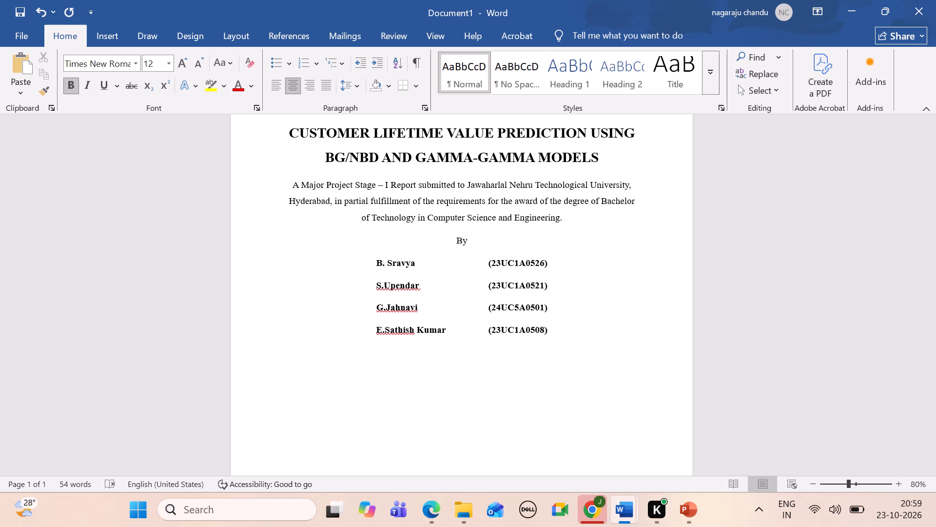
Add a non-bold line reading "Under The Guidance of" below the fourth author's line.
{"action": "left_click", "coordinate": [552, 329]}
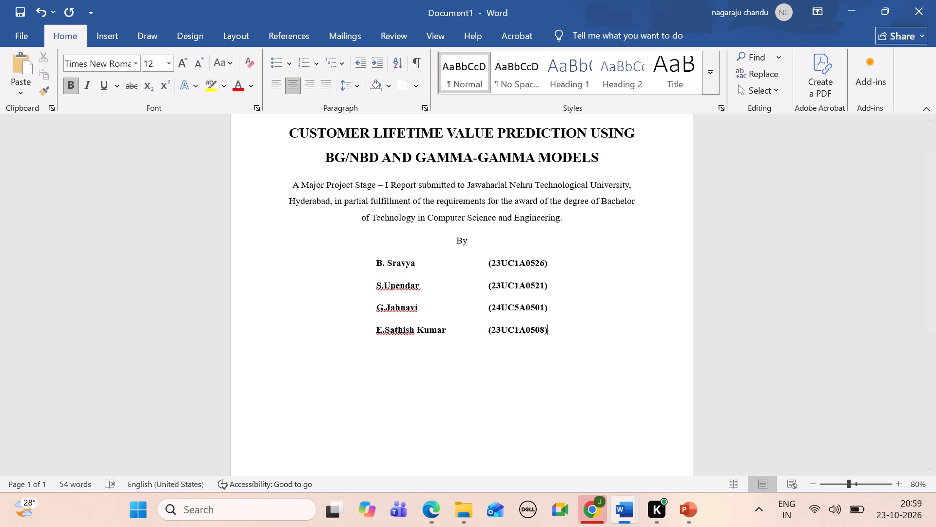
{"action": "left_click", "coordinate": [552, 329]}
{"action": "key", "text": "Return"}
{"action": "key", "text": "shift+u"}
{"action": "key", "text": "BackSpace"}
{"action": "key", "text": "ctrl+b"}
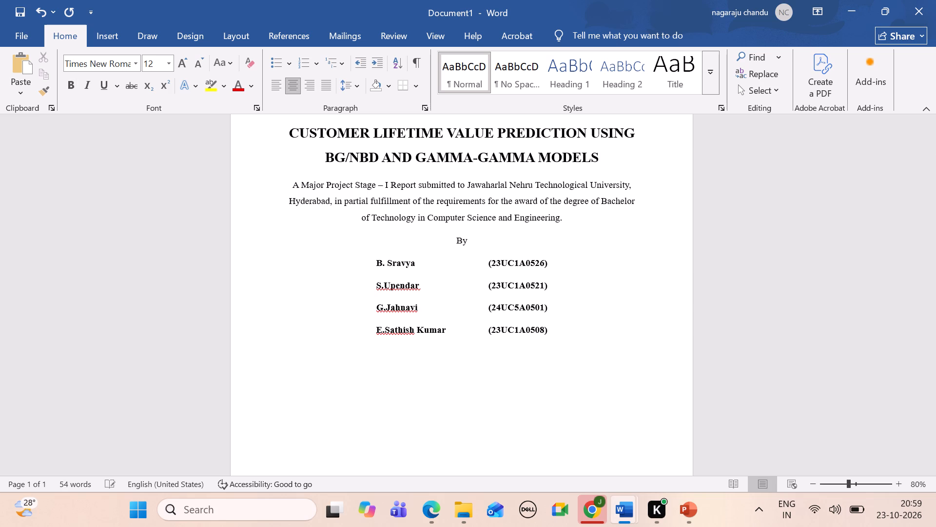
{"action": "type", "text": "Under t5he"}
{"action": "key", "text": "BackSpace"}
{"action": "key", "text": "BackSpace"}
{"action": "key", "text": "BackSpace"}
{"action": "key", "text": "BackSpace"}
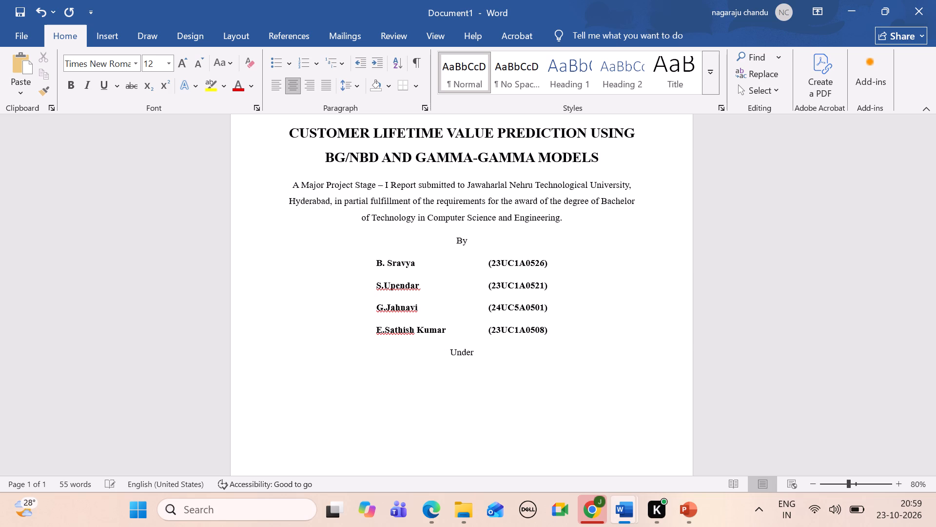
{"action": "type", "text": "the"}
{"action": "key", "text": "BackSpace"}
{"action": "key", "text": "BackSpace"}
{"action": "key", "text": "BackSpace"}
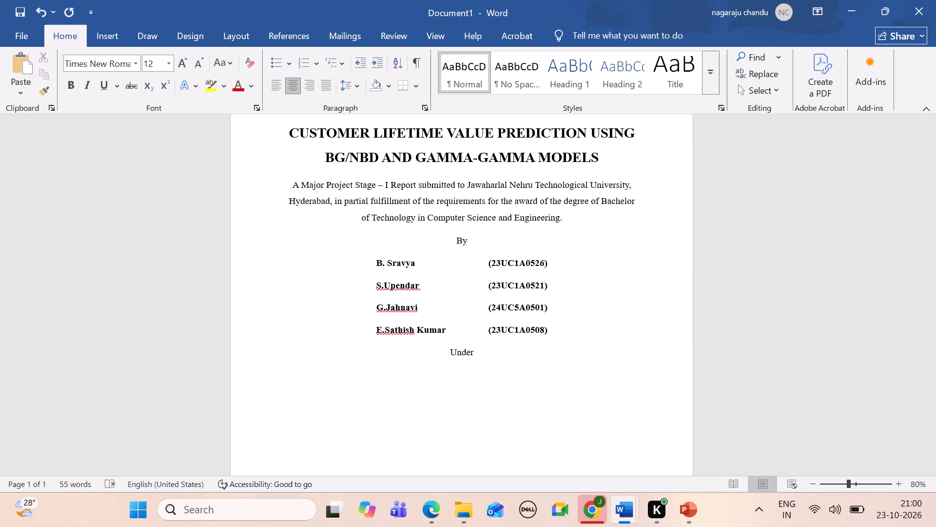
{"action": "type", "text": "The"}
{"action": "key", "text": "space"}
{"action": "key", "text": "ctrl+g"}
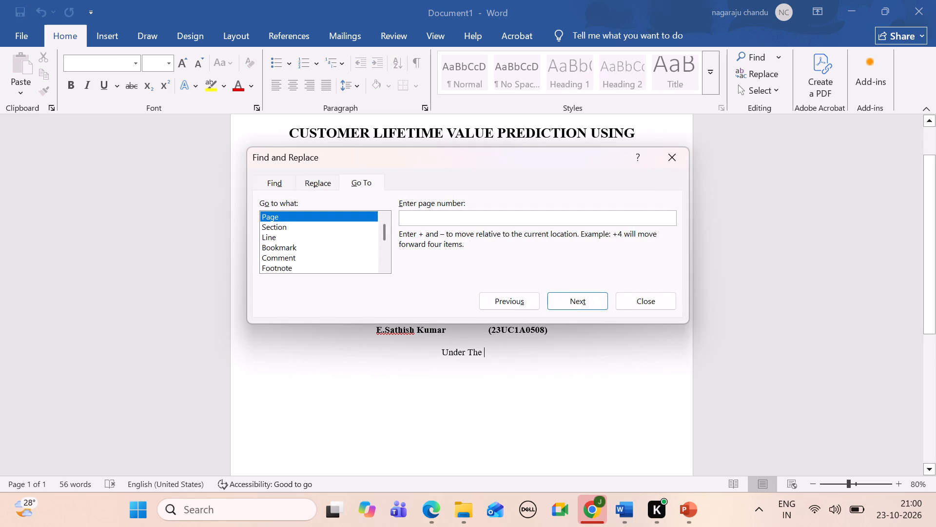
{"action": "left_click", "coordinate": [668, 149]}
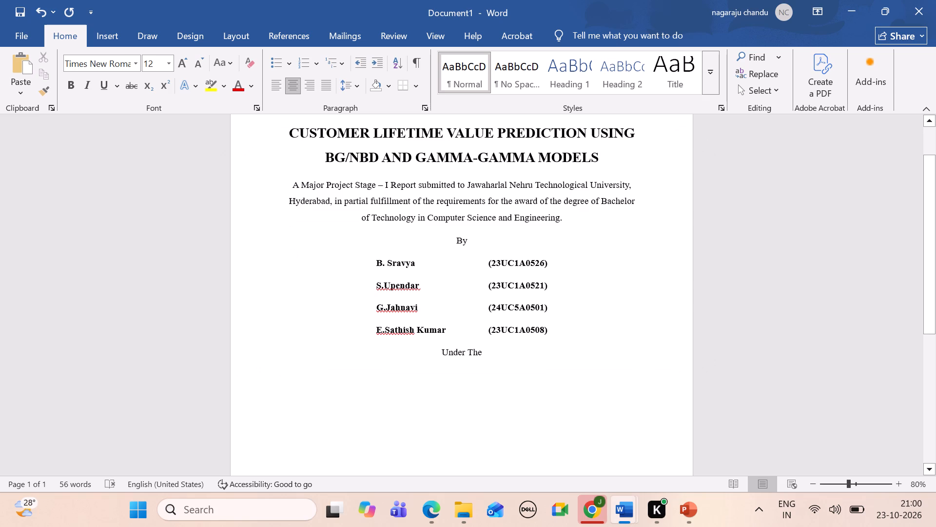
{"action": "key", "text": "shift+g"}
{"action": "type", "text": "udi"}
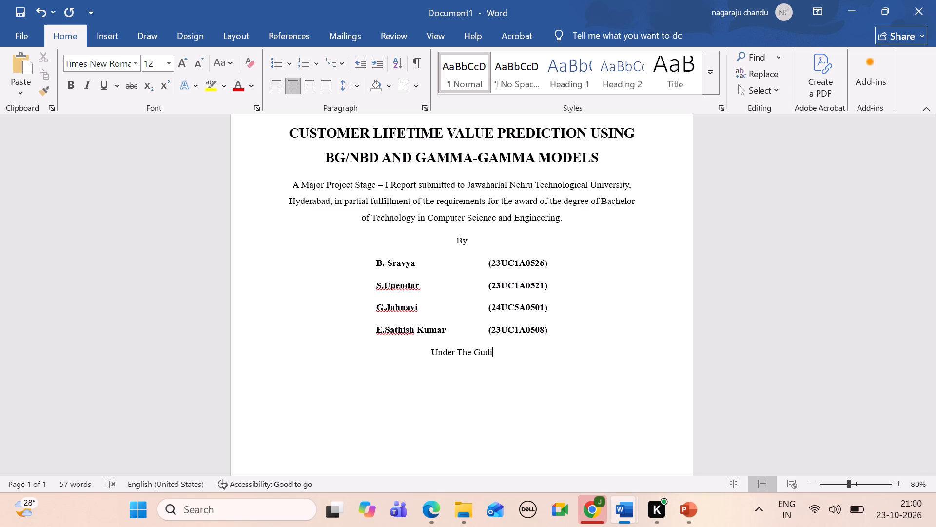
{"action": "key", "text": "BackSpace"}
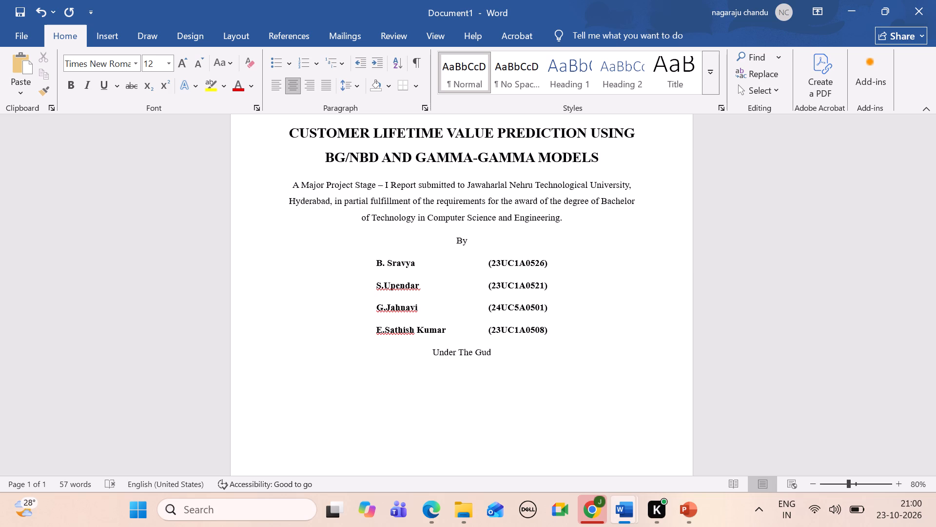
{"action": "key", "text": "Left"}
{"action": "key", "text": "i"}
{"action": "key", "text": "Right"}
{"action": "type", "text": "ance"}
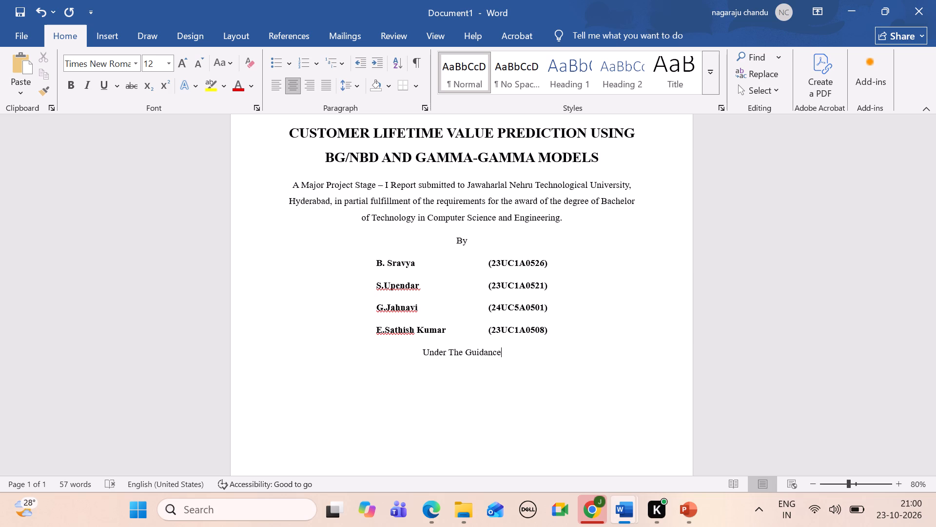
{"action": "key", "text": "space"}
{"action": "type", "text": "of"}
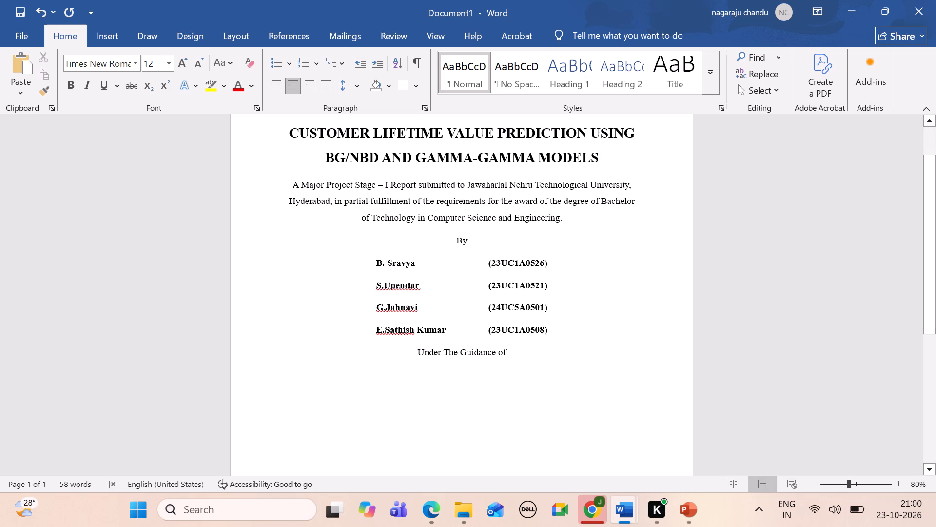
Set the font size of the "Under The Guidance of" line to 13.
{"action": "scroll", "coordinate": [635, 348], "scroll_direction": "up", "scroll_amount": 3, "text": "ctrl"}
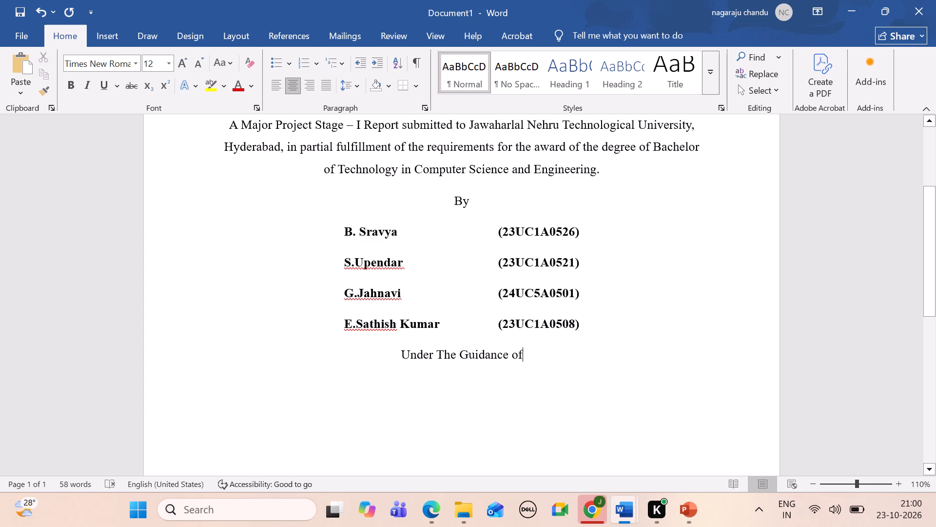
{"action": "left_click_drag", "start_coordinate": [522, 352], "coordinate": [415, 356]}
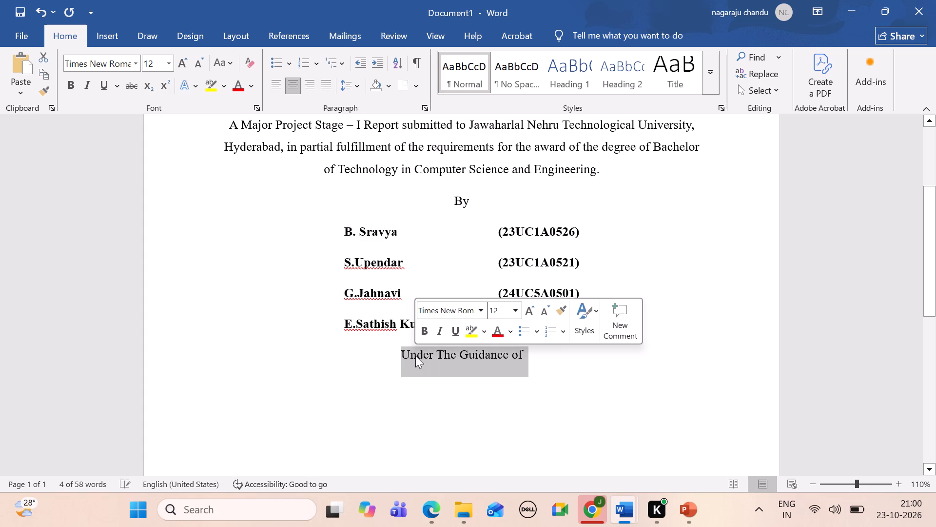
{"action": "left_click", "coordinate": [516, 307]}
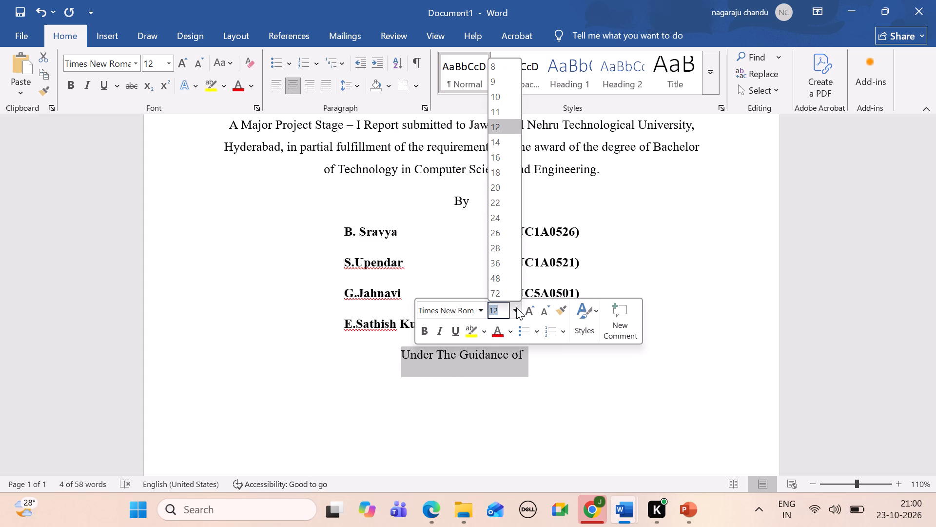
{"action": "double_click", "coordinate": [502, 306]}
{"action": "key", "text": "BackSpace"}
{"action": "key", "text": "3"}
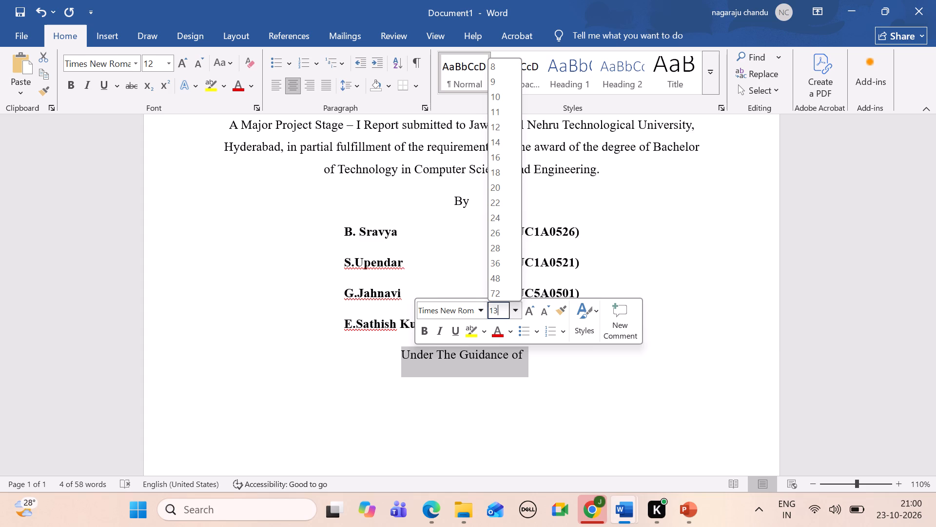
{"action": "key", "text": "Return"}
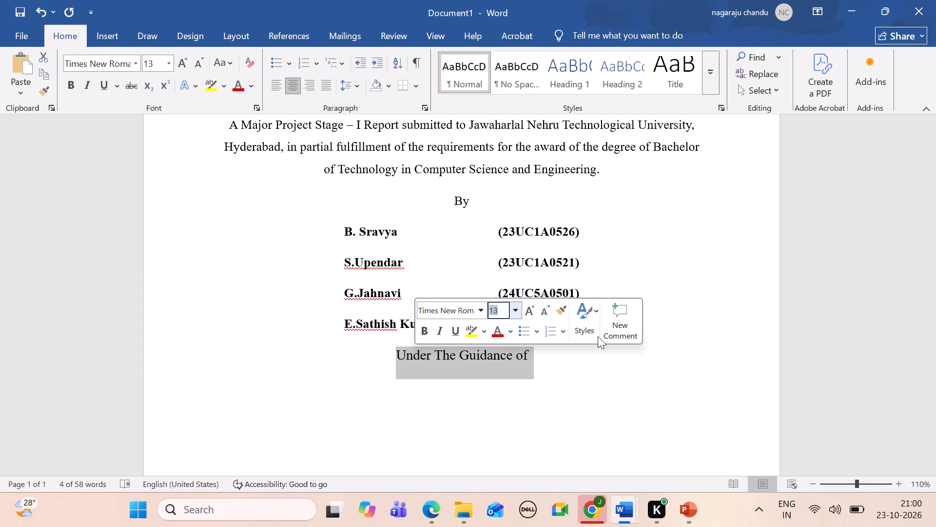
{"action": "left_click", "coordinate": [689, 368]}
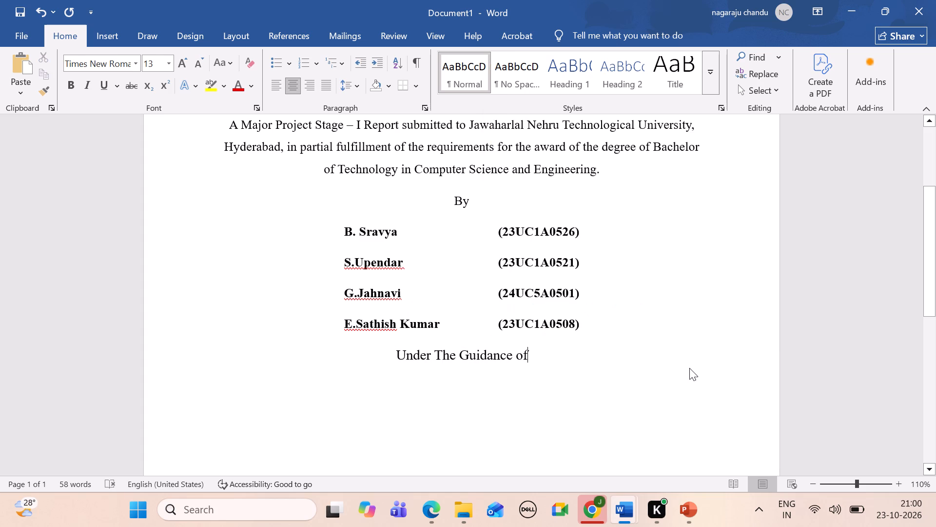
Add the guide's name in bold, with the title "Ms." and initial, on a new line below "Under The Guidance of".
{"action": "key", "text": "Return"}
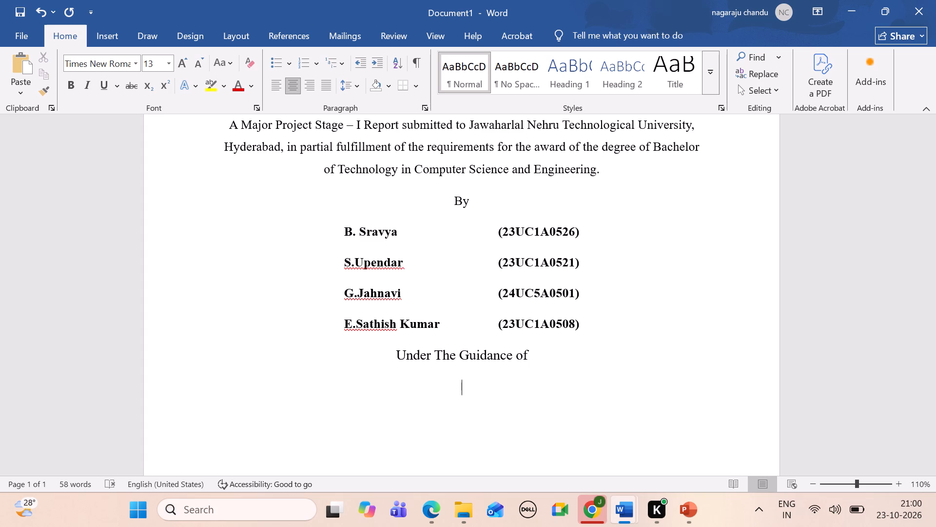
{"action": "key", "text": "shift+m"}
{"action": "key", "text": "BackSpace"}
{"action": "key", "text": "ctrl+b"}
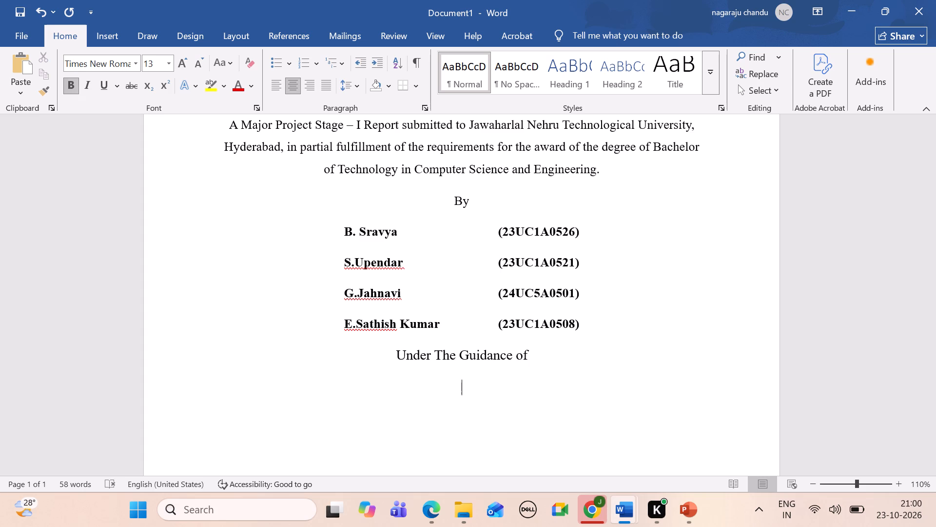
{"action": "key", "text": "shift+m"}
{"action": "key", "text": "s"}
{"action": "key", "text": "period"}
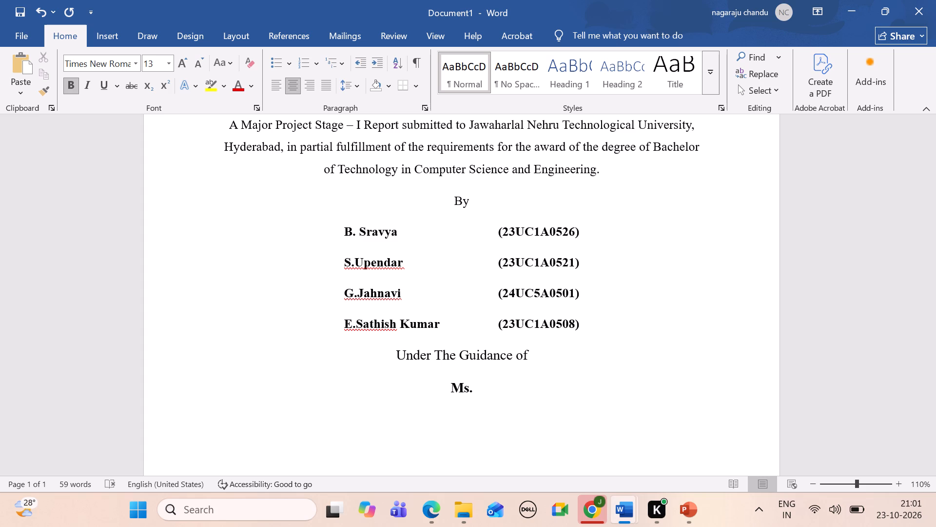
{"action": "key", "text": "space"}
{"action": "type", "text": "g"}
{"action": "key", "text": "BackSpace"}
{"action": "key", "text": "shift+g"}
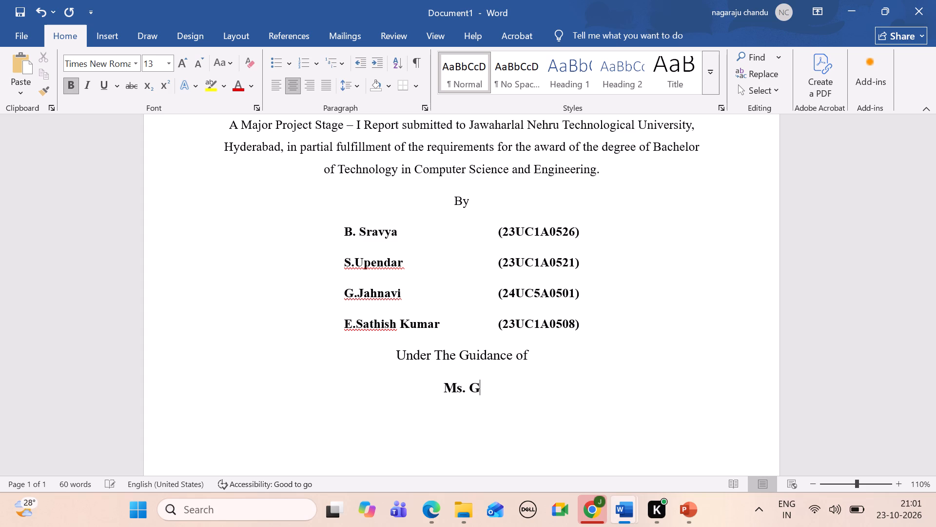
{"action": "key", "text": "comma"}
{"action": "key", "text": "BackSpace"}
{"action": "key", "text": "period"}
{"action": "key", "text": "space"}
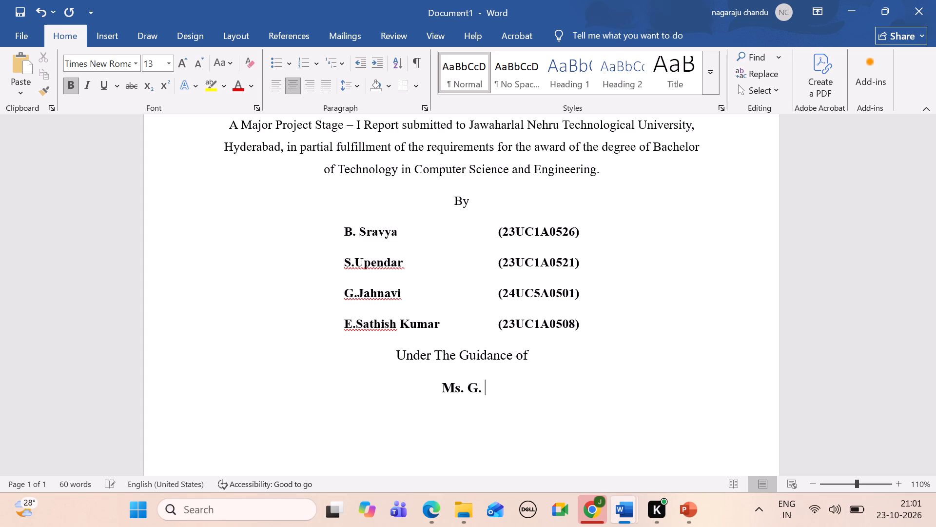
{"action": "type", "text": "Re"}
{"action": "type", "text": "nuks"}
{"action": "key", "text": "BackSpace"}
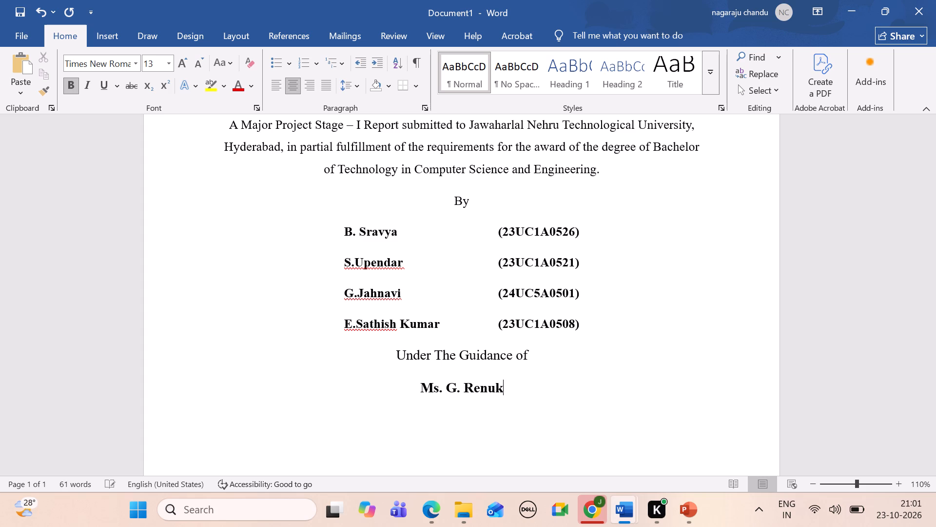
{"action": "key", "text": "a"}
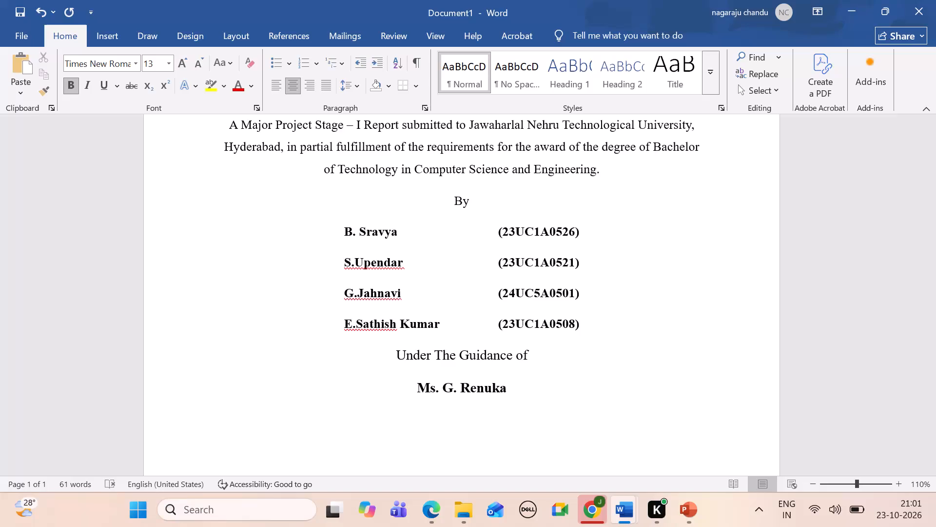
Add a non-bold line reading "Assistant Professor" below the guide's name.
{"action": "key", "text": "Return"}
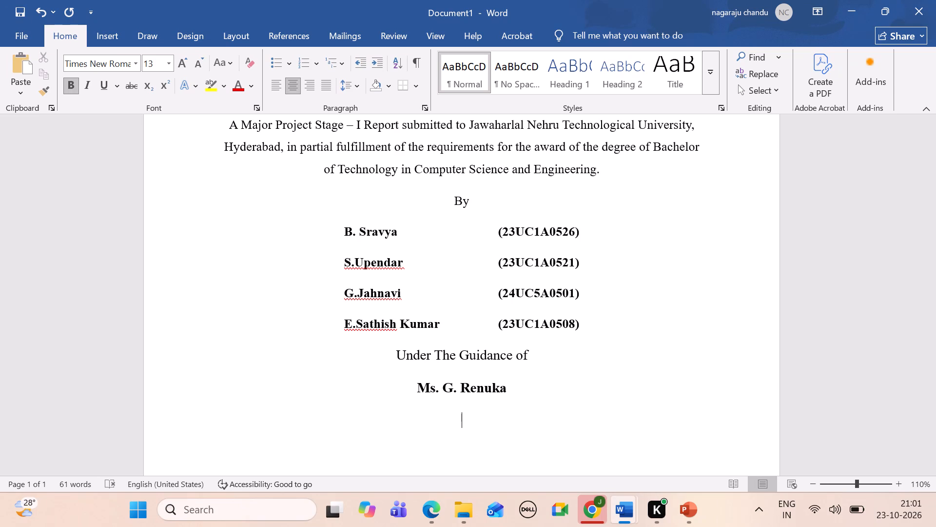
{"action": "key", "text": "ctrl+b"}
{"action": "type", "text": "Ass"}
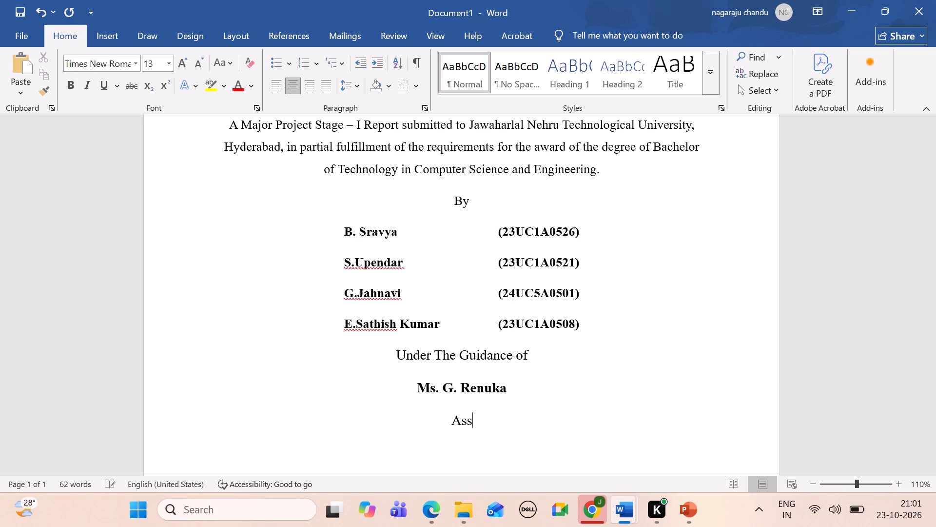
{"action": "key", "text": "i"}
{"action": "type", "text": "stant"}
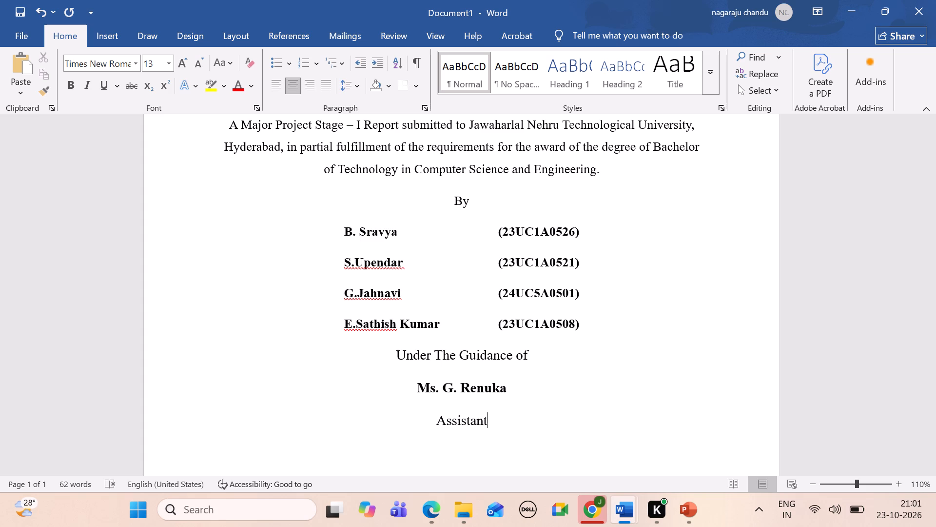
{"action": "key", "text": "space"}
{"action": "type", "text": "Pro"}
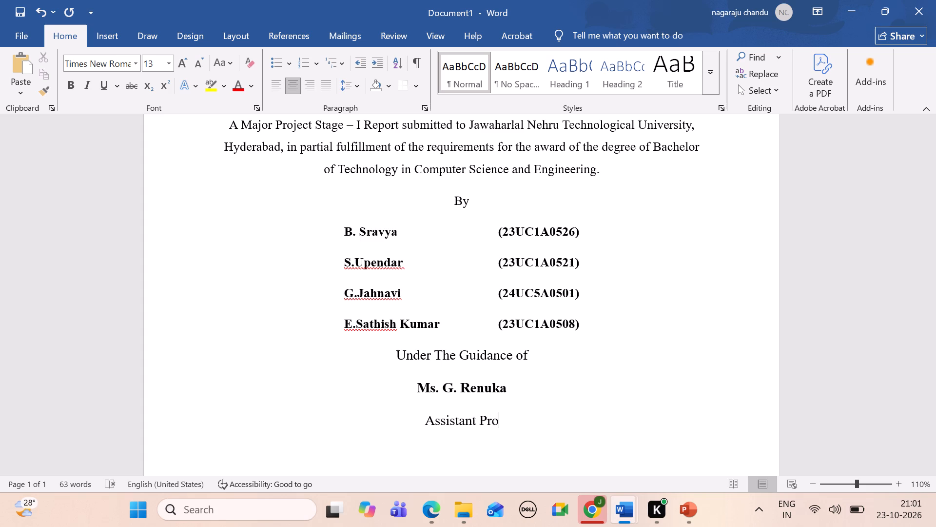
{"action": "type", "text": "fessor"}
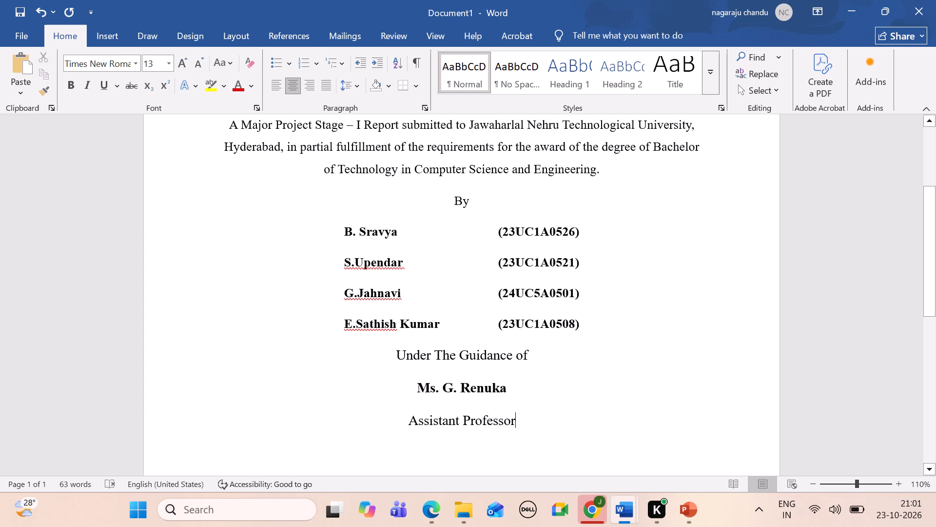
Set the font size of the "Under The Guidance of" line to 12.
{"action": "left_click_drag", "start_coordinate": [398, 352], "coordinate": [491, 352]}
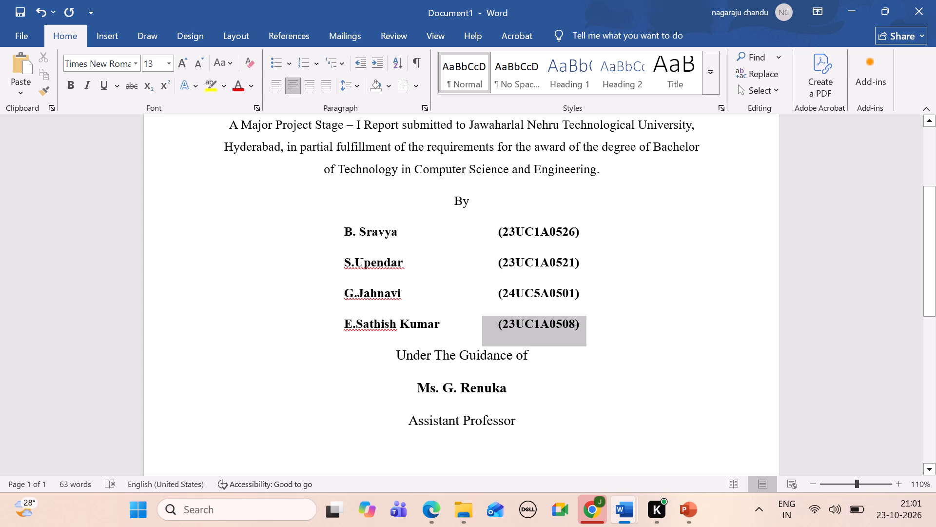
{"action": "left_click_drag", "start_coordinate": [491, 352], "coordinate": [528, 350]}
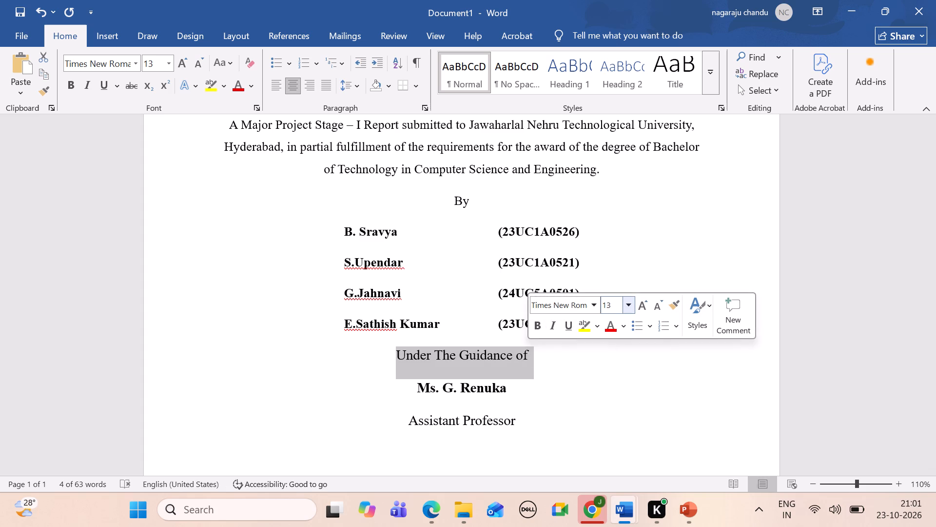
{"action": "left_click", "coordinate": [618, 301]}
{"action": "left_click", "coordinate": [618, 301]}
{"action": "key", "text": "BackSpace"}
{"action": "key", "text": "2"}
{"action": "key", "text": "Return"}
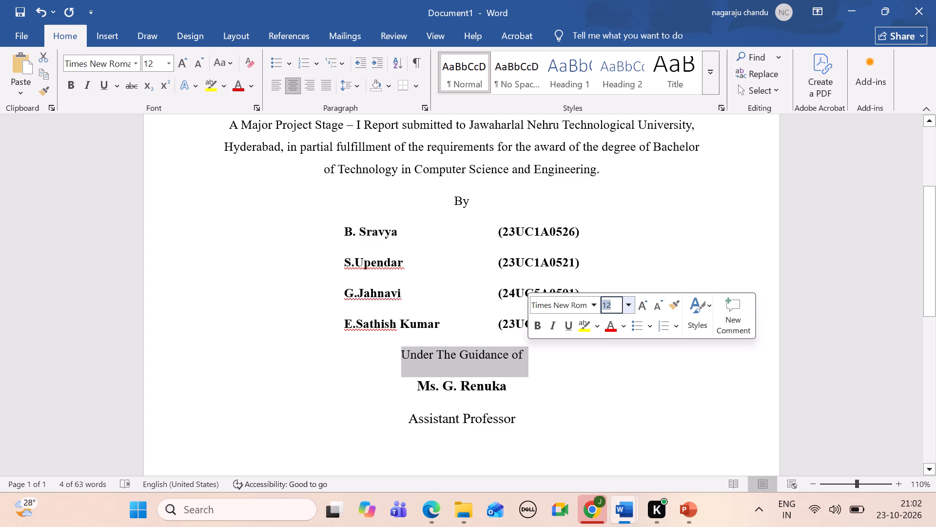
Set the font size of the "Assistant Professor" line to 12.
{"action": "left_click_drag", "start_coordinate": [409, 418], "coordinate": [502, 415]}
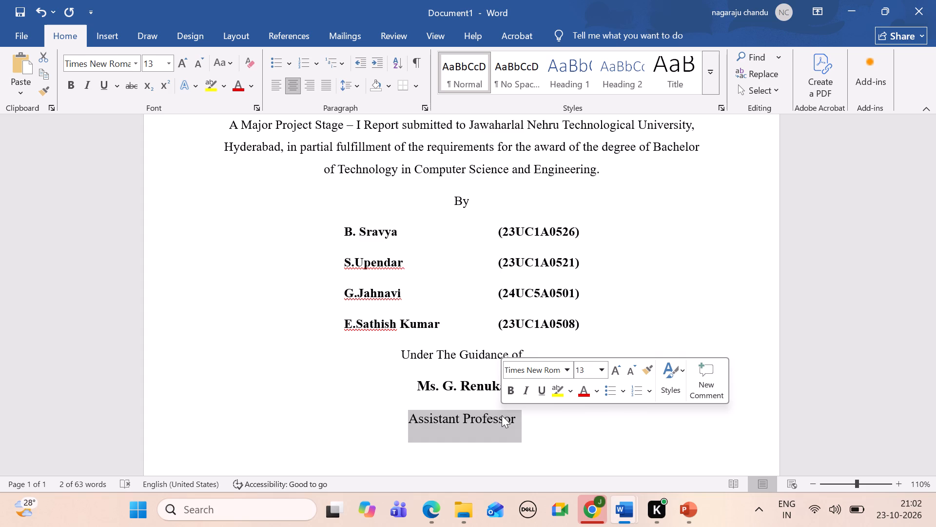
{"action": "double_click", "coordinate": [589, 370]}
{"action": "key", "text": "BackSpace"}
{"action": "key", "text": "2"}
{"action": "key", "text": "Return"}
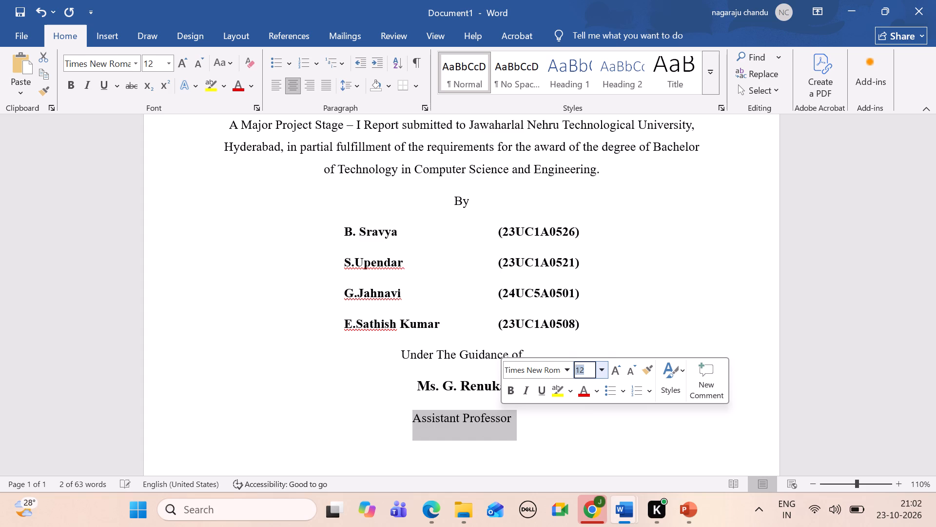
{"action": "left_click", "coordinate": [556, 444]}
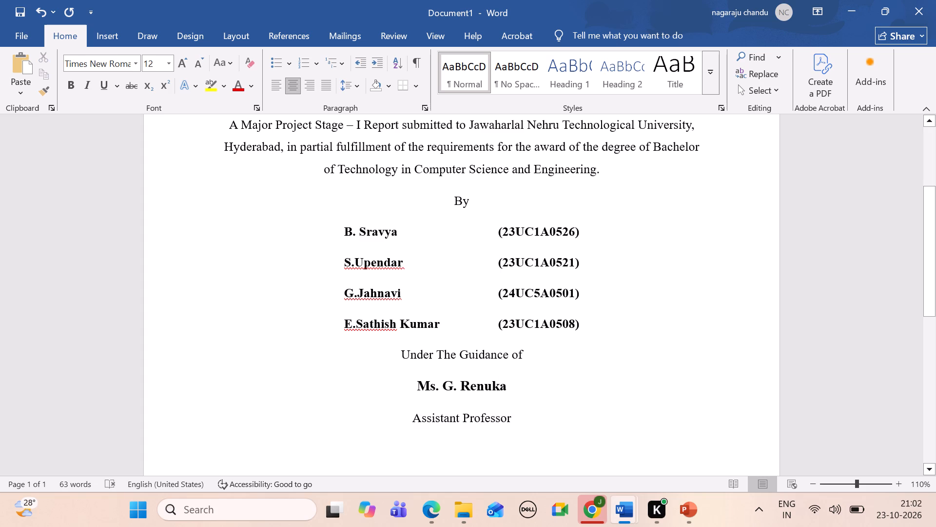
Set the font size of the guide's bold name line to 12.
{"action": "left_click_drag", "start_coordinate": [508, 387], "coordinate": [420, 381]}
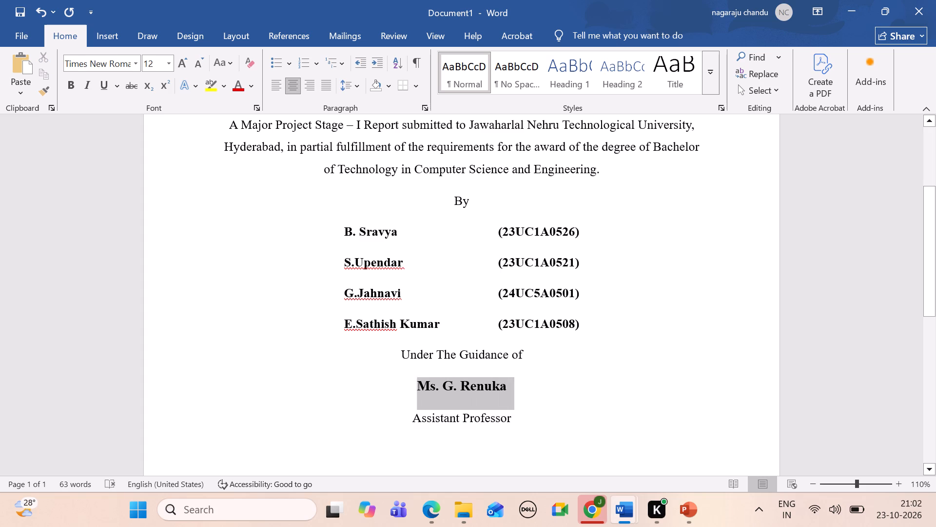
{"action": "left_click_drag", "start_coordinate": [420, 381], "coordinate": [419, 381]}
{"action": "left_click", "coordinate": [503, 339]}
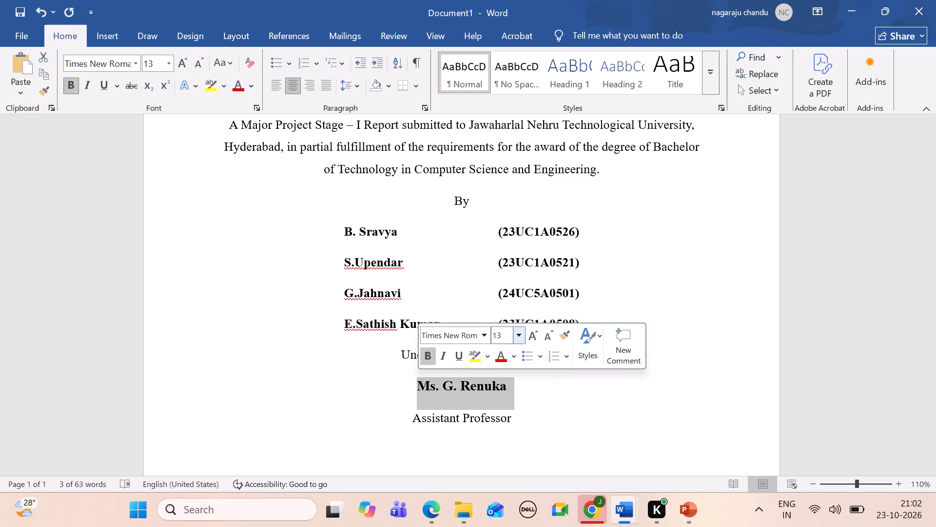
{"action": "left_click", "coordinate": [503, 339]}
{"action": "key", "text": "BackSpace"}
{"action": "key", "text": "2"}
{"action": "key", "text": "Return"}
Append ",CSE" to the end of the "Assistant Professor" line.
{"action": "left_click", "coordinate": [509, 419]}
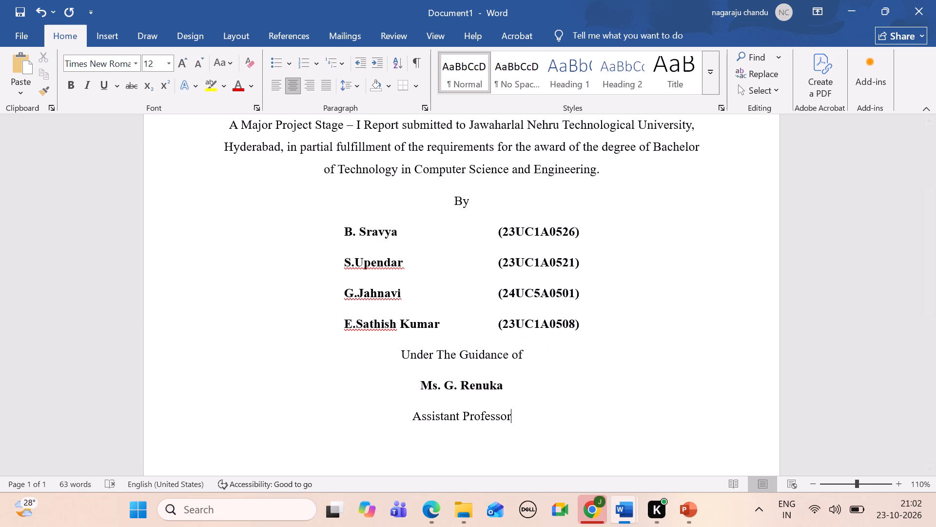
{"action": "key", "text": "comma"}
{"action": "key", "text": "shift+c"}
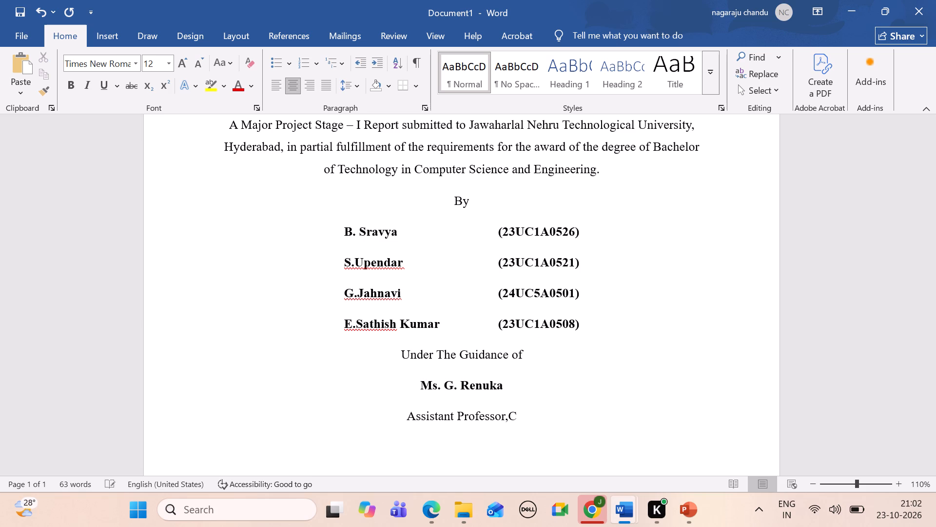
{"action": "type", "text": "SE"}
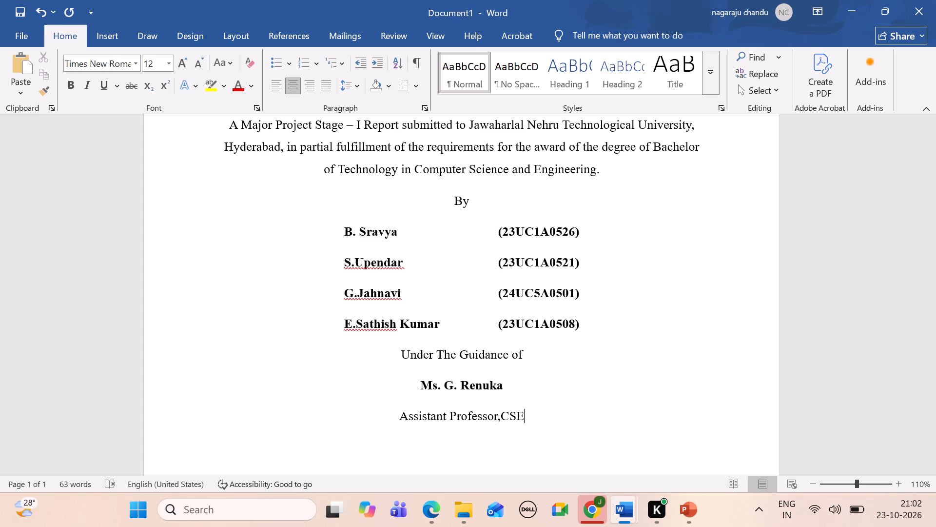
Switch to the "Batch - 07 Certificate" document and copy the TPCE logo below the guide's details on its title page.
{"action": "scroll", "coordinate": [509, 419], "scroll_direction": "down", "scroll_amount": 2}
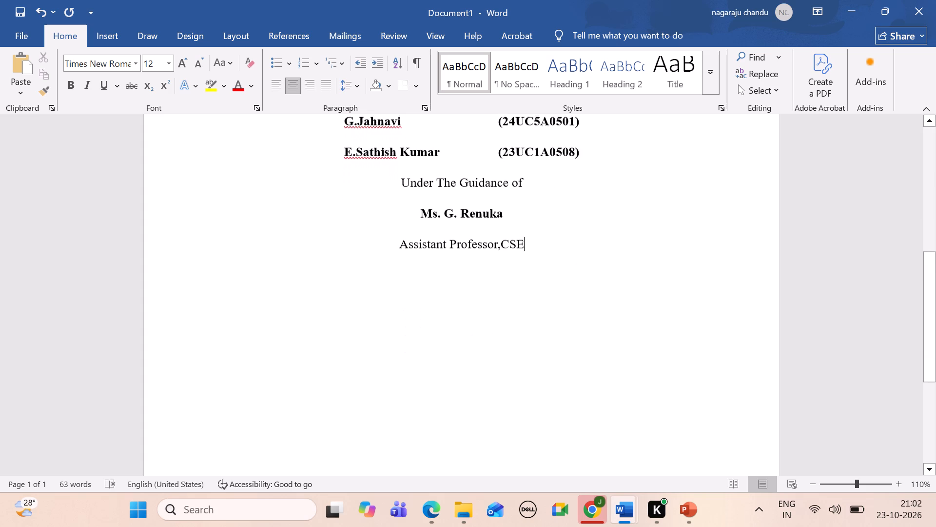
{"action": "scroll", "coordinate": [509, 419], "scroll_direction": "down", "scroll_amount": 1}
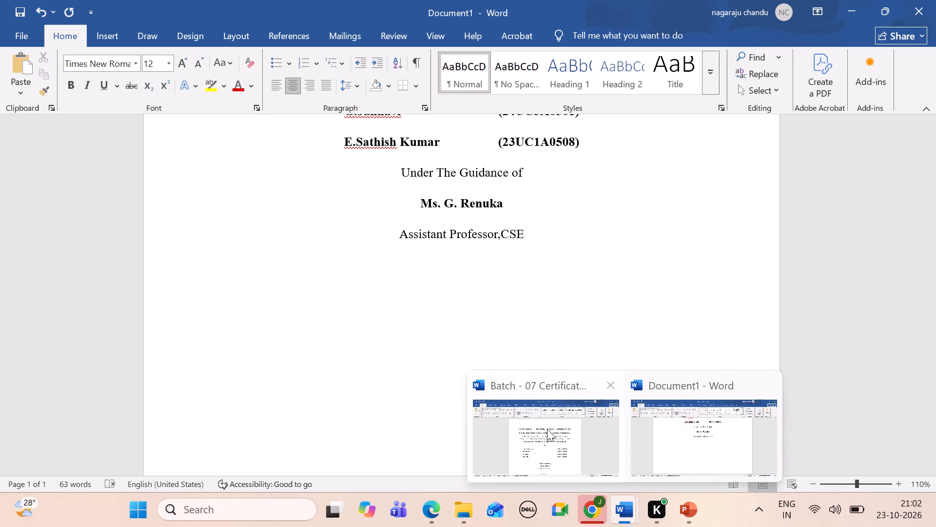
{"action": "left_click", "coordinate": [546, 426]}
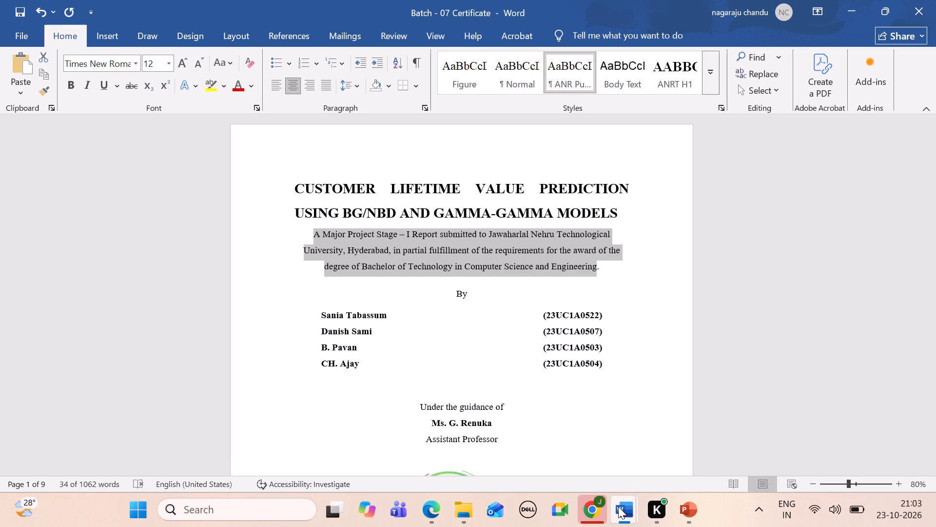
{"action": "left_click", "coordinate": [361, 400]}
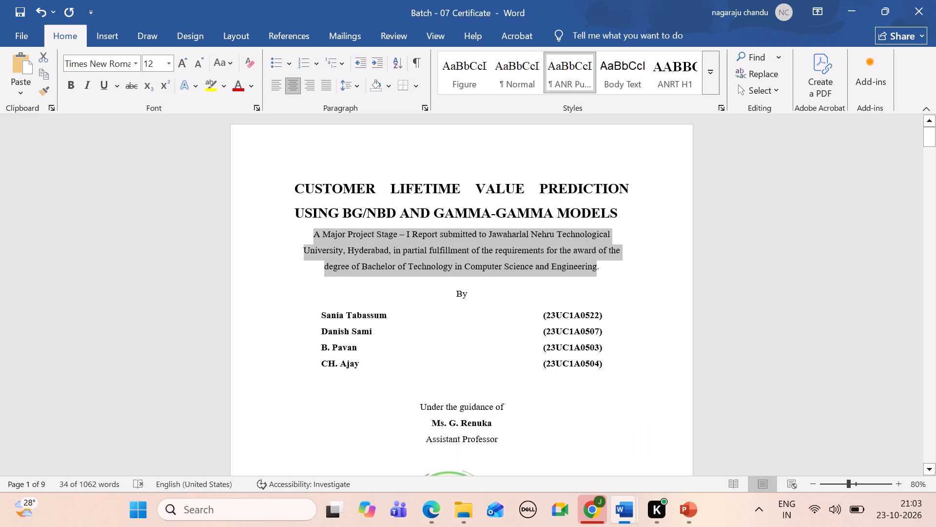
{"action": "scroll", "coordinate": [361, 400], "scroll_direction": "down", "scroll_amount": 1}
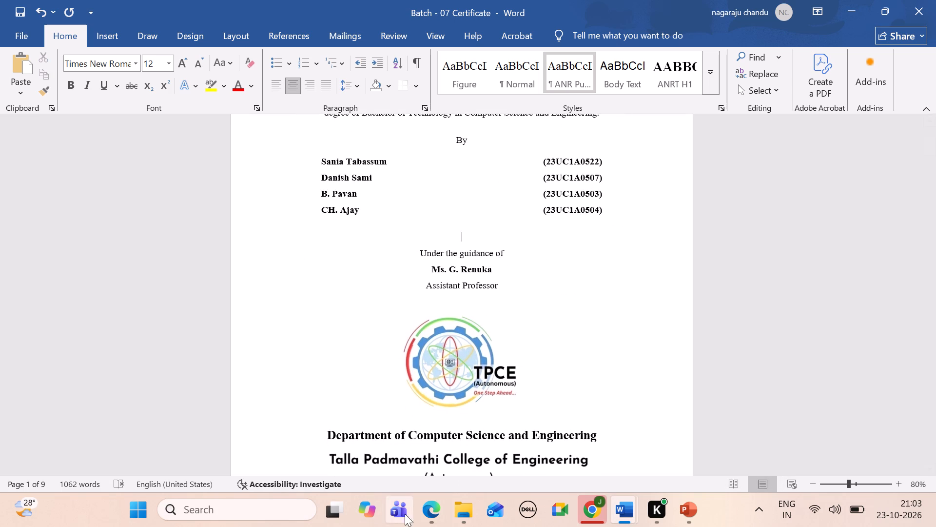
{"action": "left_click", "coordinate": [479, 374]}
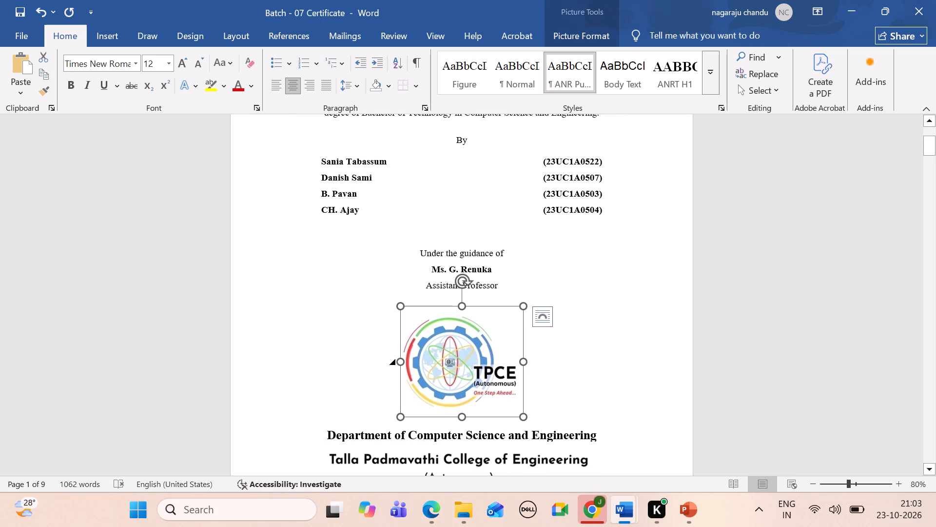
{"action": "key", "text": "ctrl+c"}
{"action": "scroll", "coordinate": [618, 350], "scroll_direction": "down", "scroll_amount": 1}
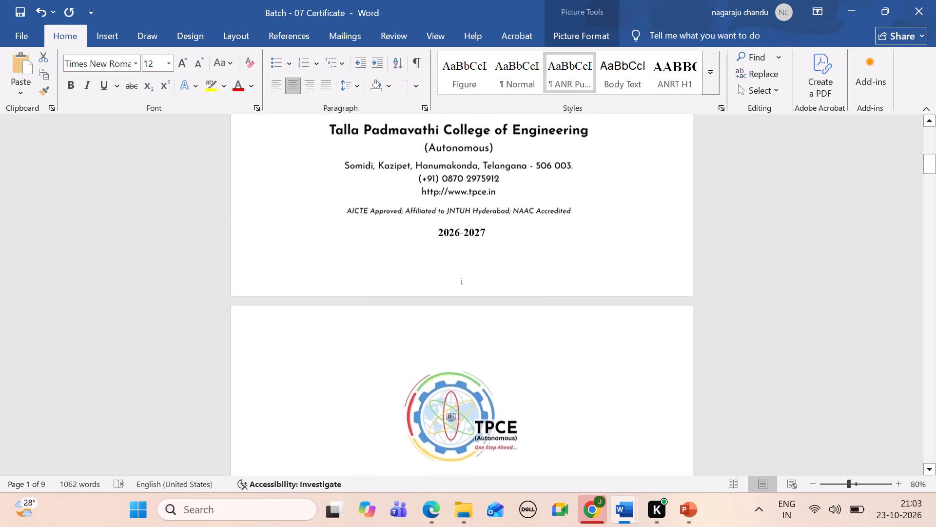
{"action": "scroll", "coordinate": [618, 350], "scroll_direction": "down", "scroll_amount": 1}
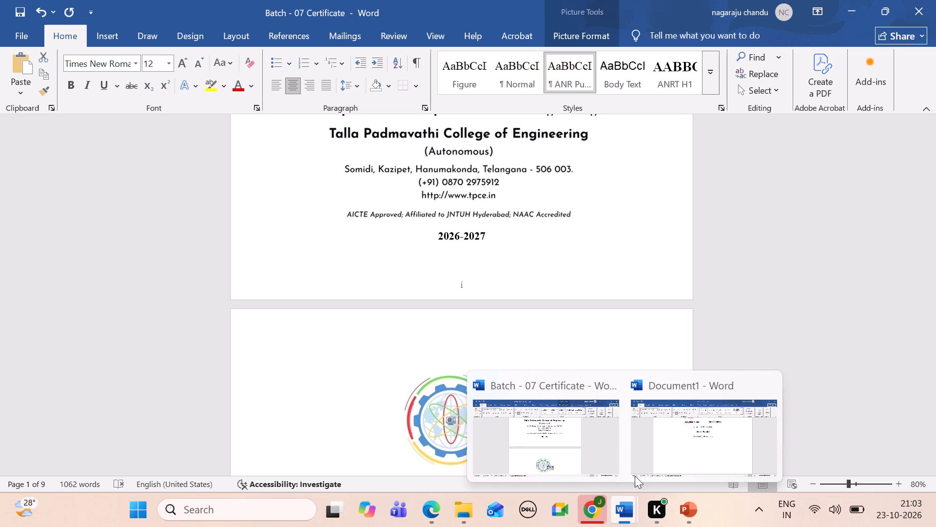
Switch to Document1 and insert a space before "CSE" in the "Assistant Professor,CSE" line.
{"action": "left_click", "coordinate": [660, 438]}
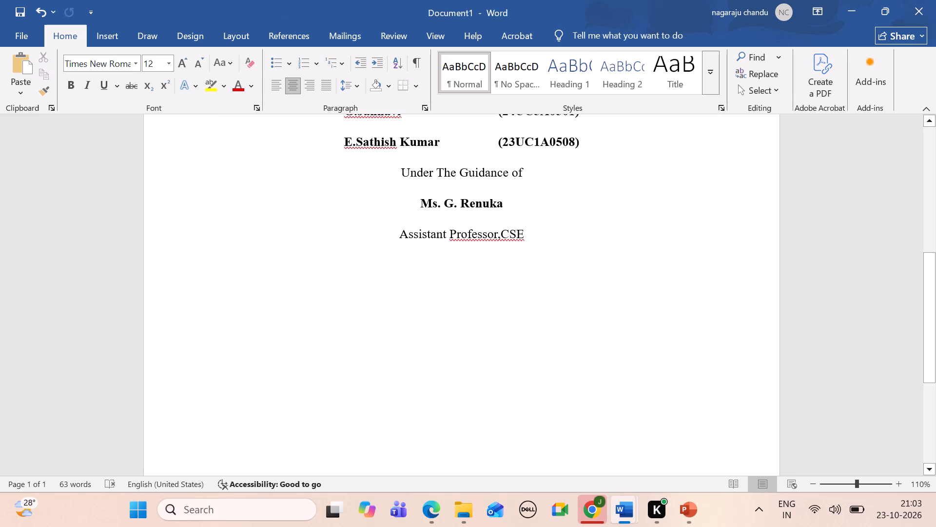
{"action": "left_click", "coordinate": [500, 238]}
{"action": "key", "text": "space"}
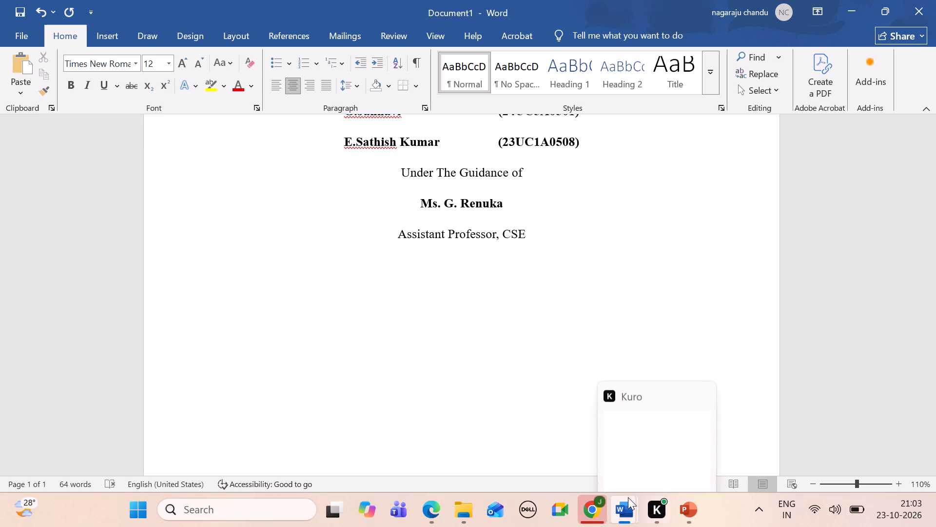
Paste the copied TPCE logo on a new line below "Assistant Professor, CSE" in Document1.
{"action": "left_click", "coordinate": [576, 437]}
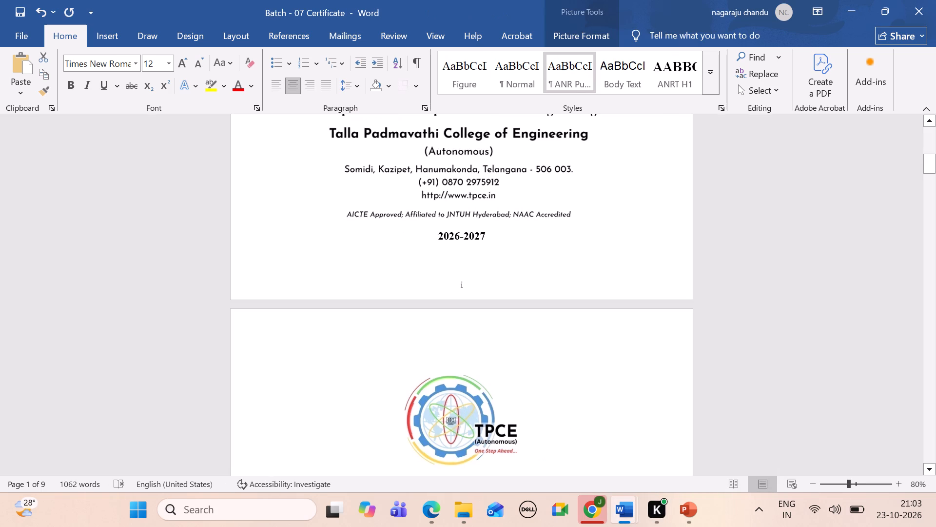
{"action": "scroll", "coordinate": [576, 437], "scroll_direction": "up", "scroll_amount": 3}
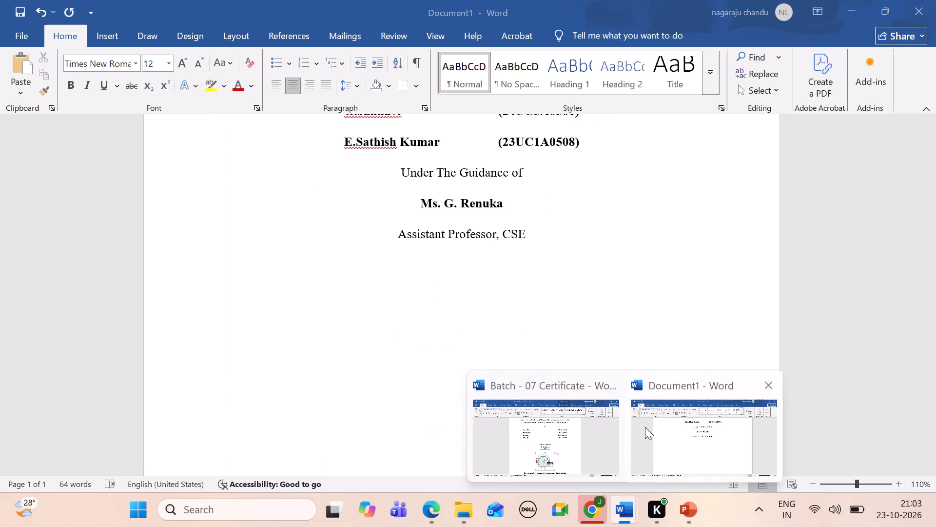
{"action": "left_click", "coordinate": [645, 427]}
{"action": "scroll", "coordinate": [645, 427], "scroll_direction": "up", "scroll_amount": 2}
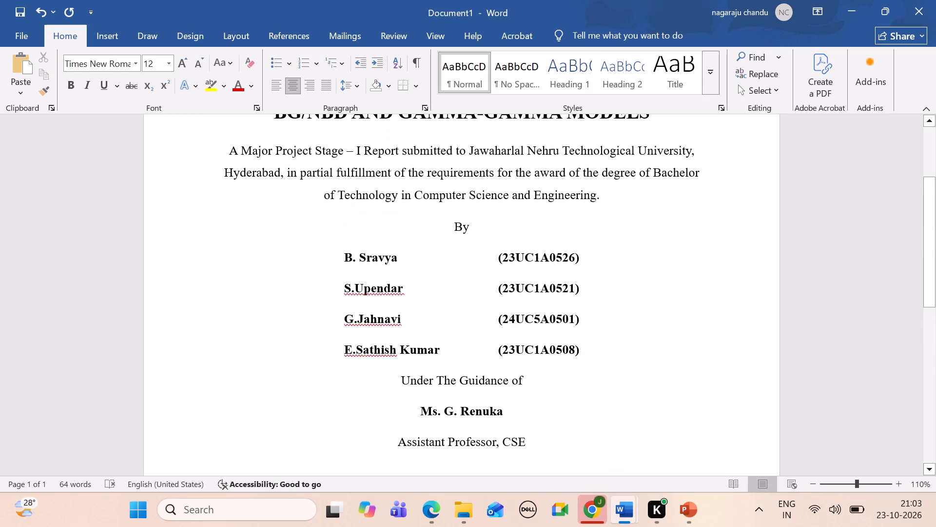
{"action": "scroll", "coordinate": [645, 427], "scroll_direction": "down", "scroll_amount": 3, "text": "ctrl"}
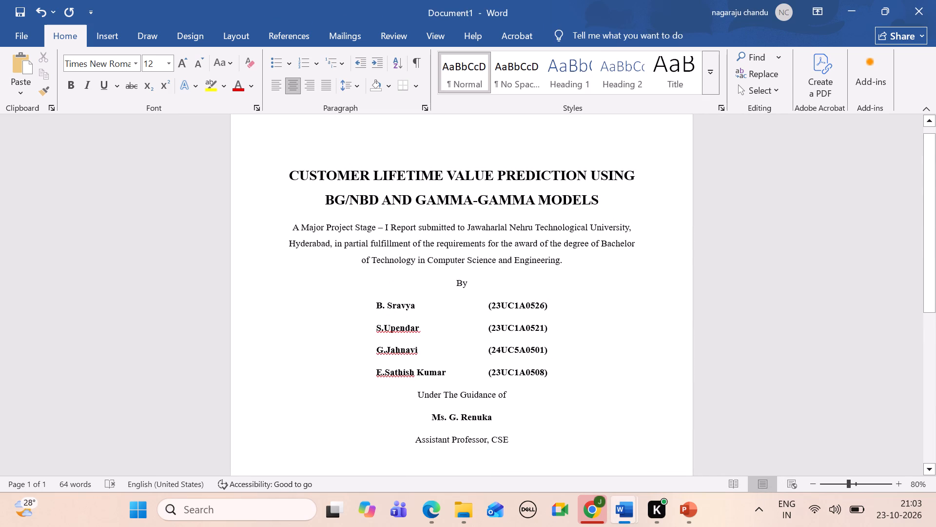
{"action": "scroll", "coordinate": [459, 380], "scroll_direction": "down", "scroll_amount": 1}
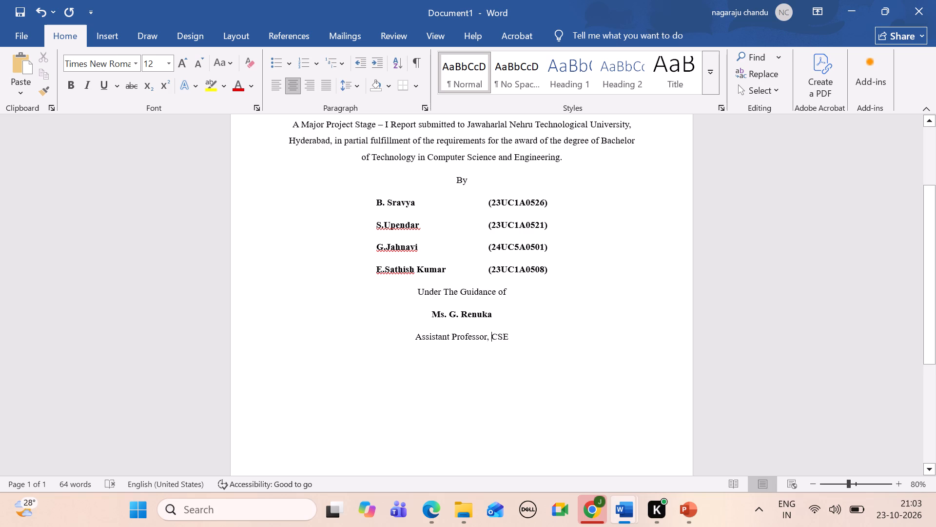
{"action": "left_click", "coordinate": [509, 340]}
{"action": "left_click", "coordinate": [417, 64]}
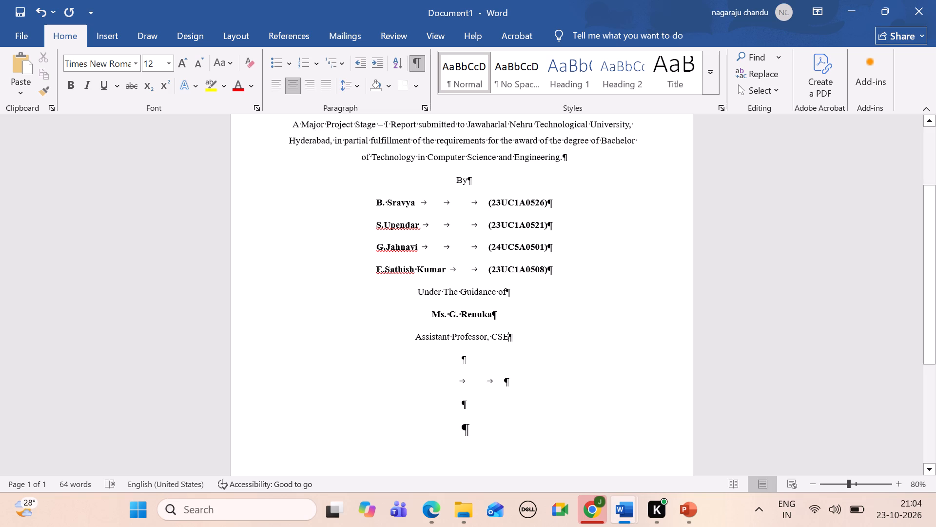
{"action": "left_click", "coordinate": [413, 68]}
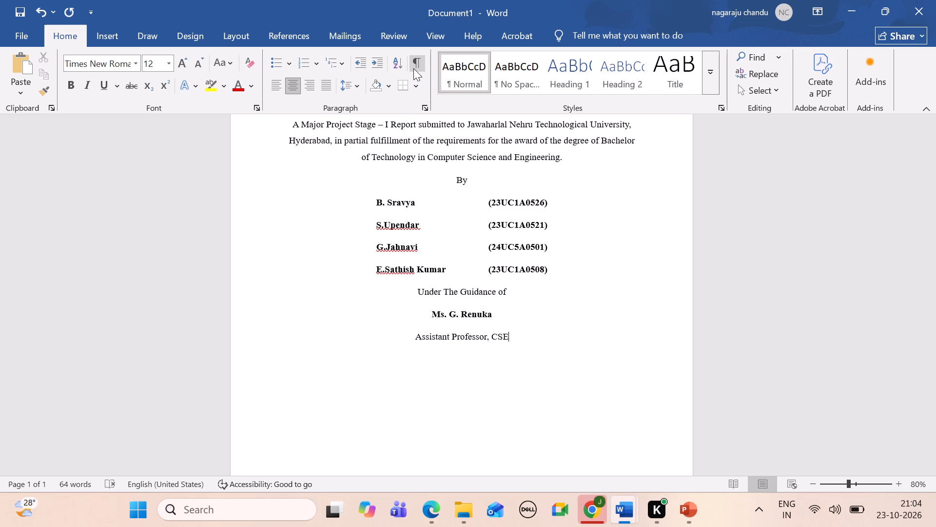
{"action": "key", "text": "Return"}
{"action": "key", "text": "ctrl+v"}
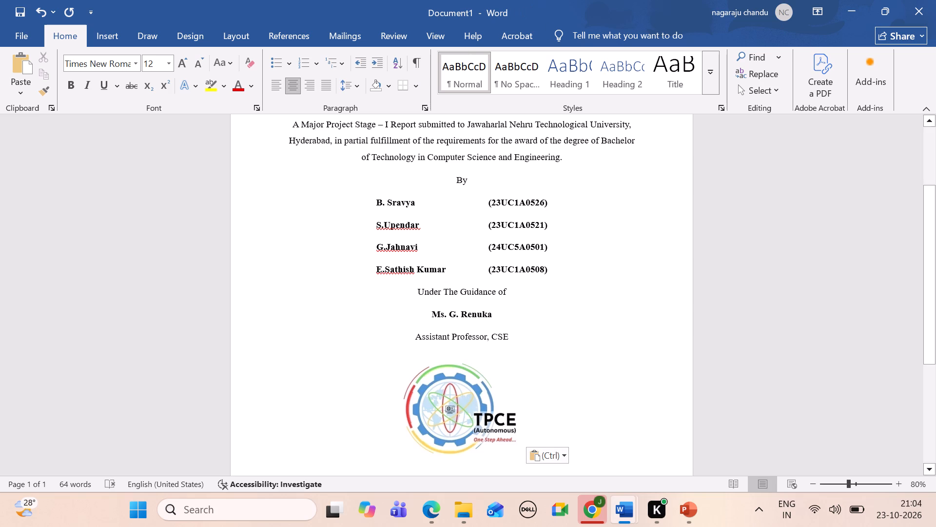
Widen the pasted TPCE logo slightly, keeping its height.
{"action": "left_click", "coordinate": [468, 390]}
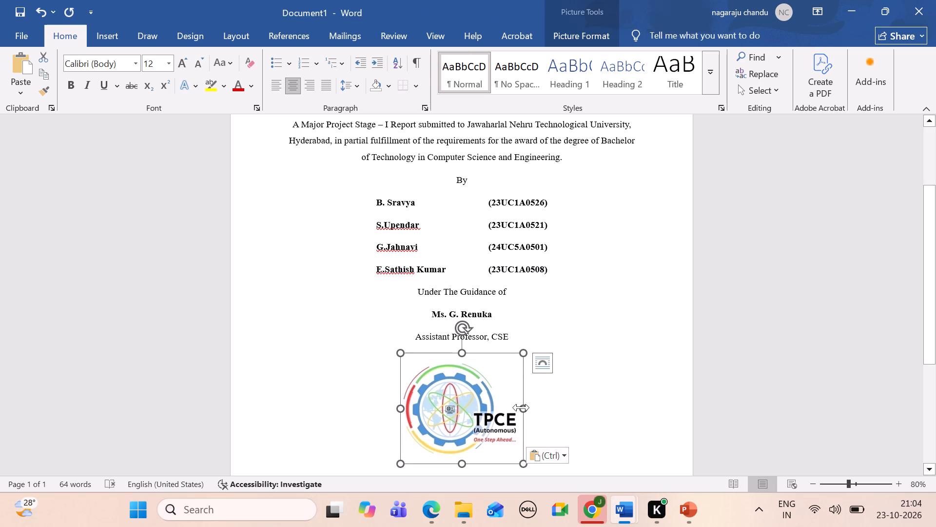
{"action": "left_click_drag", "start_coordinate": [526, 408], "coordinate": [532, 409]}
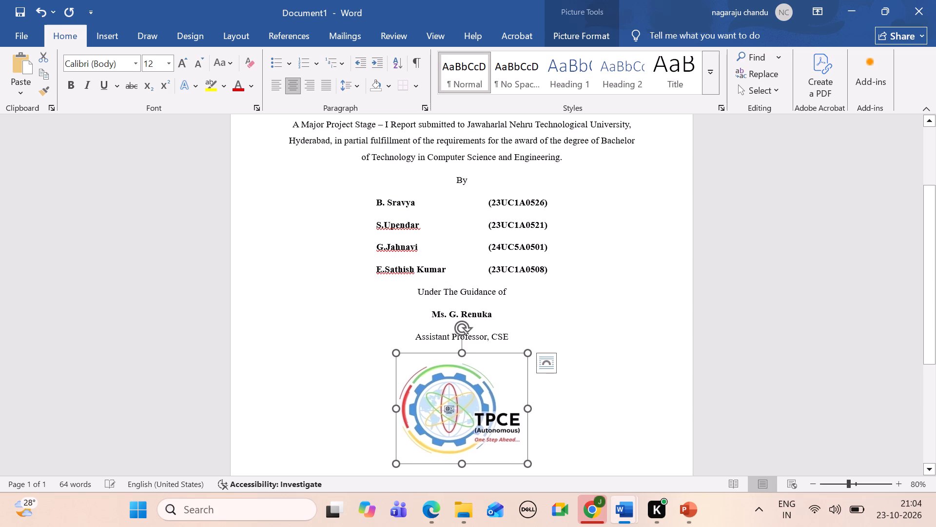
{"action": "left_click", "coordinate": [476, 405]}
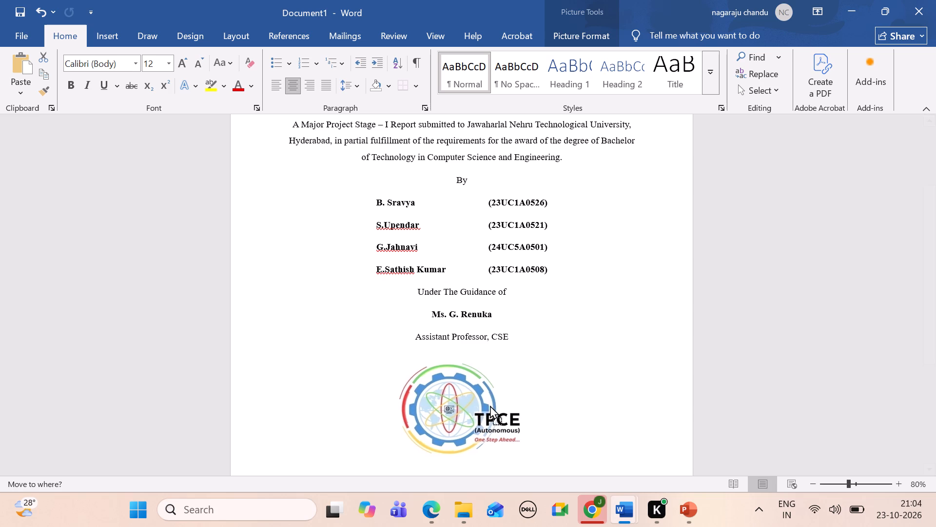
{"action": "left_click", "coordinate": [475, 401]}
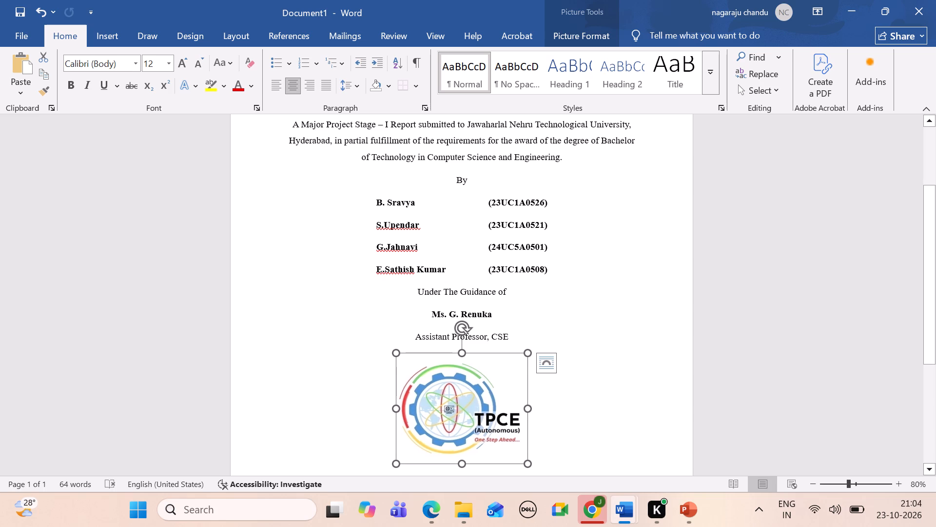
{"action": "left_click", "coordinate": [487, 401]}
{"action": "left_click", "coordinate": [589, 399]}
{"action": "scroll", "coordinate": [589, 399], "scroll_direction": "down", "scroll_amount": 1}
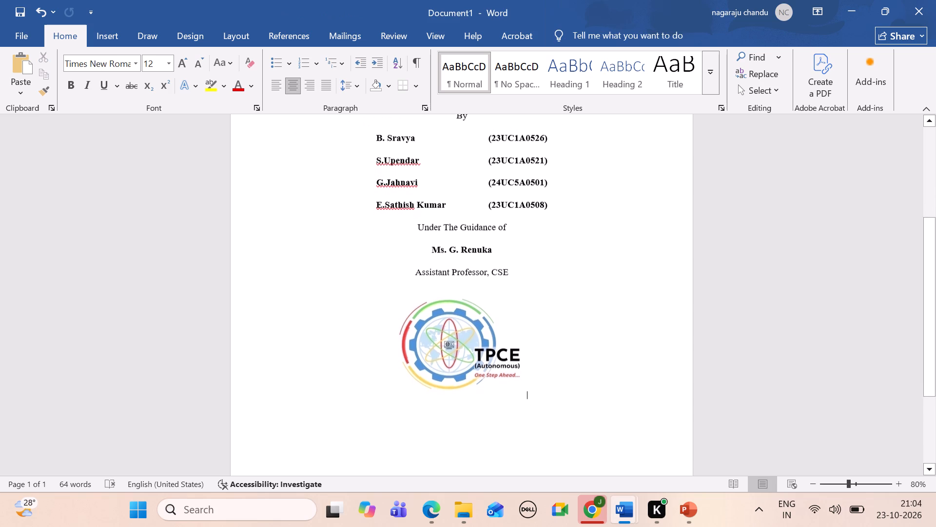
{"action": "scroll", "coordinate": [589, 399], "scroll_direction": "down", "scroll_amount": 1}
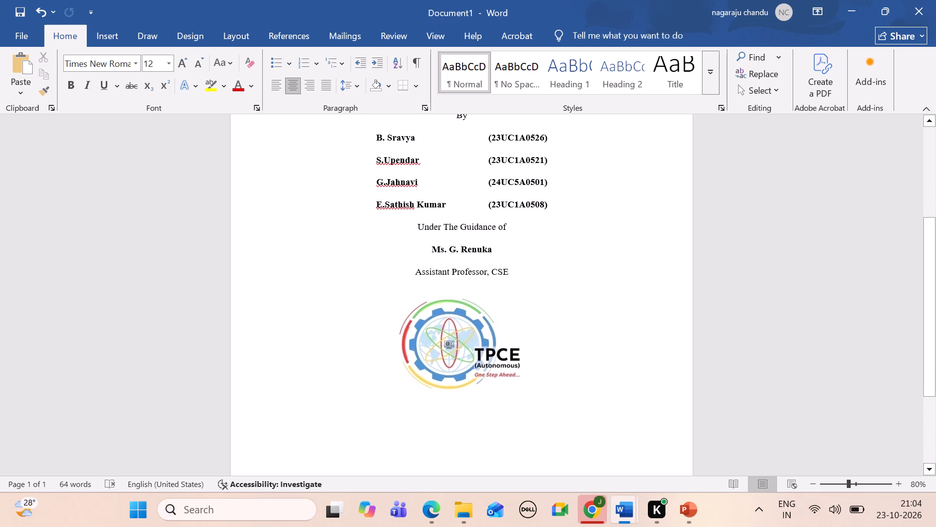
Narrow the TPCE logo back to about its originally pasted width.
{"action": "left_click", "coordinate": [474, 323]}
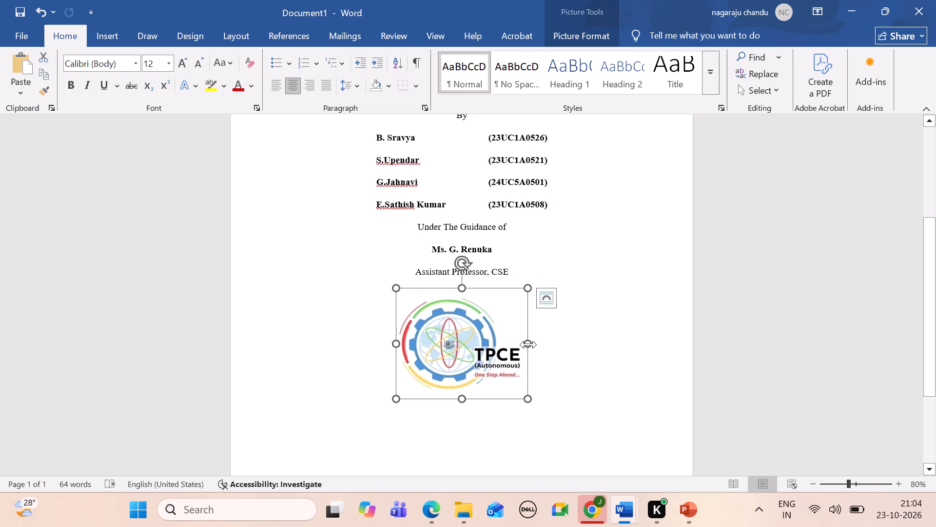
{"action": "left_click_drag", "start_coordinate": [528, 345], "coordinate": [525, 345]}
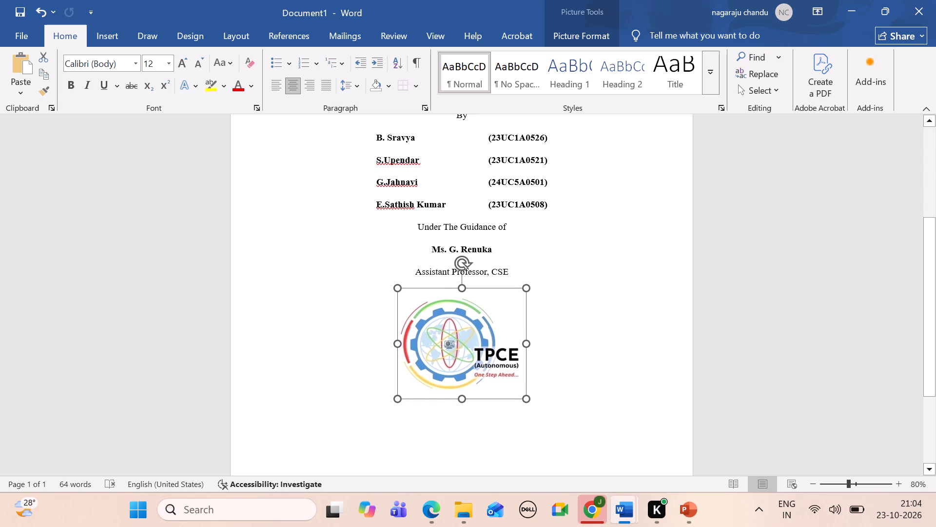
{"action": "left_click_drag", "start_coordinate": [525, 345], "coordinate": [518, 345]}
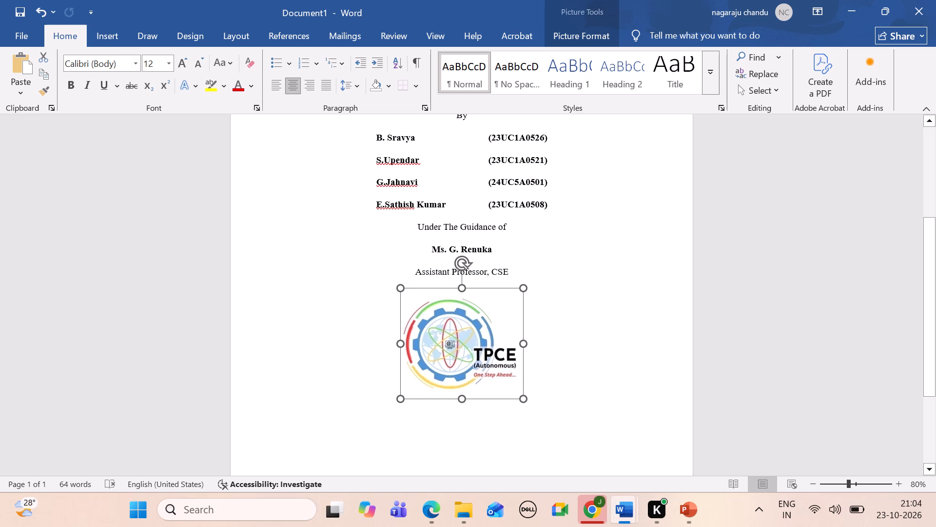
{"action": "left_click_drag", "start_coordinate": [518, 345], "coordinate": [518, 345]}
Add a left-aligned empty line below the TPCE logo and set its font size to 14.
{"action": "left_click", "coordinate": [575, 346]}
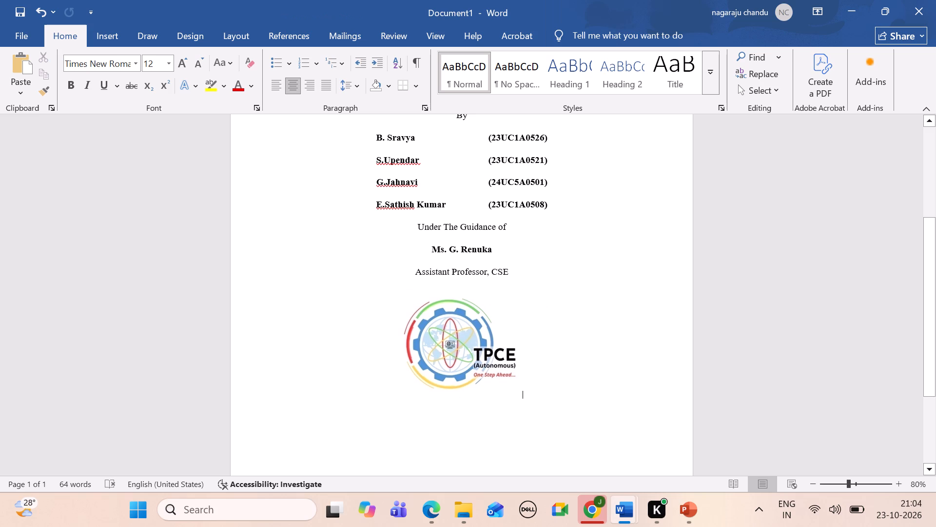
{"action": "key", "text": "Return"}
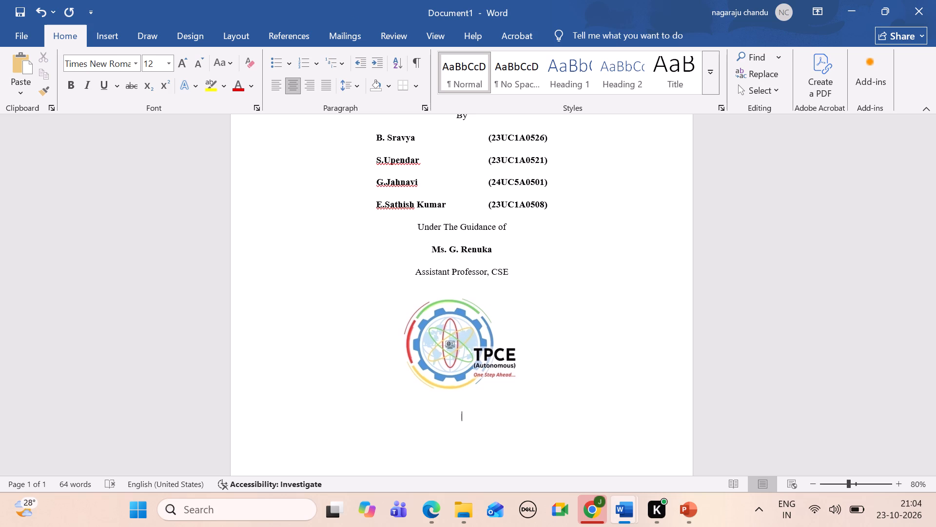
{"action": "key", "text": "BackSpace"}
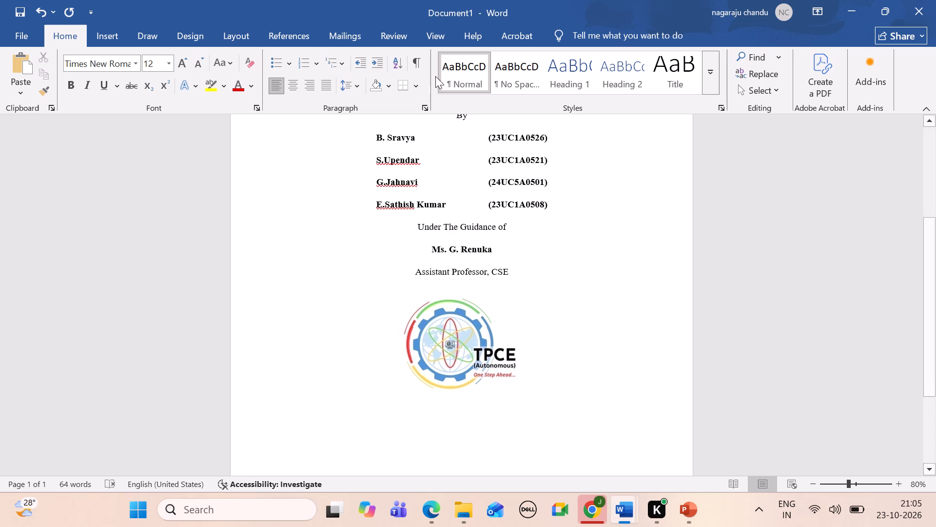
{"action": "left_click", "coordinate": [169, 67]}
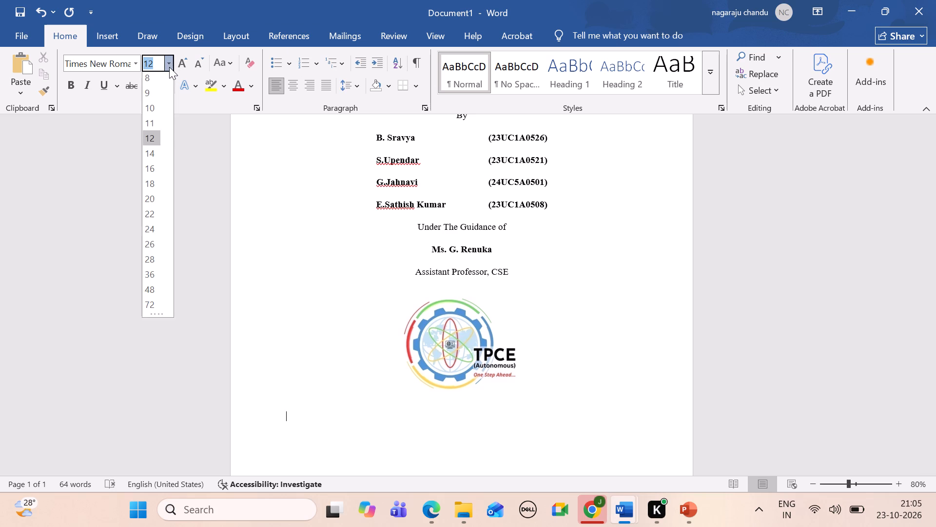
{"action": "left_click", "coordinate": [148, 158]}
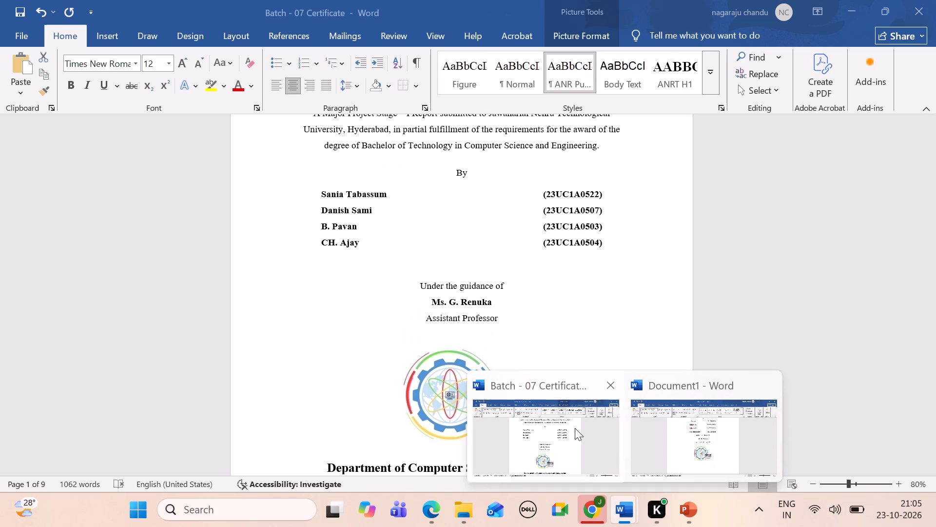
Switch to the "Batch - 07 Certificate" document and copy the Talla Padmavathi College of Engineering name-and-address picture below the department heading.
{"action": "left_click", "coordinate": [575, 428]}
{"action": "scroll", "coordinate": [575, 428], "scroll_direction": "down", "scroll_amount": 1}
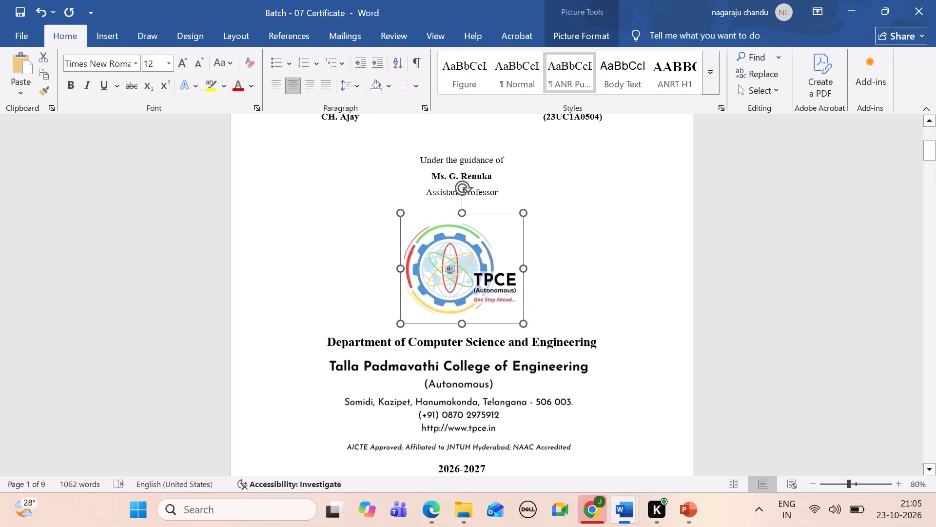
{"action": "left_click", "coordinate": [537, 344]}
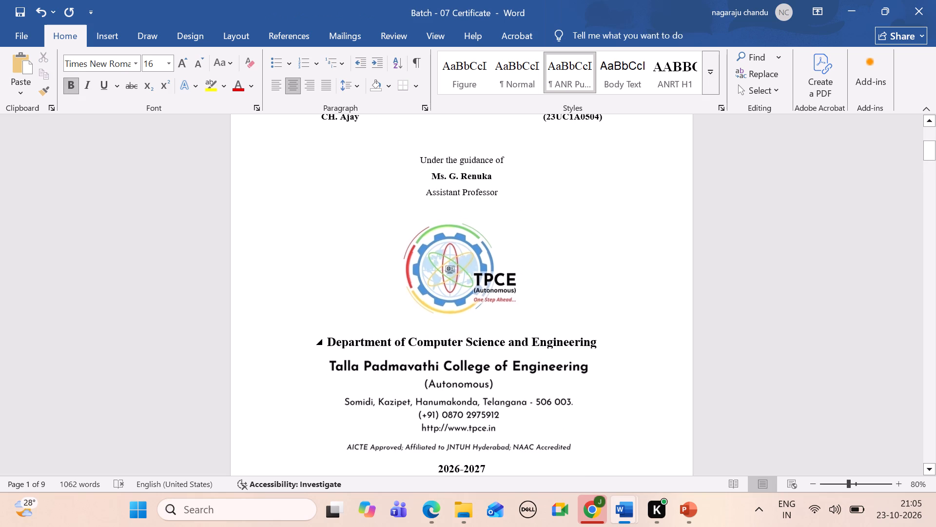
{"action": "left_click", "coordinate": [537, 370]}
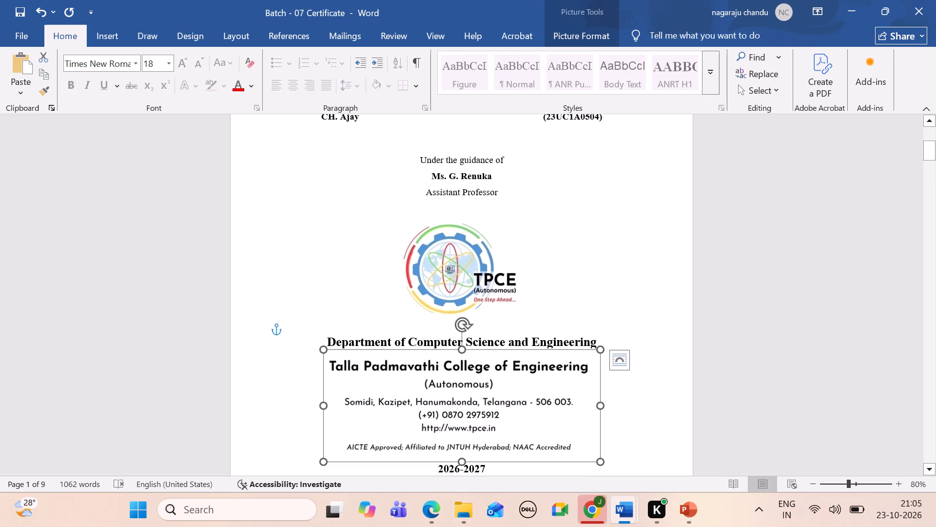
{"action": "key", "text": "ctrl+c"}
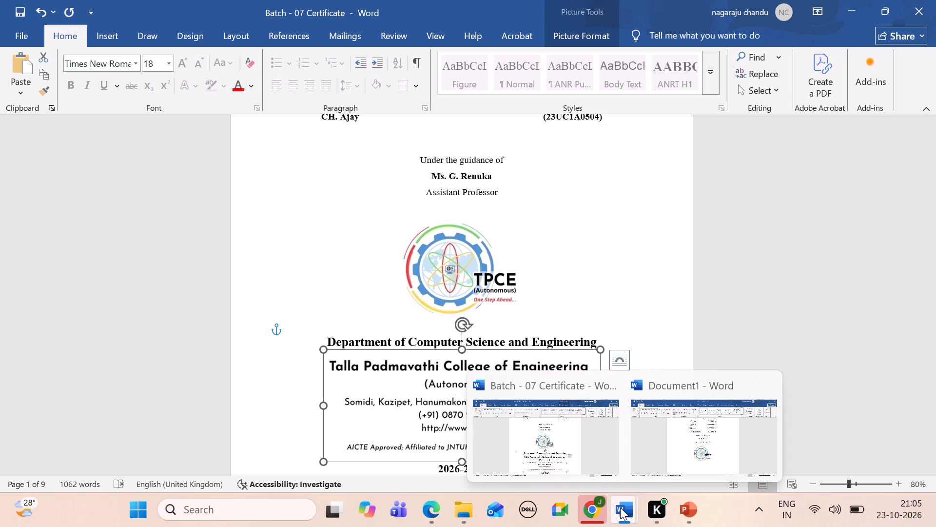
Switch to Document1 and set the font size of the empty line below the TPCE logo to 16.
{"action": "left_click", "coordinate": [631, 506]}
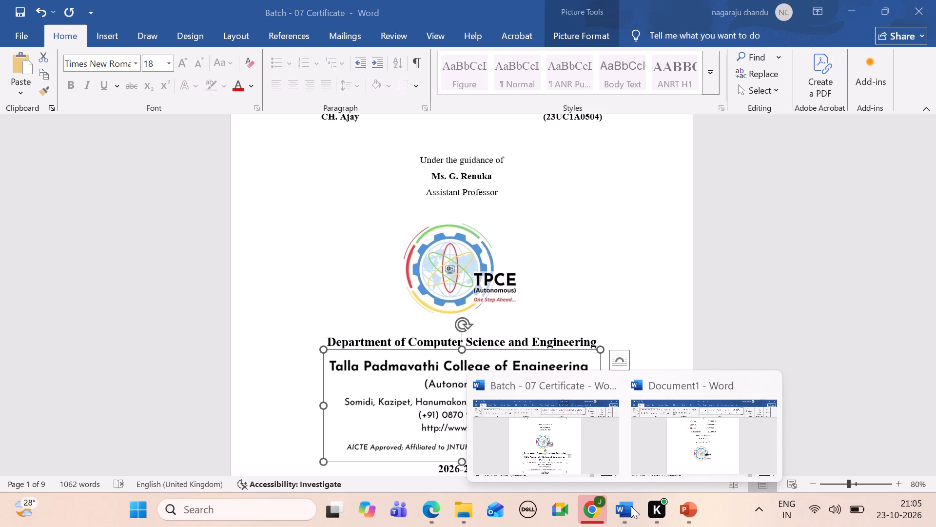
{"action": "left_click", "coordinate": [683, 441]}
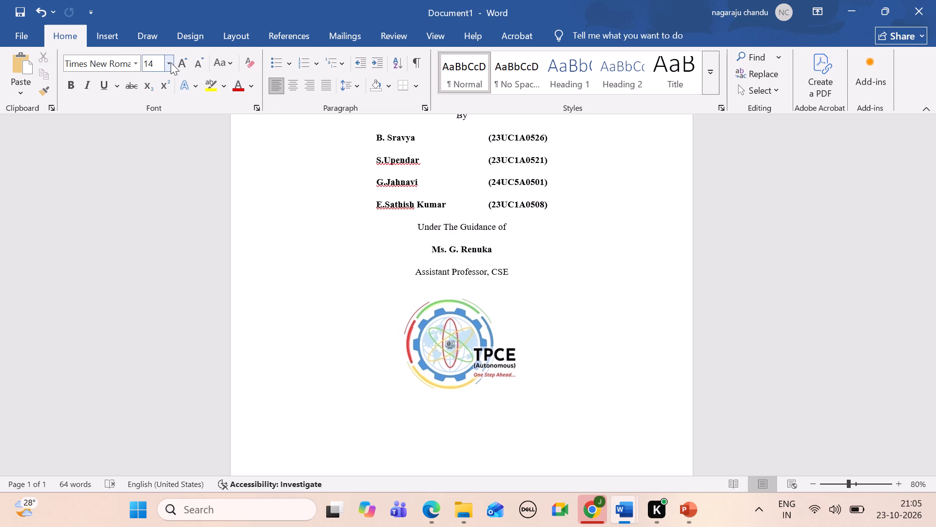
{"action": "left_click_drag", "start_coordinate": [171, 62], "coordinate": [154, 171]}
{"action": "left_click", "coordinate": [154, 171]}
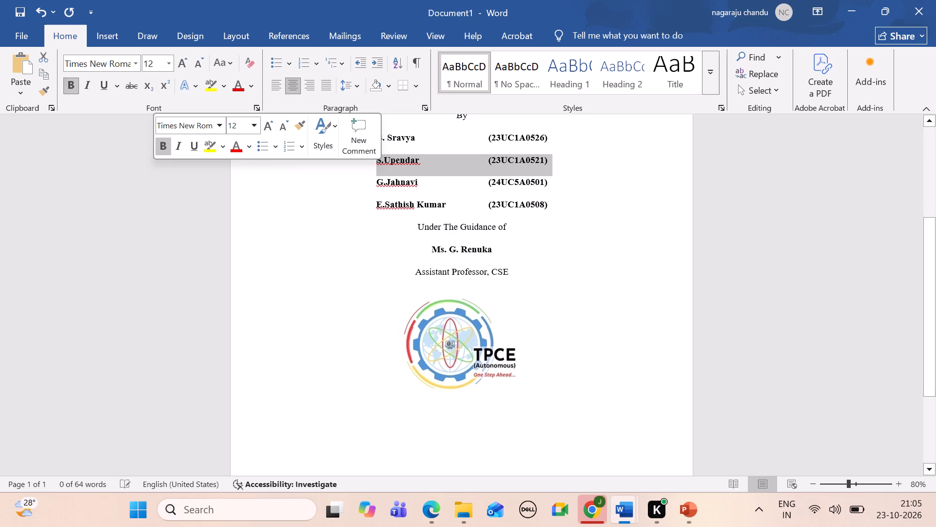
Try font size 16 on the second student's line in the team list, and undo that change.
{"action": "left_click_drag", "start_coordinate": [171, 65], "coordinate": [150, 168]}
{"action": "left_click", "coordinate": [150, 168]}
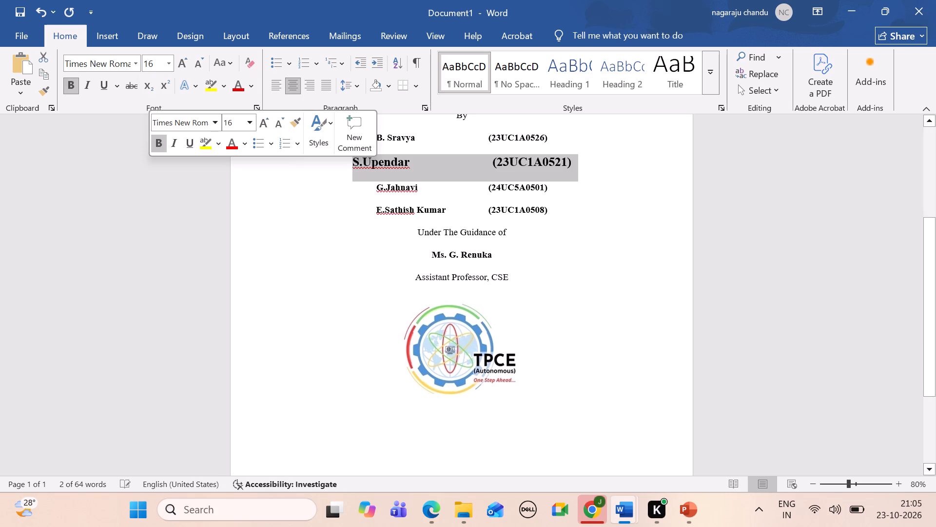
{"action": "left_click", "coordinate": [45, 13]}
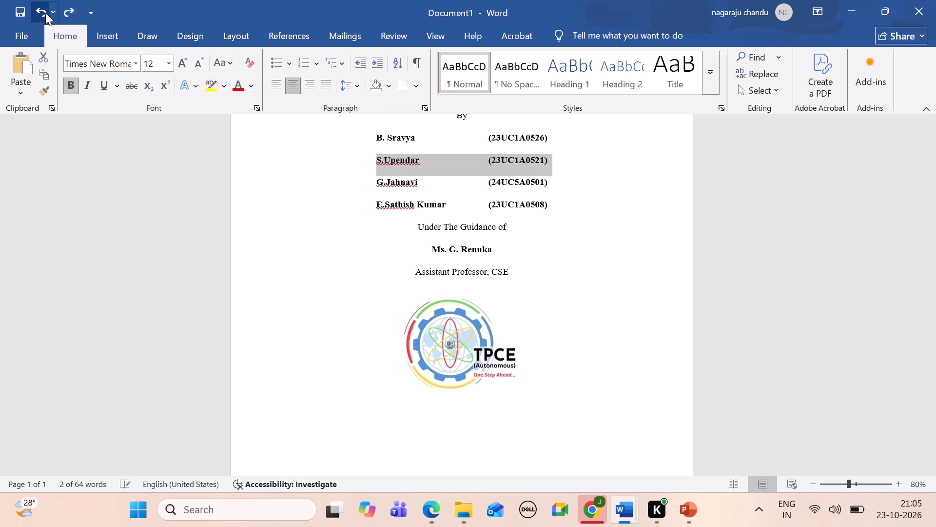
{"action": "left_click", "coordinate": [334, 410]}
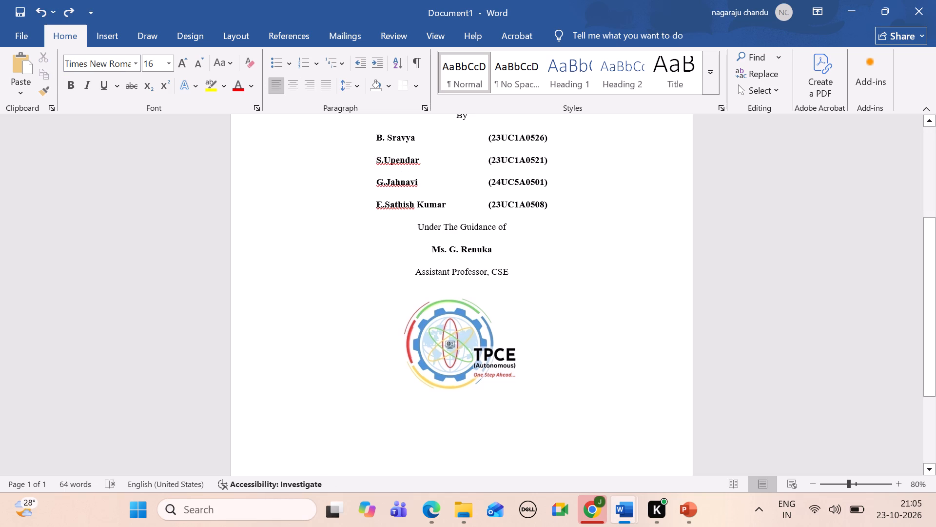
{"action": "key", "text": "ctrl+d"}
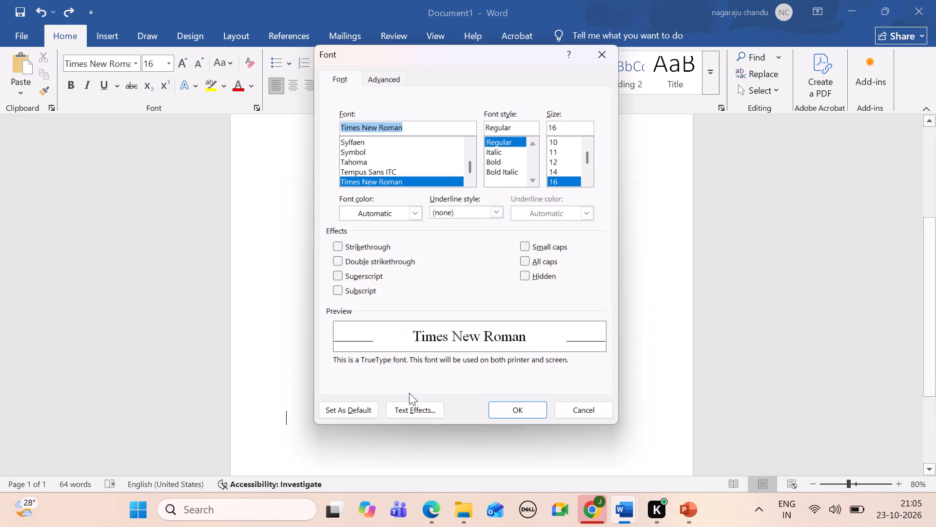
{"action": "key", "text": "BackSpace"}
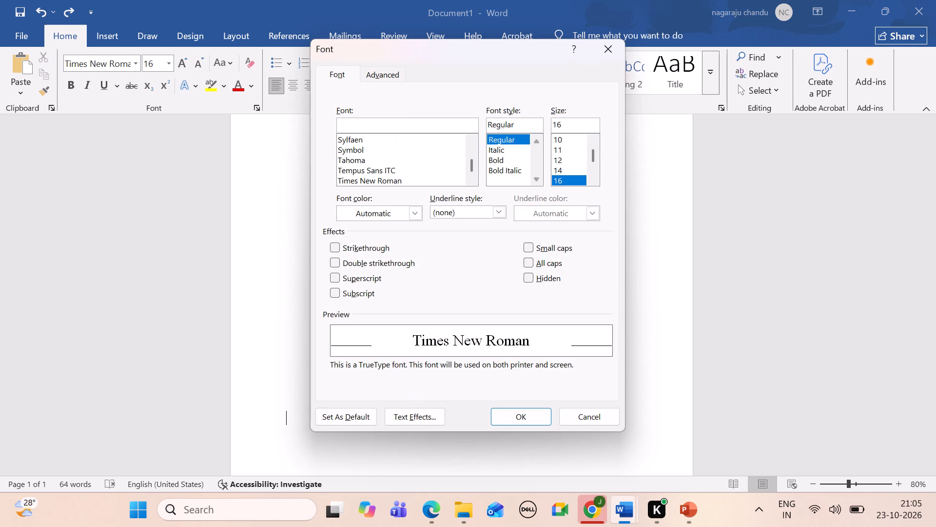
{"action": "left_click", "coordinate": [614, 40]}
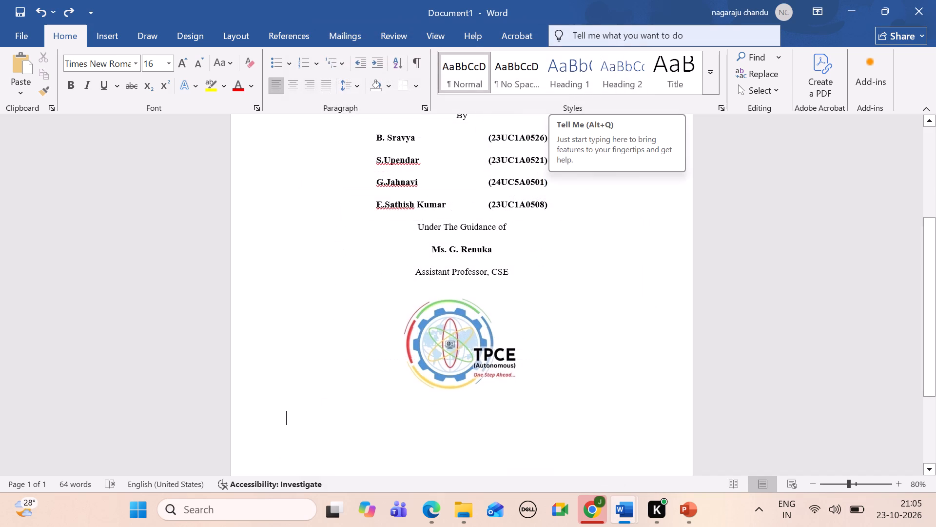
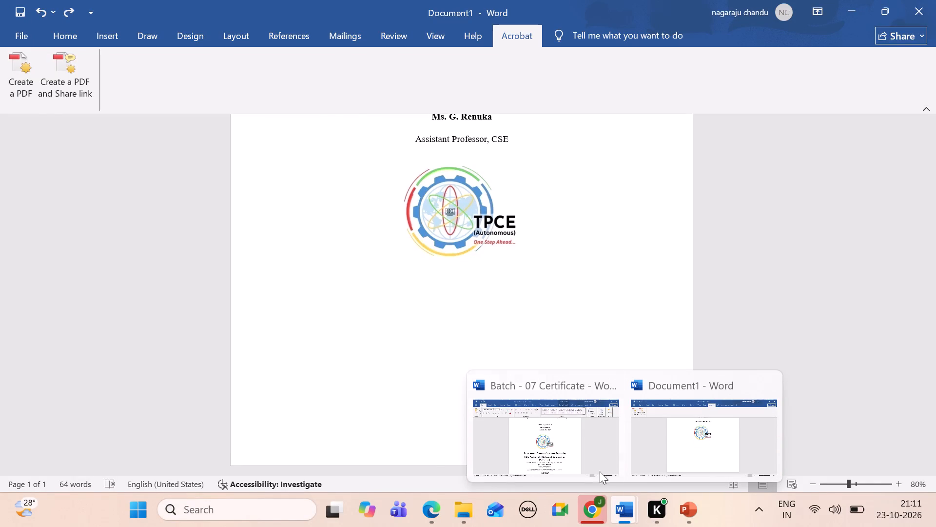
Copy the "Department of Computer Science and Engineering" heading from the "Batch - 07 Certificate" document and paste it below the TPCE logo in Document1.
{"action": "left_click", "coordinate": [579, 417]}
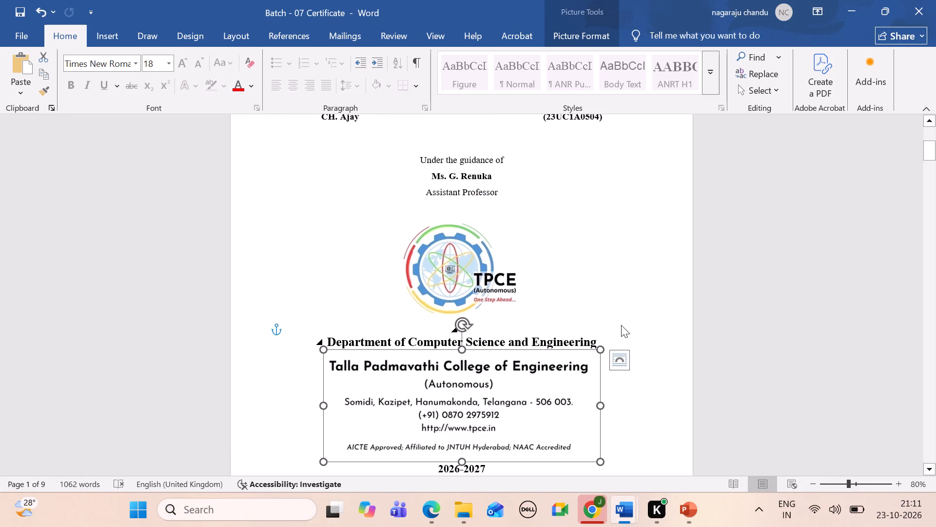
{"action": "left_click", "coordinate": [621, 325]}
{"action": "left_click_drag", "start_coordinate": [595, 341], "coordinate": [478, 339]}
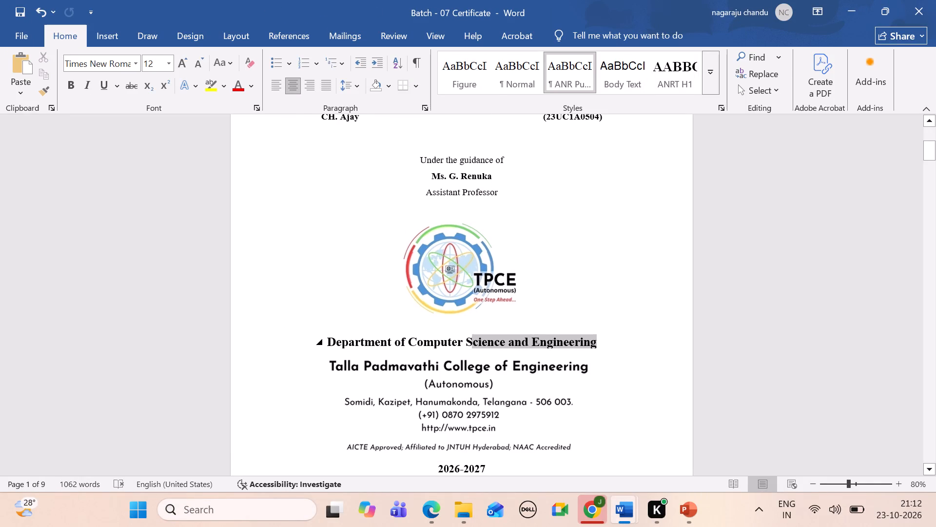
{"action": "left_click_drag", "start_coordinate": [478, 339], "coordinate": [356, 338]}
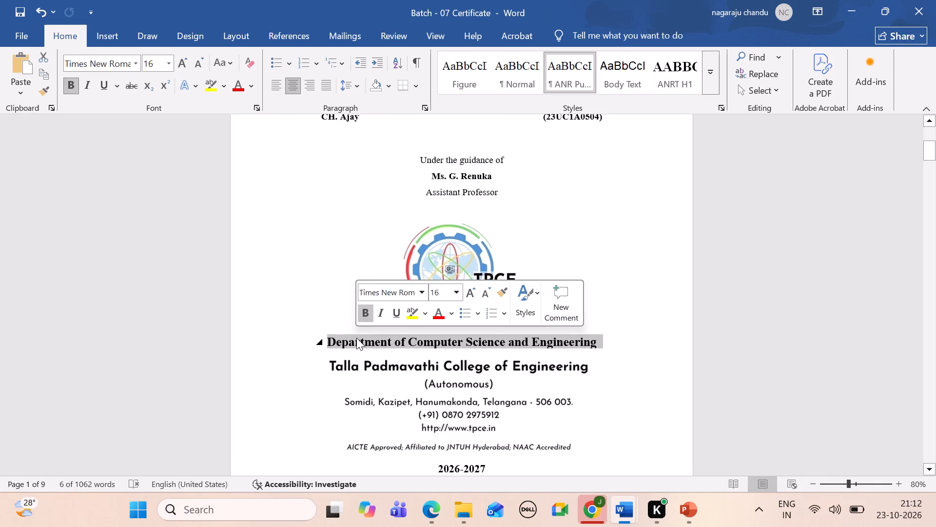
{"action": "key", "text": "ctrl+c"}
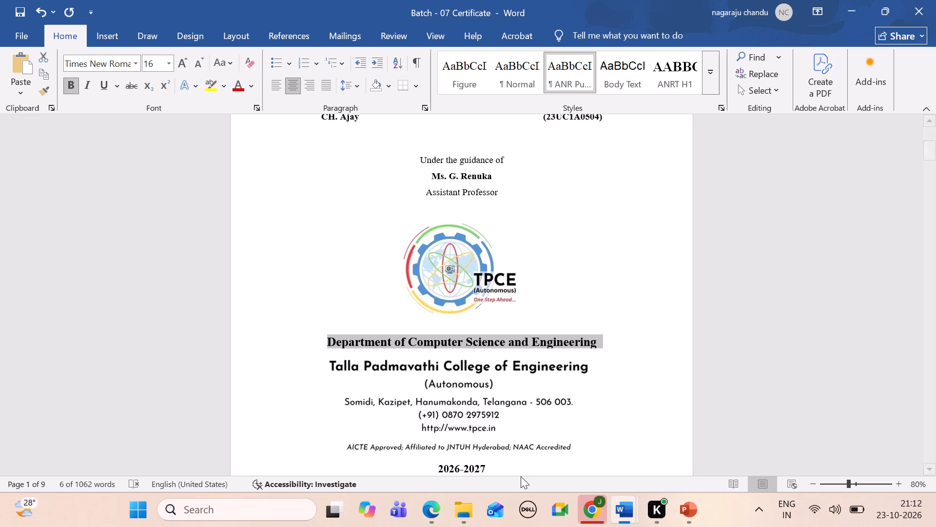
{"action": "left_click", "coordinate": [701, 422]}
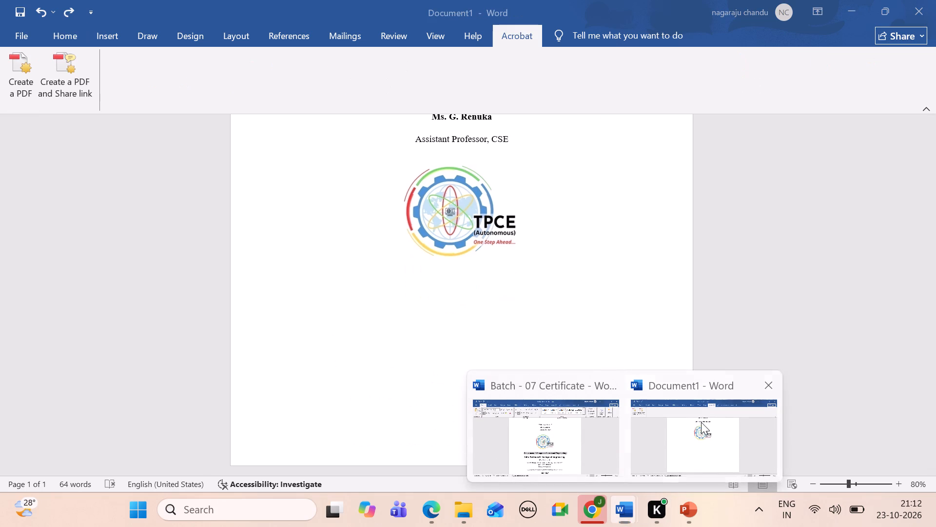
{"action": "left_click", "coordinate": [528, 240]}
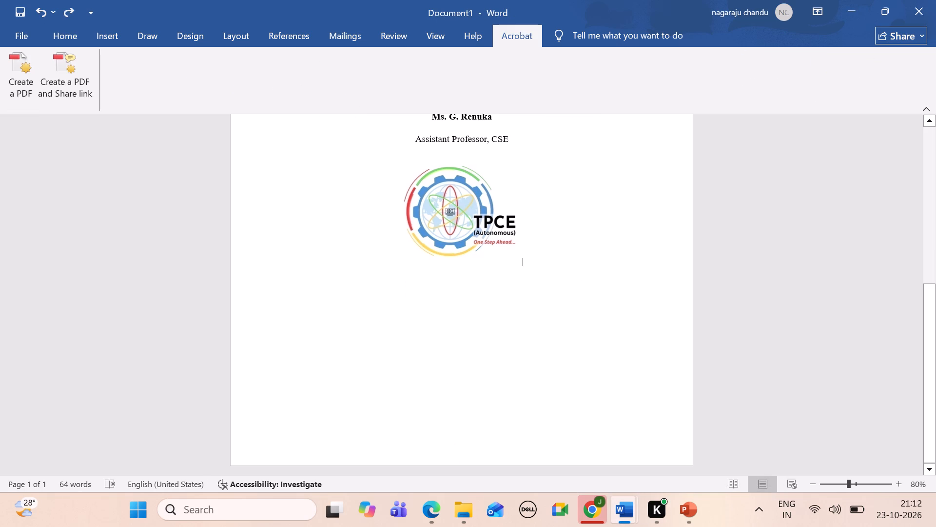
{"action": "left_click", "coordinate": [410, 265]}
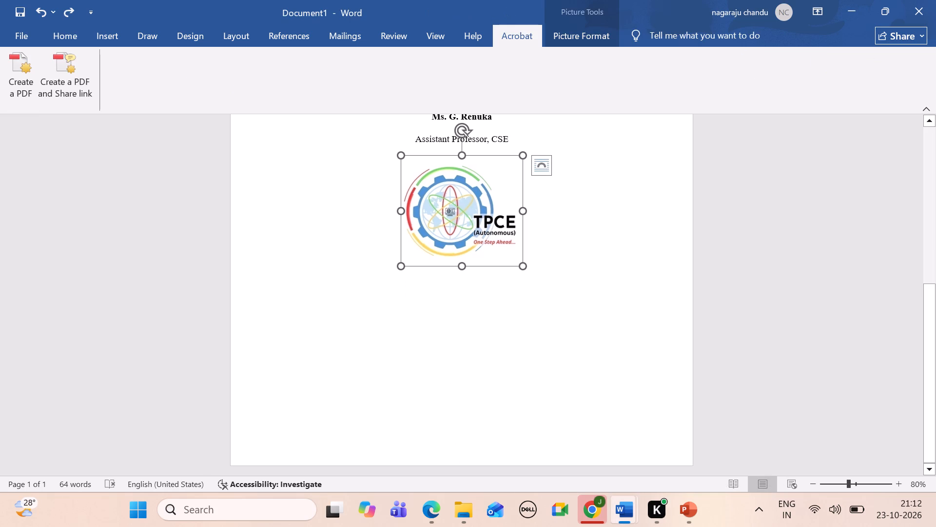
{"action": "left_click", "coordinate": [540, 272]}
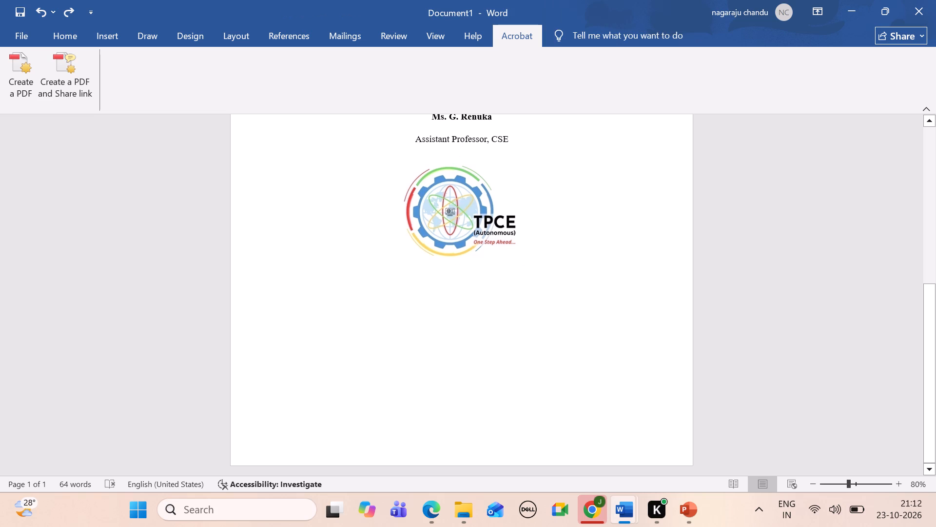
{"action": "left_click", "coordinate": [330, 286]}
{"action": "key", "text": "ctrl+v"}
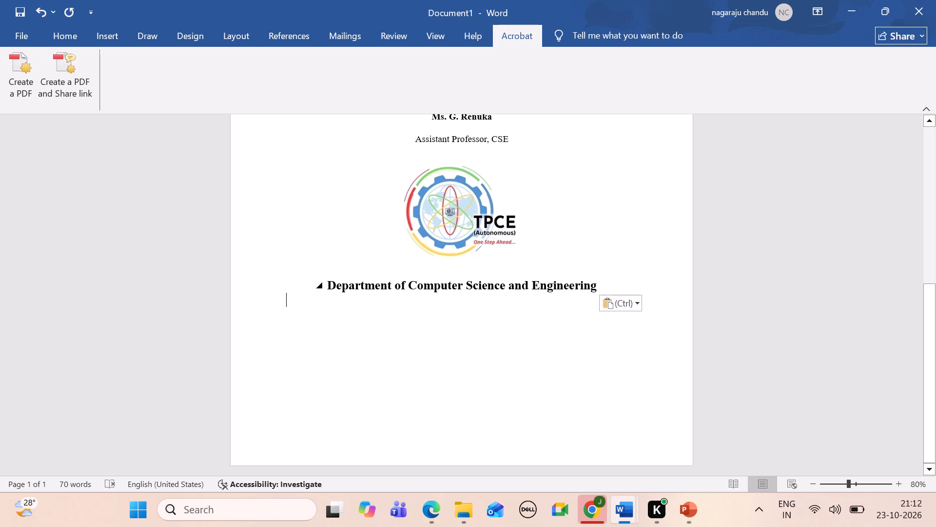
Convert the pasted department heading below the TPCE logo to UPPERCASE.
{"action": "left_click_drag", "start_coordinate": [597, 286], "coordinate": [406, 286]}
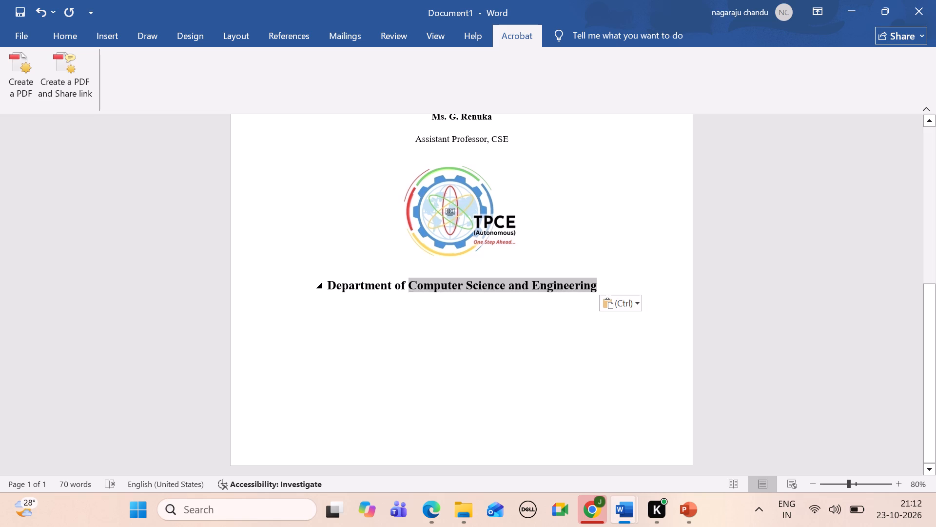
{"action": "left_click_drag", "start_coordinate": [406, 286], "coordinate": [367, 282]}
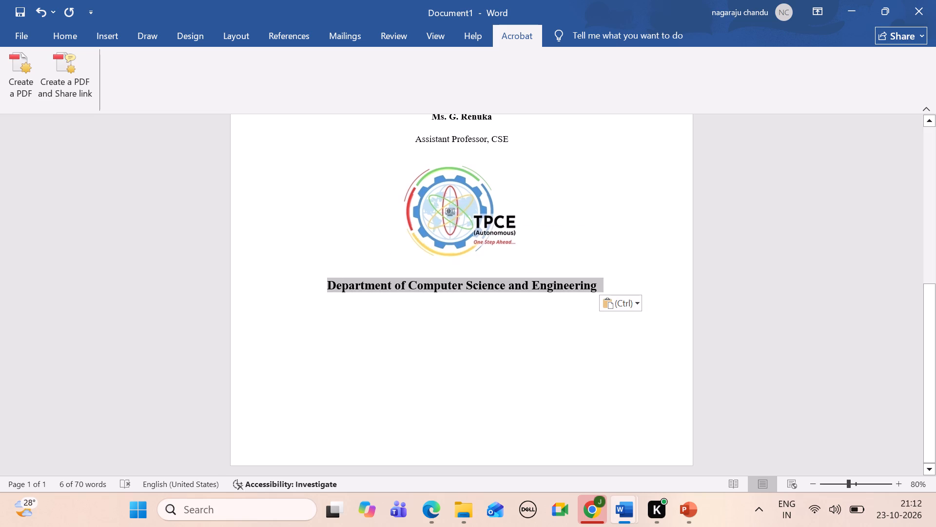
{"action": "left_click", "coordinate": [74, 37]}
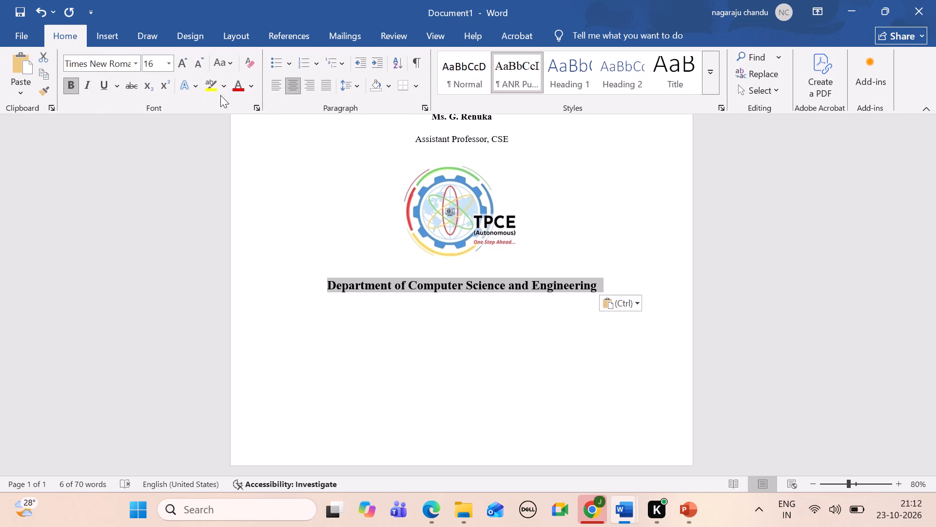
{"action": "left_click", "coordinate": [229, 62]}
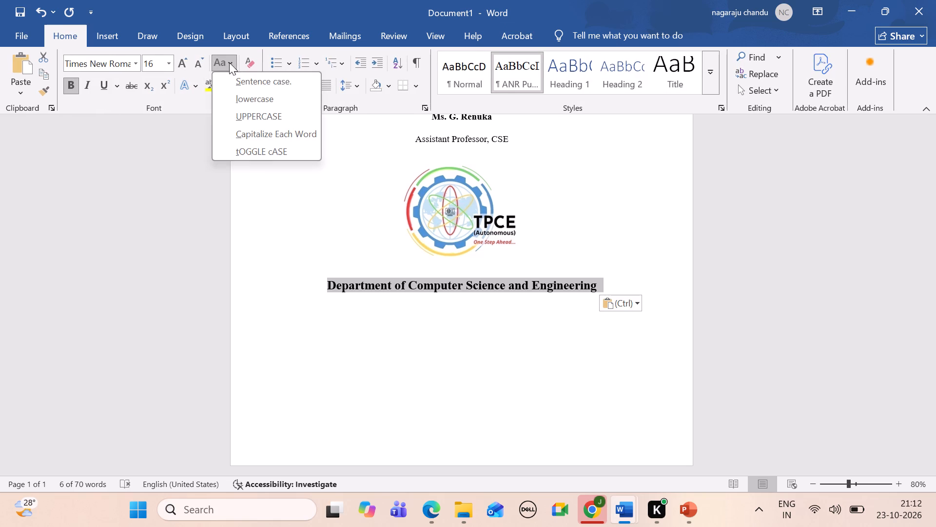
{"action": "left_click", "coordinate": [240, 115]}
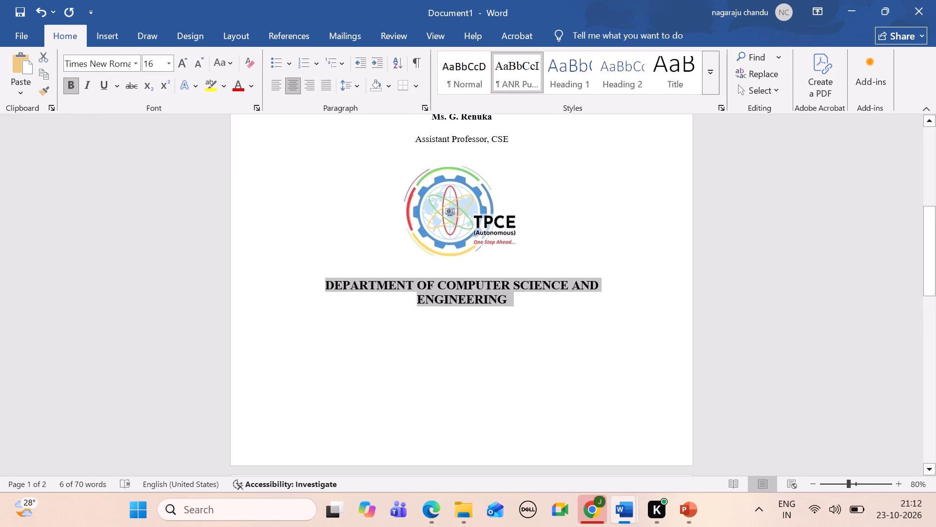
{"action": "left_click", "coordinate": [390, 329]}
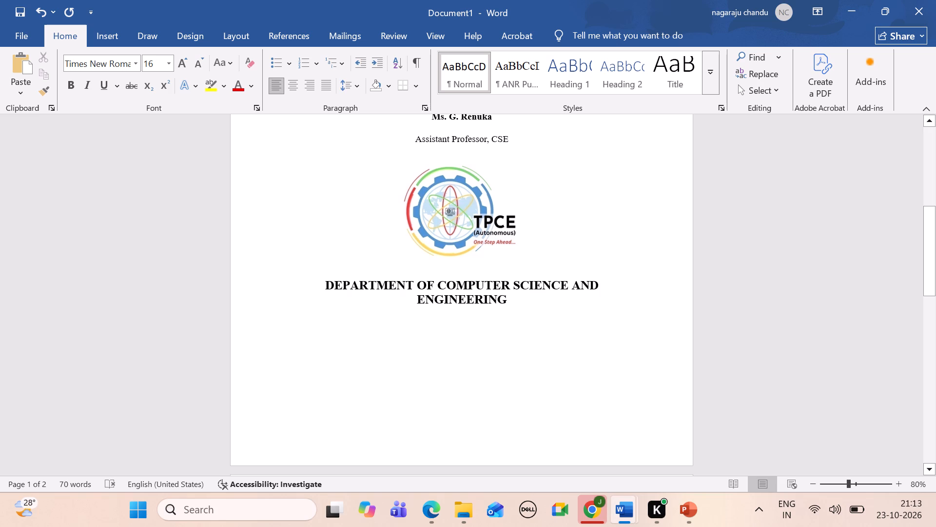
Set the font size of the uppercase department heading in Document1 to 14.
{"action": "left_click_drag", "start_coordinate": [324, 285], "coordinate": [458, 303]}
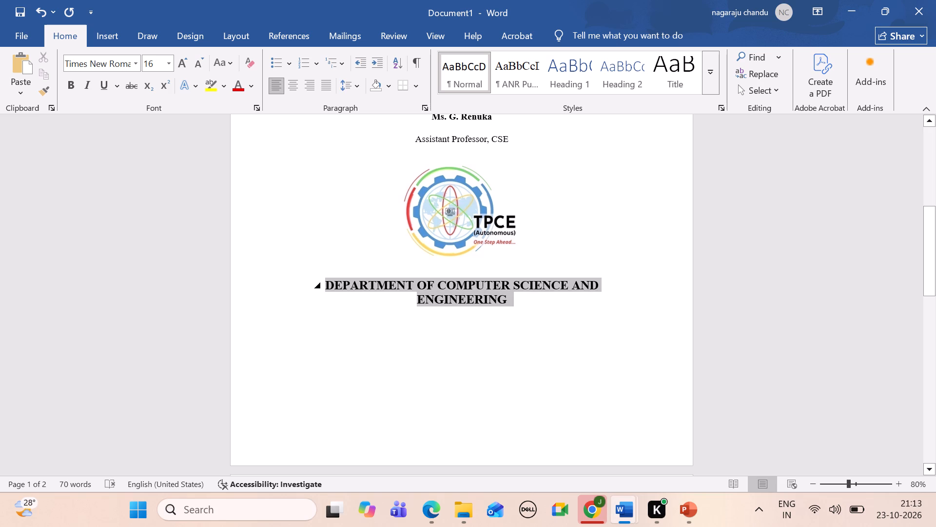
{"action": "left_click_drag", "start_coordinate": [458, 303], "coordinate": [480, 300]}
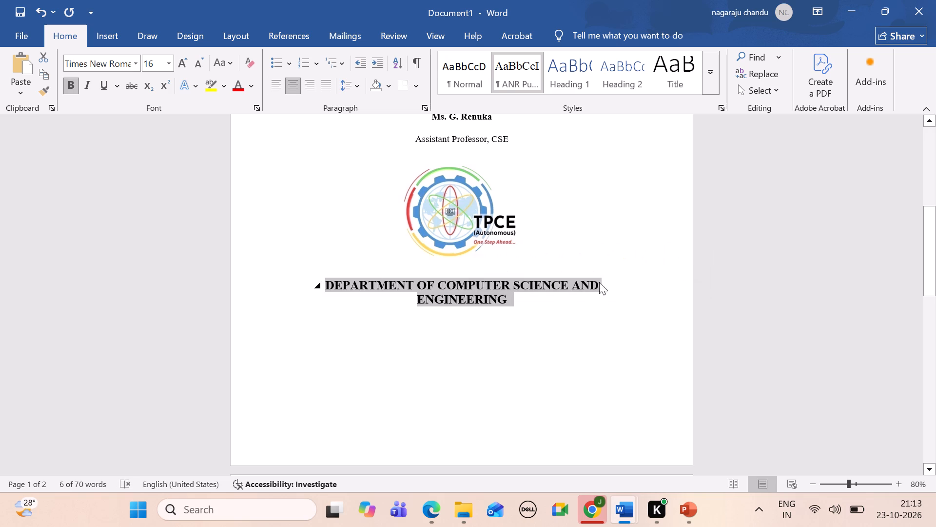
{"action": "left_click", "coordinate": [355, 286]}
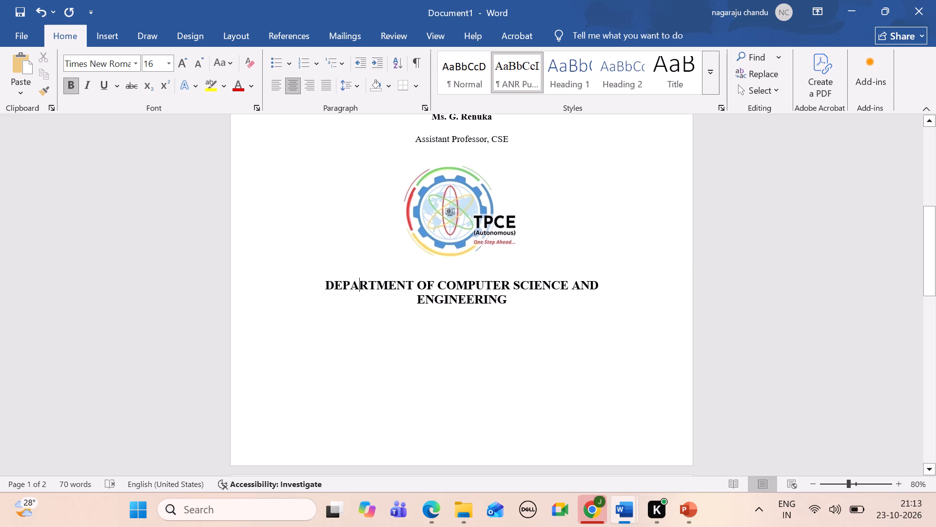
{"action": "left_click", "coordinate": [578, 456]}
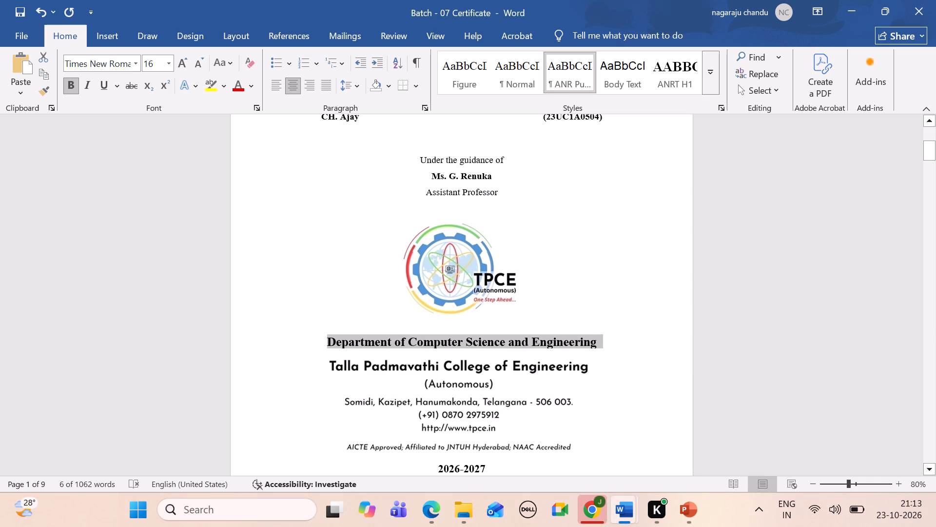
{"action": "left_click", "coordinate": [602, 415]}
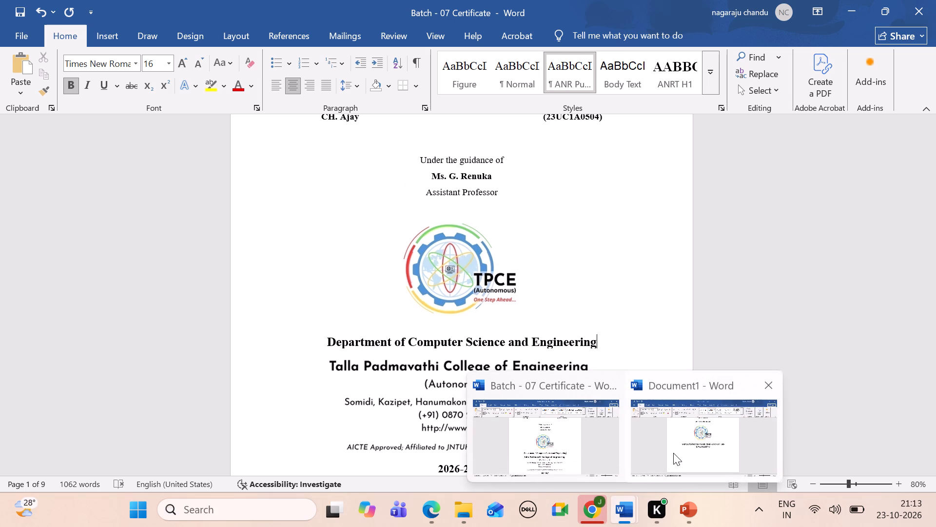
{"action": "left_click", "coordinate": [674, 452]}
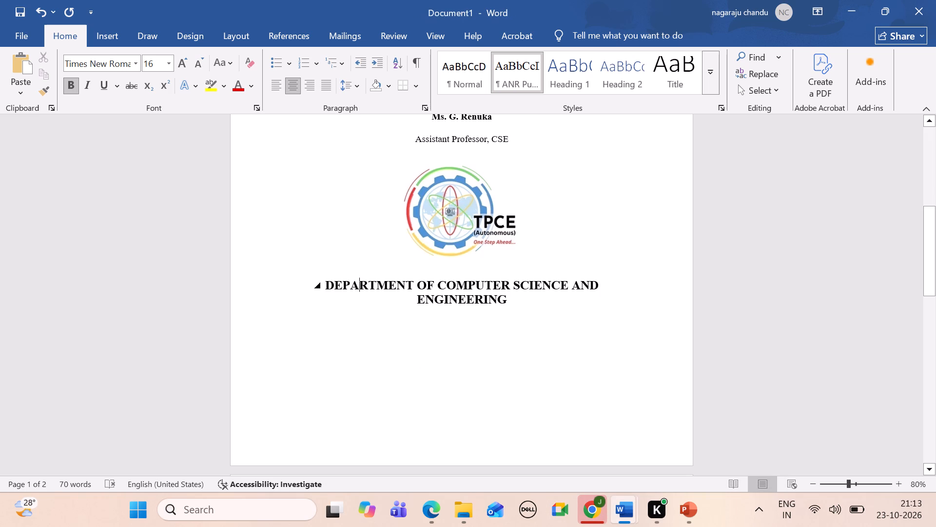
{"action": "left_click_drag", "start_coordinate": [505, 297], "coordinate": [331, 286]}
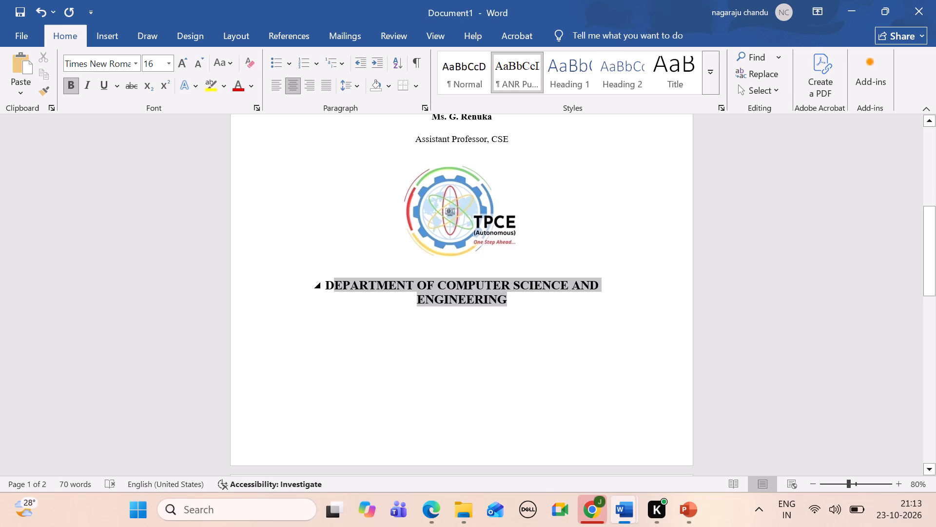
{"action": "left_click_drag", "start_coordinate": [331, 286], "coordinate": [321, 285]}
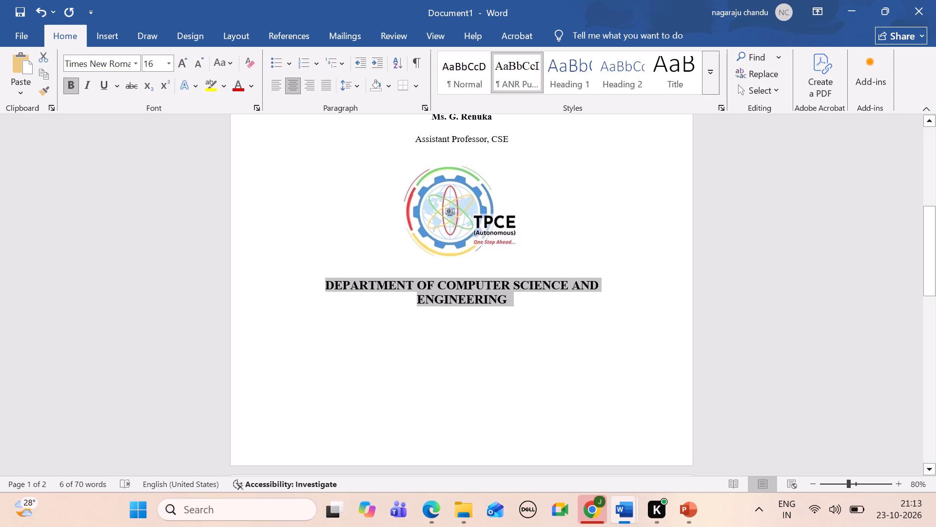
{"action": "left_click_drag", "start_coordinate": [167, 63], "coordinate": [153, 160]}
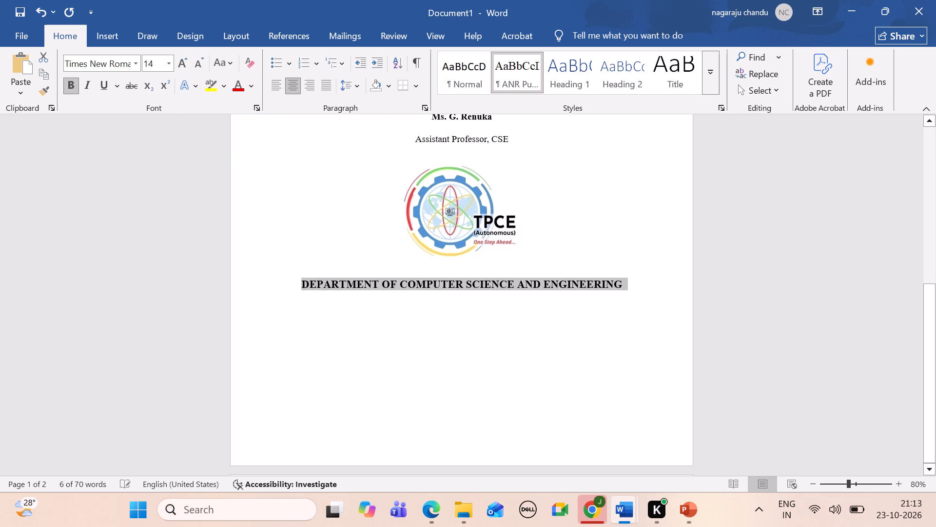
{"action": "left_click", "coordinate": [153, 160]}
{"action": "left_click", "coordinate": [240, 336]}
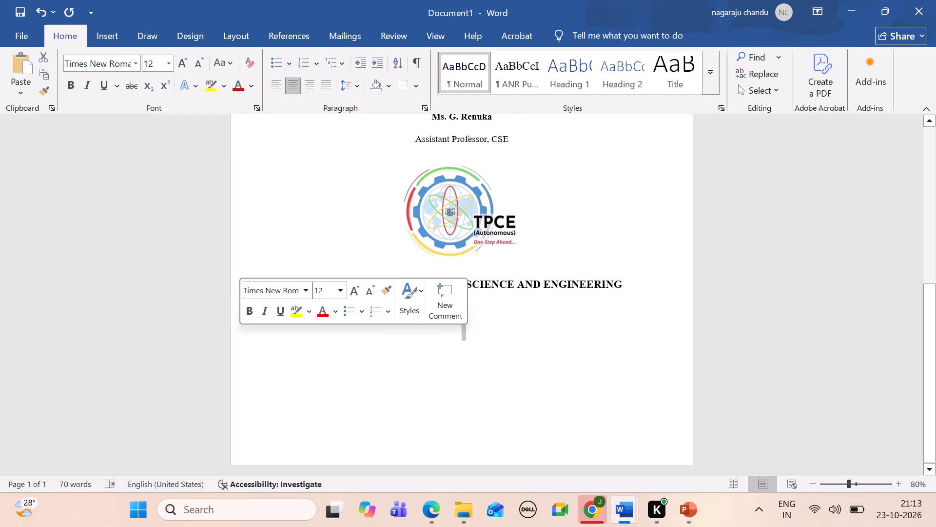
{"action": "left_click", "coordinate": [300, 398]}
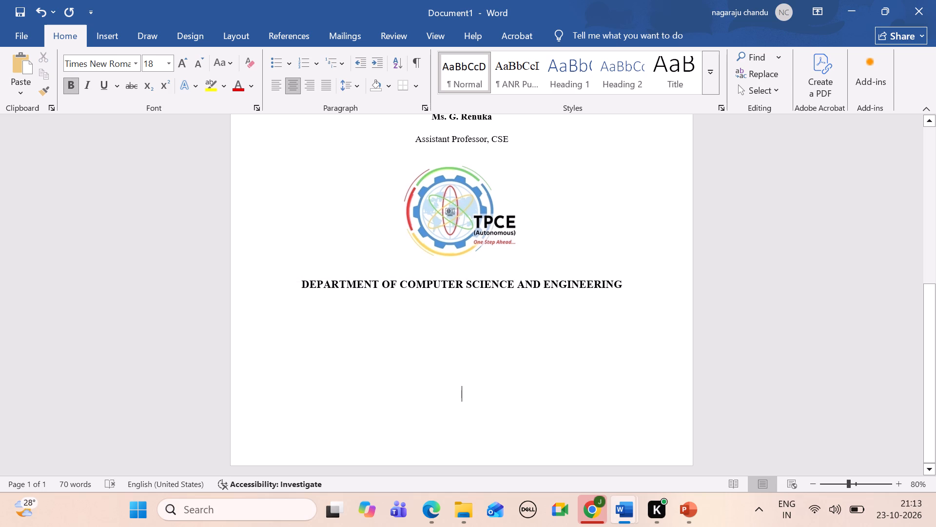
Add a line below Document1's department heading and paste there the Talla Padmavathi College of Engineering name-and-address picture copied from "Batch - 07 Certificate".
{"action": "left_click", "coordinate": [625, 284]}
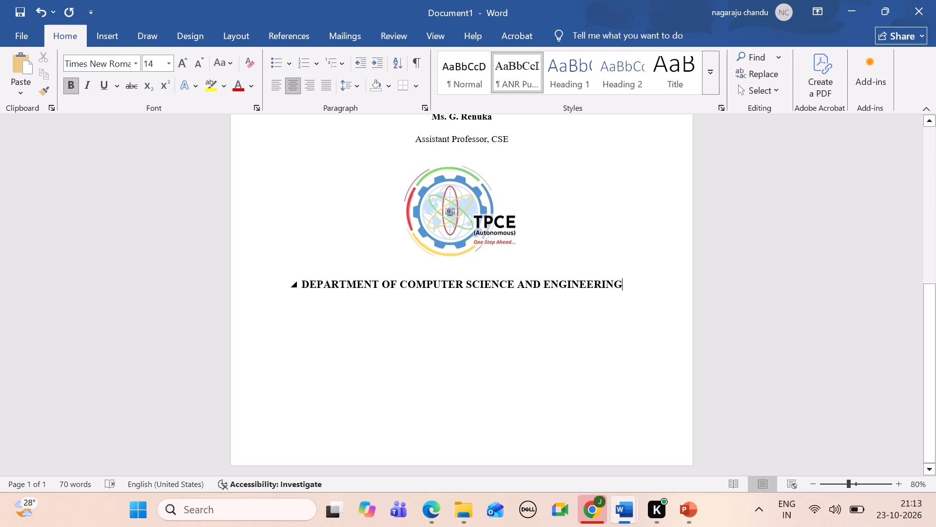
{"action": "key", "text": "Return"}
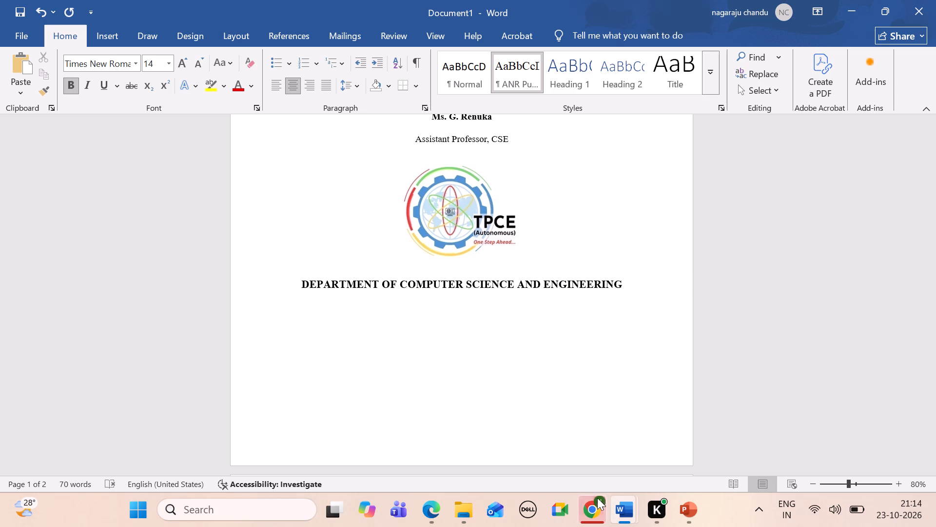
{"action": "left_click", "coordinate": [624, 504]}
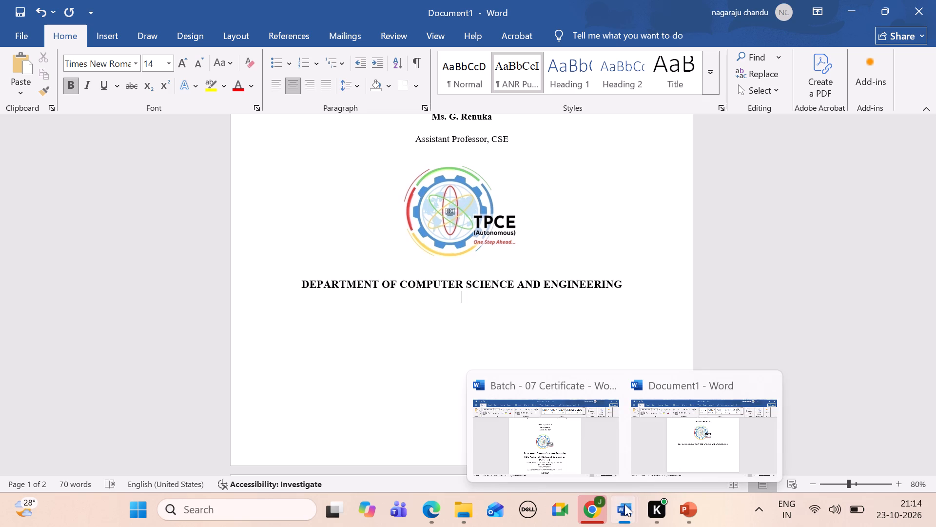
{"action": "left_click", "coordinate": [598, 447]}
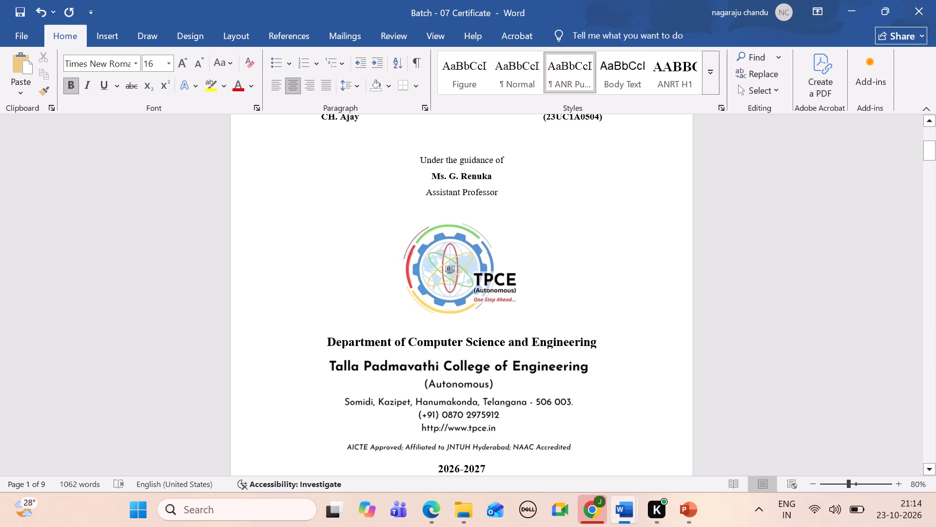
{"action": "left_click", "coordinate": [516, 396]}
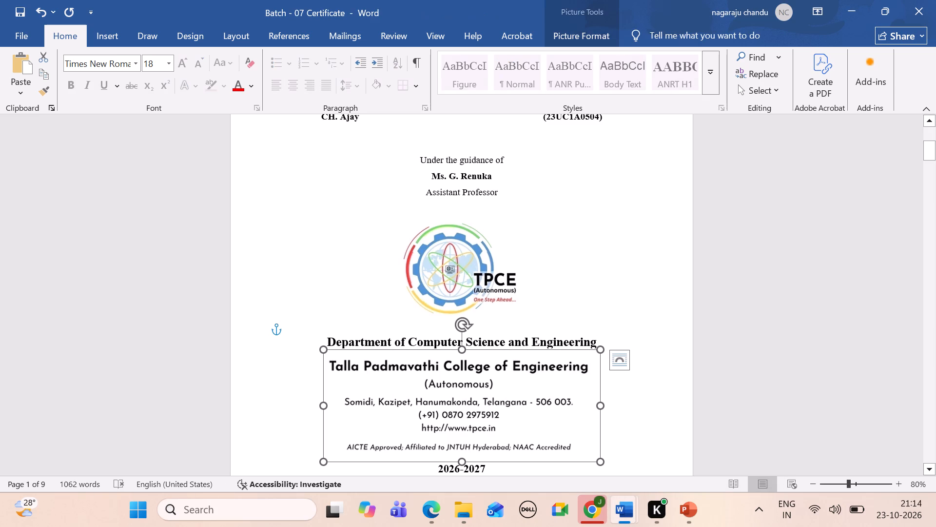
{"action": "key", "text": "ctrl+c"}
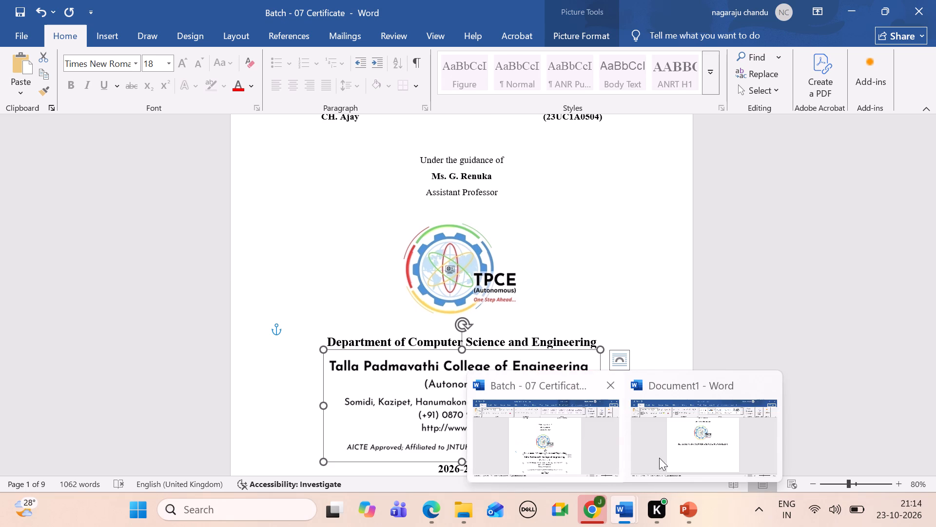
{"action": "left_click", "coordinate": [666, 458]}
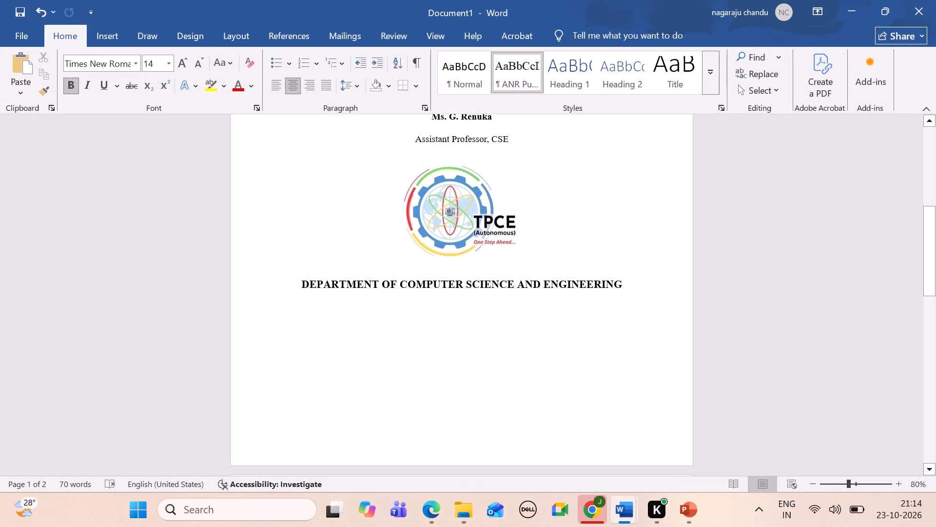
{"action": "key", "text": "ctrl+v"}
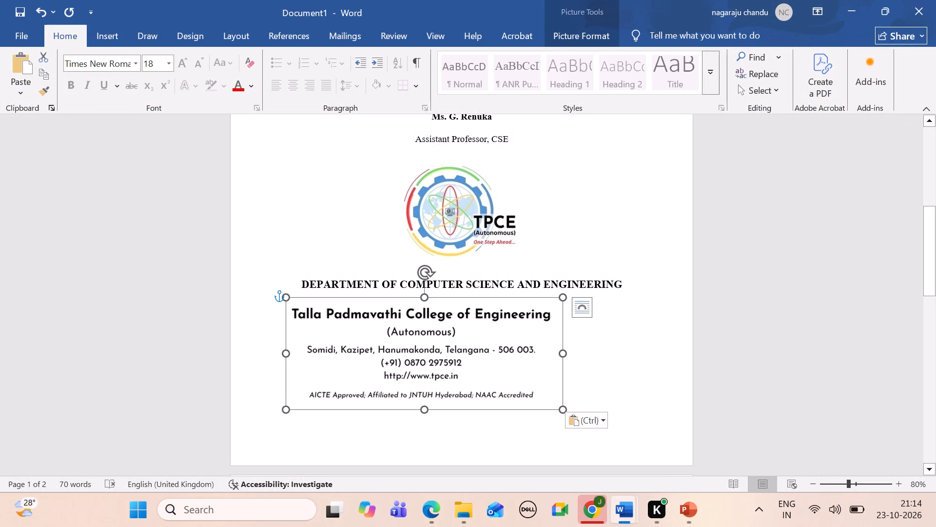
Widen the Talla Padmavathi College of Engineering picture to about the department heading's width, keeping its height and centring it beneath the heading.
{"action": "left_click_drag", "start_coordinate": [561, 353], "coordinate": [621, 349]}
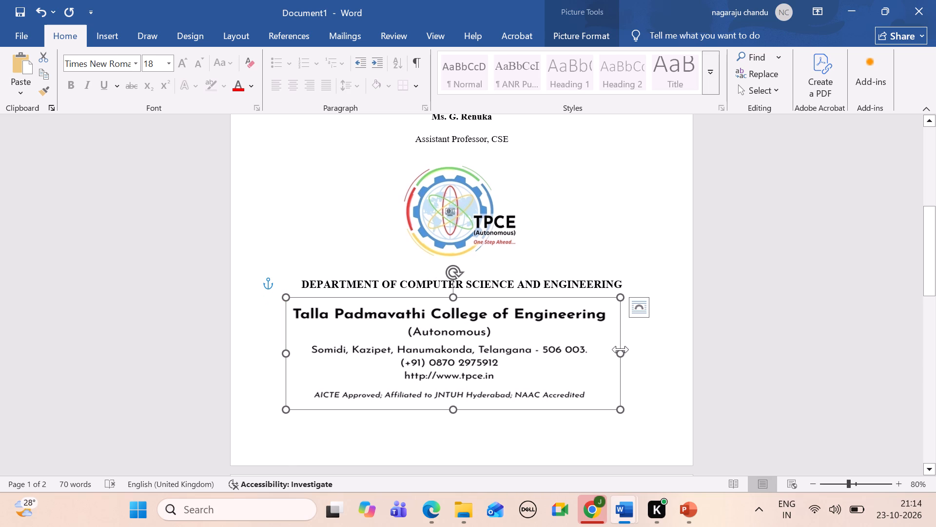
{"action": "left_click_drag", "start_coordinate": [621, 355], "coordinate": [626, 355]}
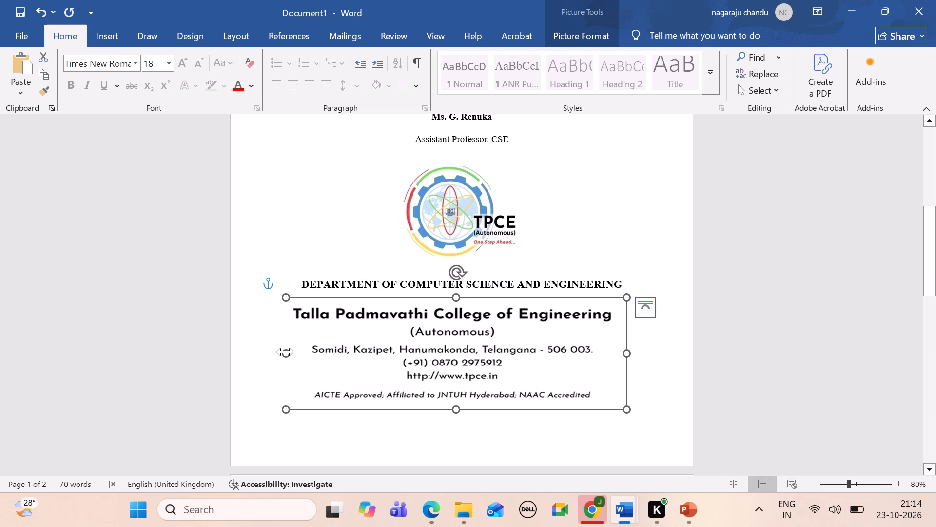
{"action": "left_click_drag", "start_coordinate": [285, 352], "coordinate": [286, 352]}
{"action": "left_click_drag", "start_coordinate": [286, 352], "coordinate": [295, 352]}
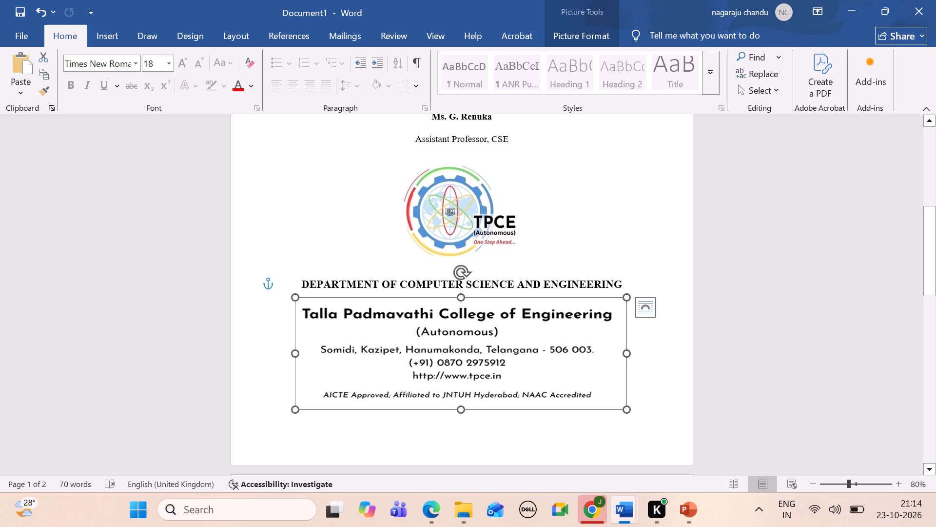
{"action": "left_click", "coordinate": [444, 461]}
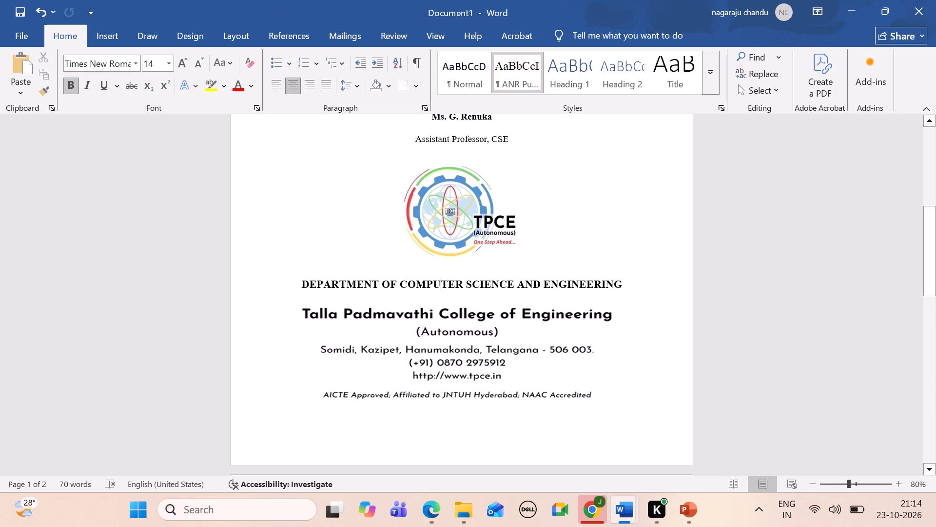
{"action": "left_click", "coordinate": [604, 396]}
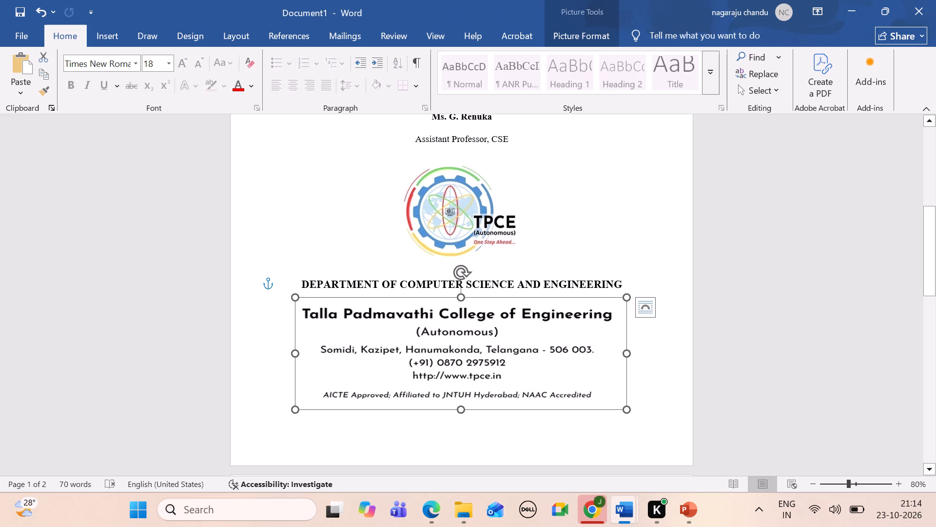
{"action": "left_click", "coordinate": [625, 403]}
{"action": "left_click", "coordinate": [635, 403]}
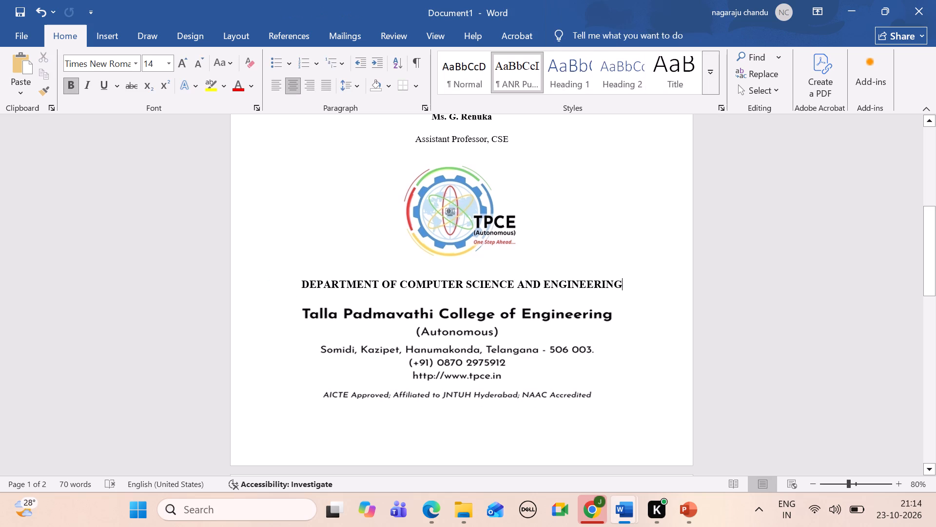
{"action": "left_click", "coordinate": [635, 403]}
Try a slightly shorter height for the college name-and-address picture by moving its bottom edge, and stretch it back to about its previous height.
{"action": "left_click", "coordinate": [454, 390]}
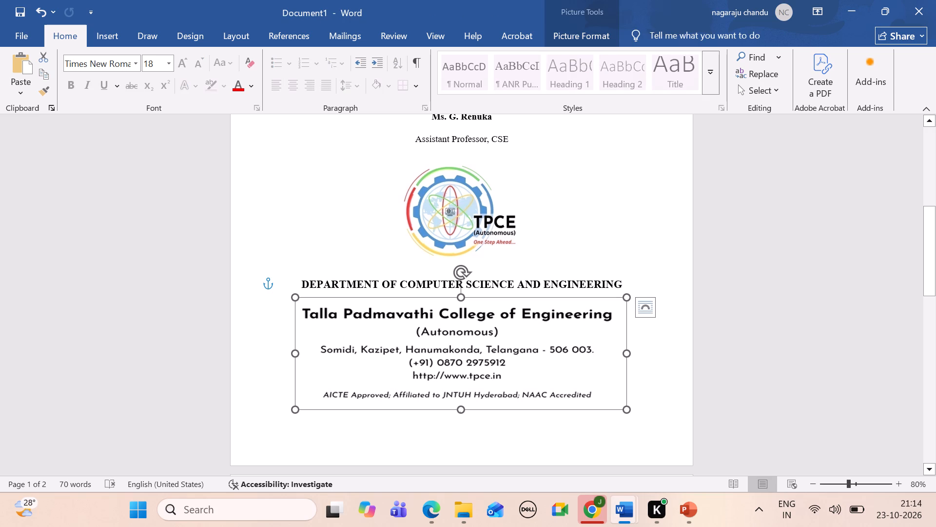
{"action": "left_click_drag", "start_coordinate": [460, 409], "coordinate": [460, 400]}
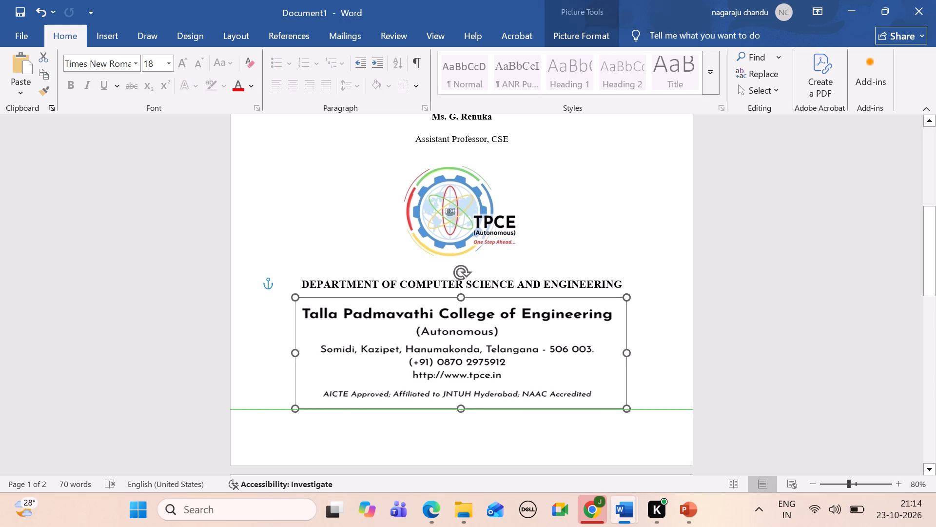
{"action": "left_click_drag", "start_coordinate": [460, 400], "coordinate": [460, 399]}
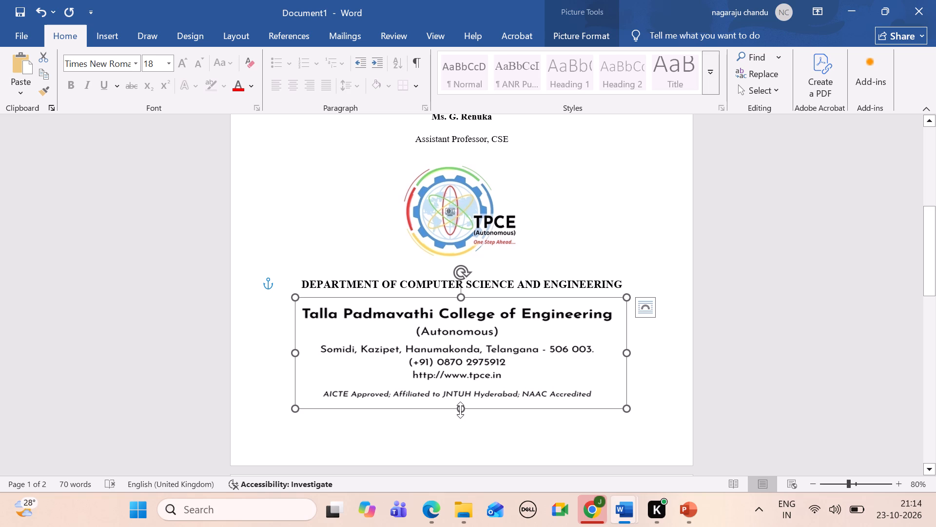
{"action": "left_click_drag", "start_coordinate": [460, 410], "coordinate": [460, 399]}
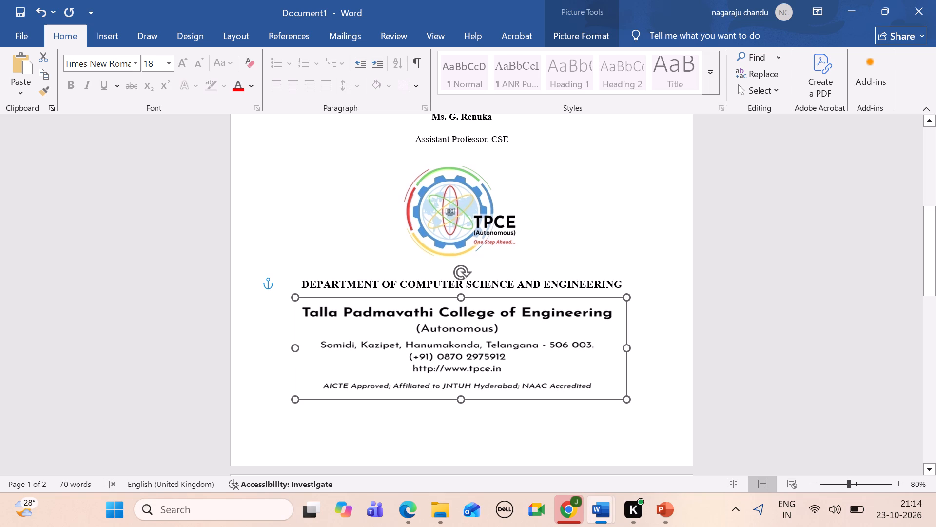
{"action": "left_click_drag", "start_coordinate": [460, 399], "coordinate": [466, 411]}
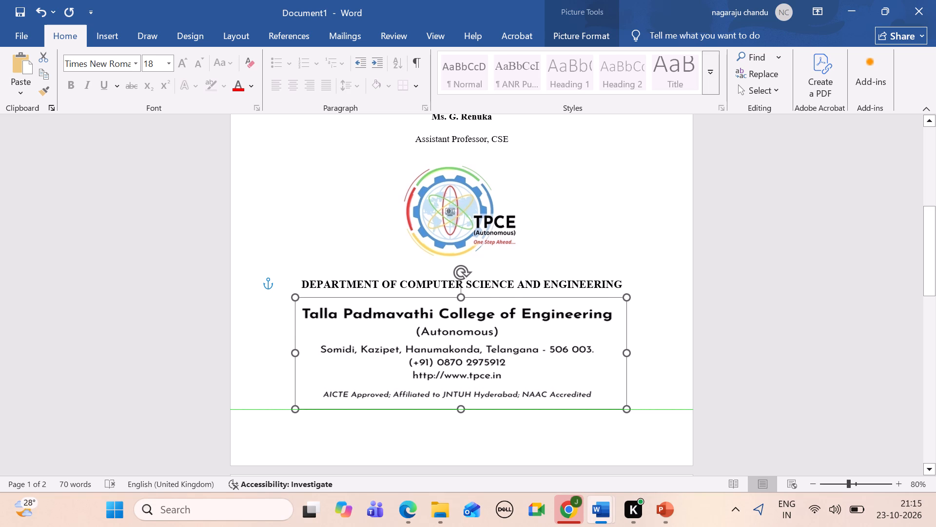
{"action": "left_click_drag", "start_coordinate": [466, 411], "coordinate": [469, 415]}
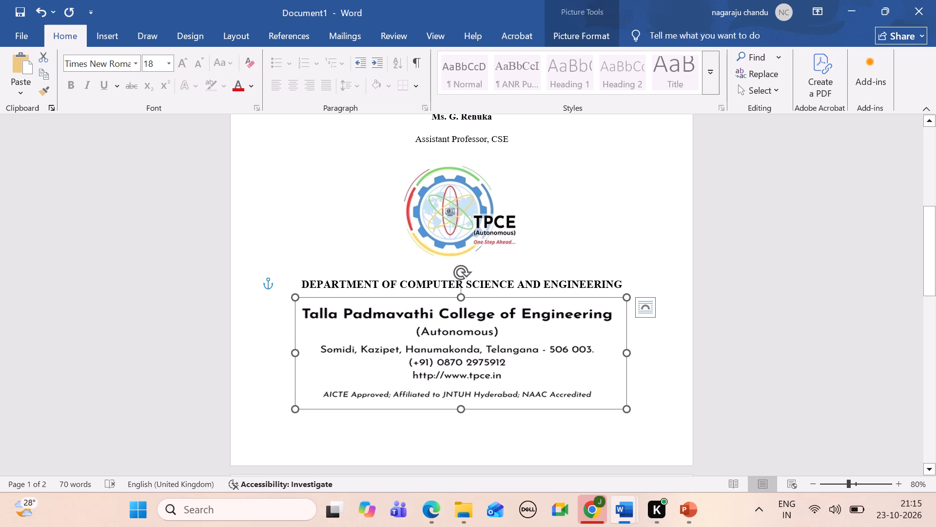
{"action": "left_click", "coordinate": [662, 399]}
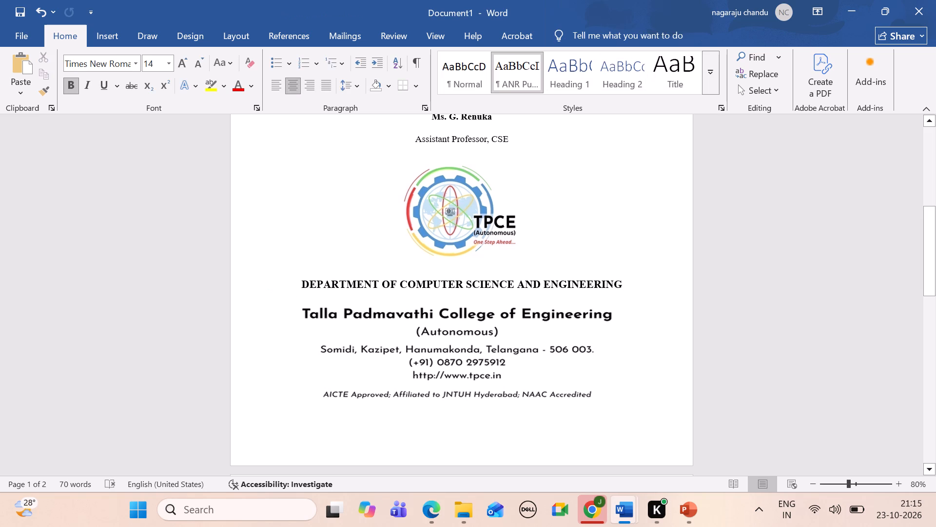
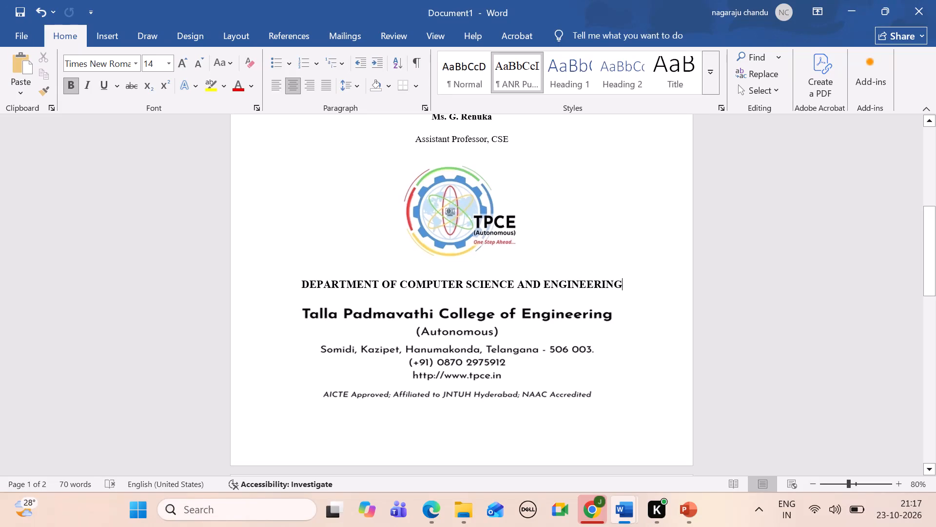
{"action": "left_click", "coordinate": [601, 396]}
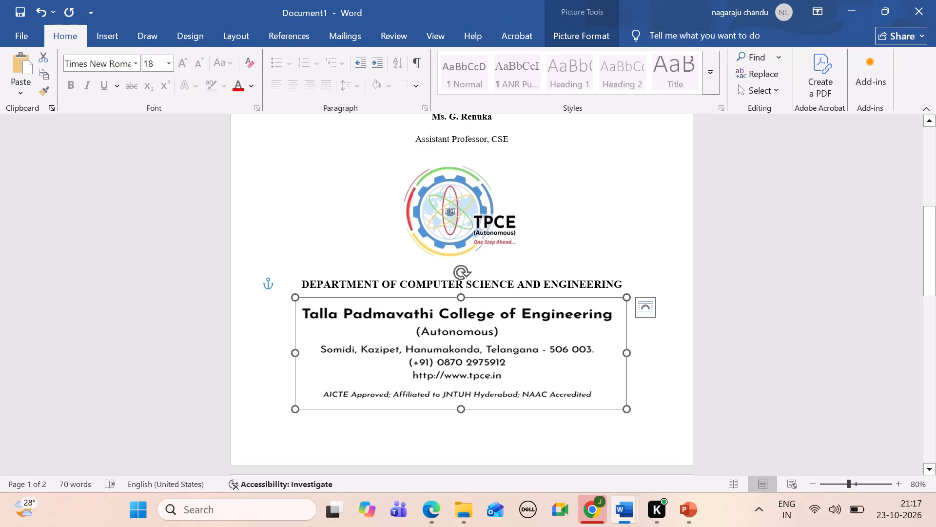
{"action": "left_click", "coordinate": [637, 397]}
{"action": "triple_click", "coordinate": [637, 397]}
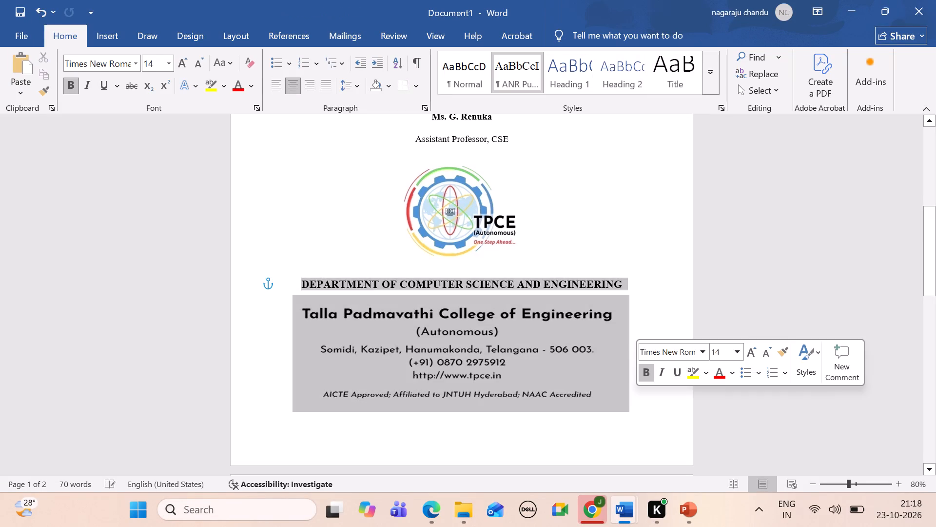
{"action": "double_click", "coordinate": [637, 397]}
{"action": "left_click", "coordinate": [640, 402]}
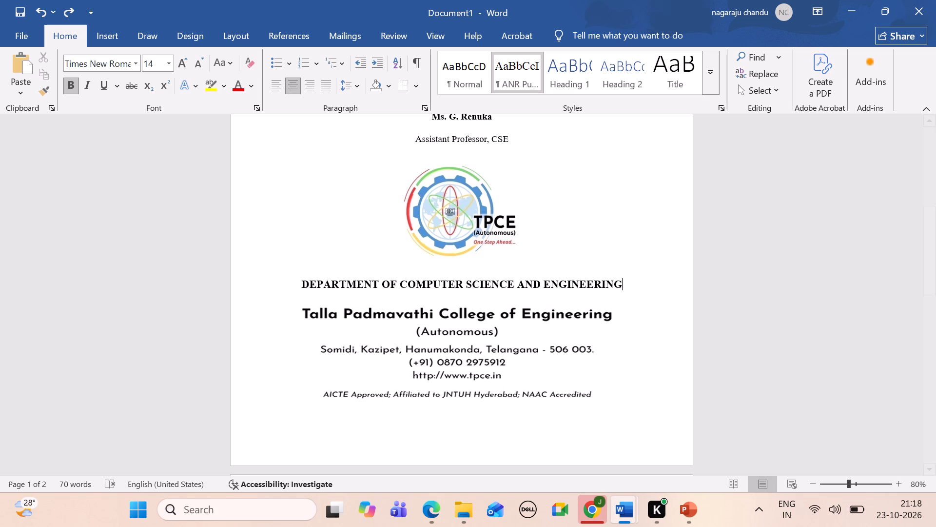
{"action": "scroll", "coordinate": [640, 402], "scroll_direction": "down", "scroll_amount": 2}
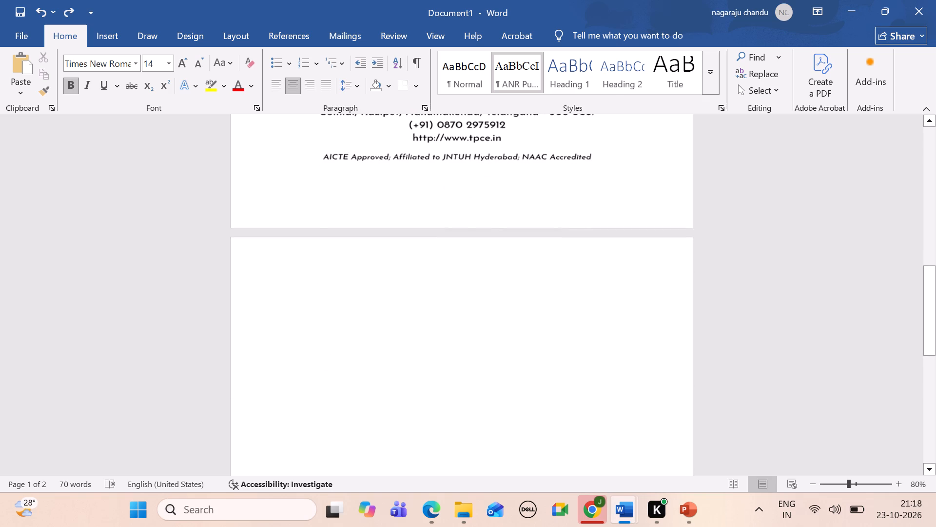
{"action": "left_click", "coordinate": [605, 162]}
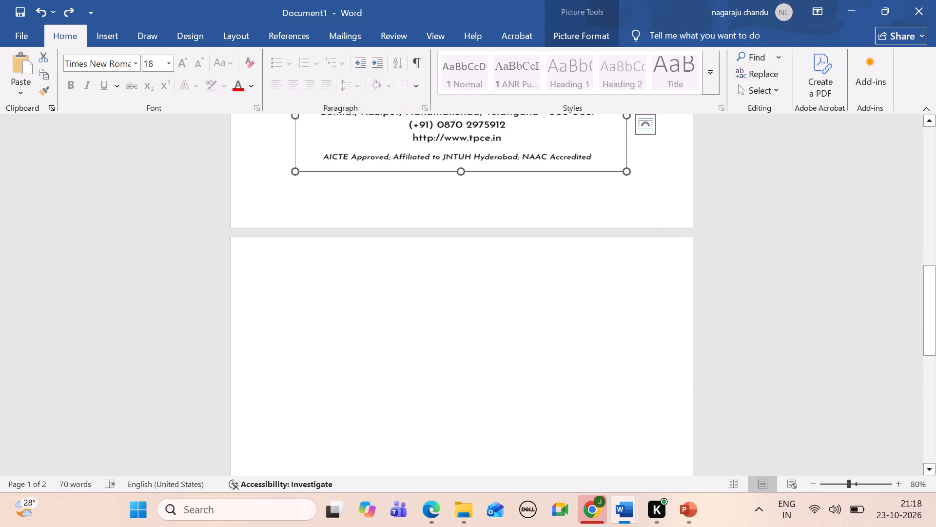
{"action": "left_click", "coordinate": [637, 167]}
Copy the TPCE logo from the second page of "Batch - 07 Certificate" and paste it at the top of Document1's blank second page.
{"action": "scroll", "coordinate": [637, 167], "scroll_direction": "down", "scroll_amount": 1}
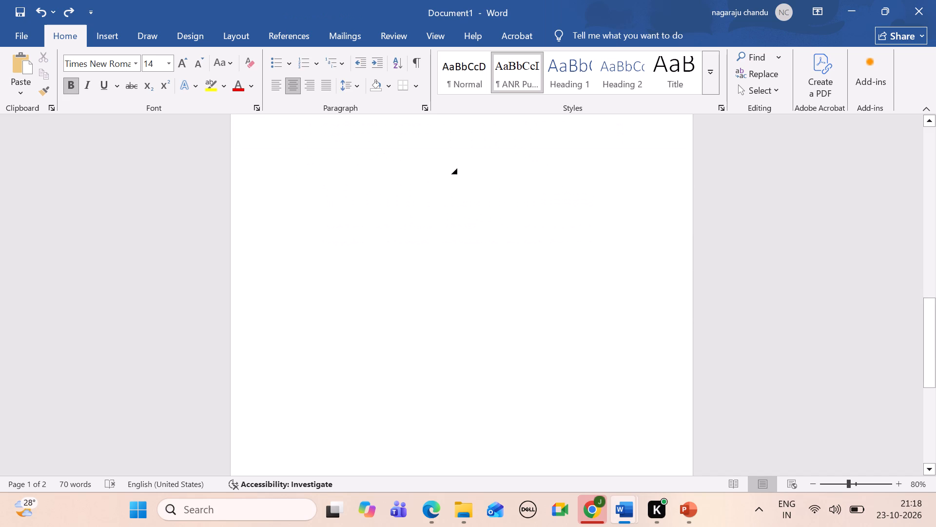
{"action": "scroll", "coordinate": [637, 167], "scroll_direction": "up", "scroll_amount": 1}
{"action": "left_click", "coordinate": [457, 214]}
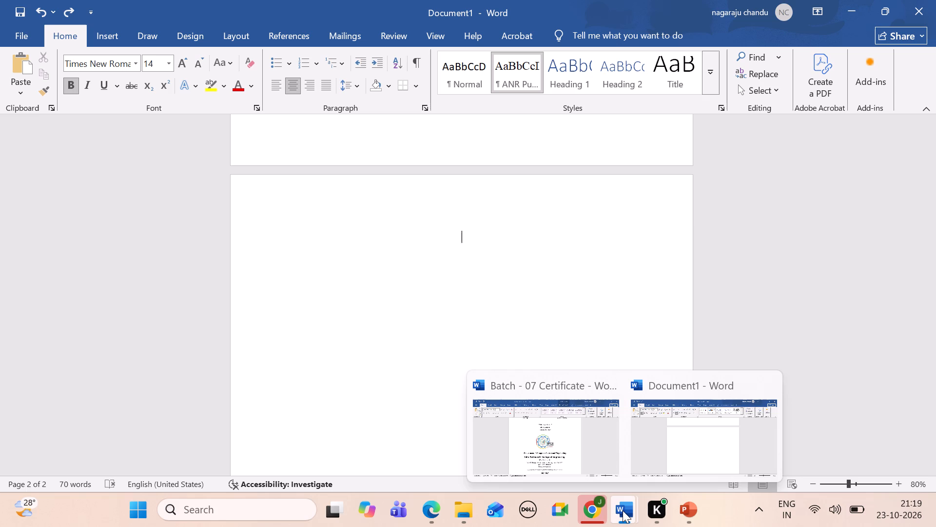
{"action": "left_click", "coordinate": [587, 451]}
{"action": "scroll", "coordinate": [587, 451], "scroll_direction": "down", "scroll_amount": 2}
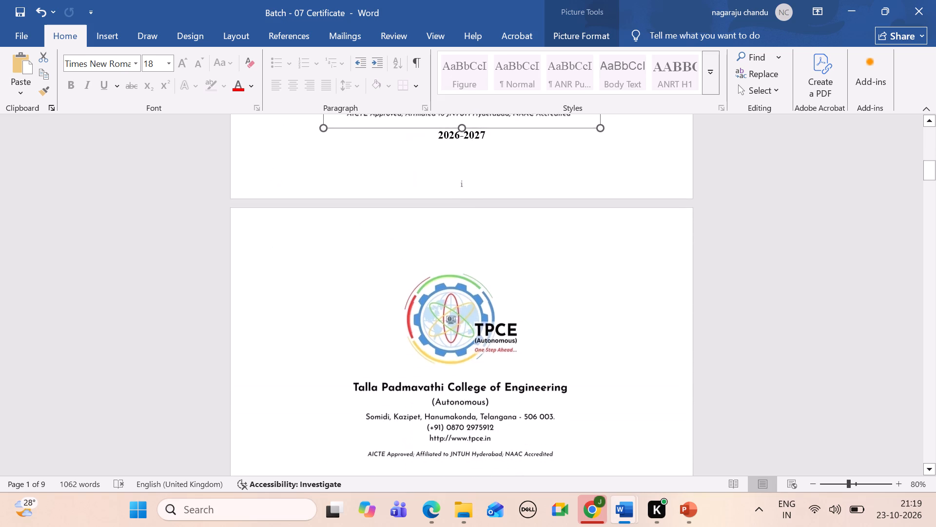
{"action": "scroll", "coordinate": [587, 451], "scroll_direction": "down", "scroll_amount": 1}
{"action": "left_click", "coordinate": [489, 324]}
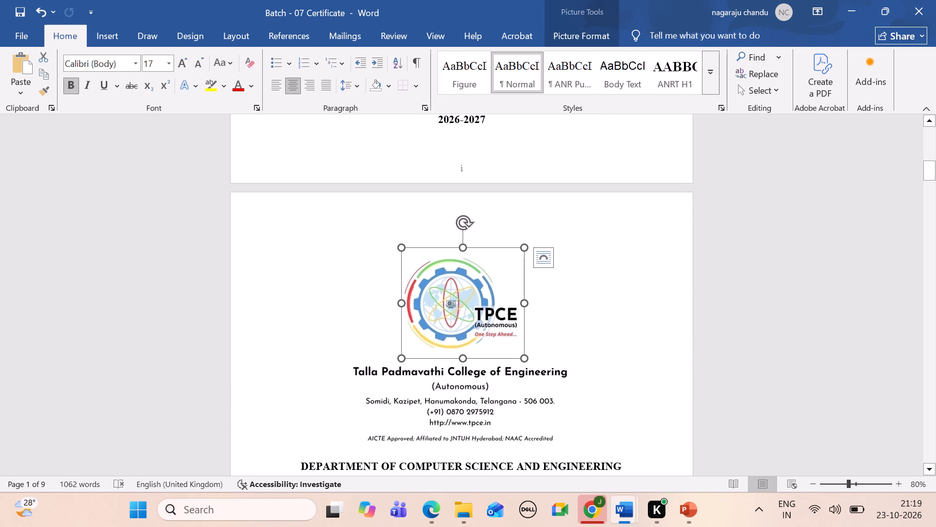
{"action": "key", "text": "ctrl+c"}
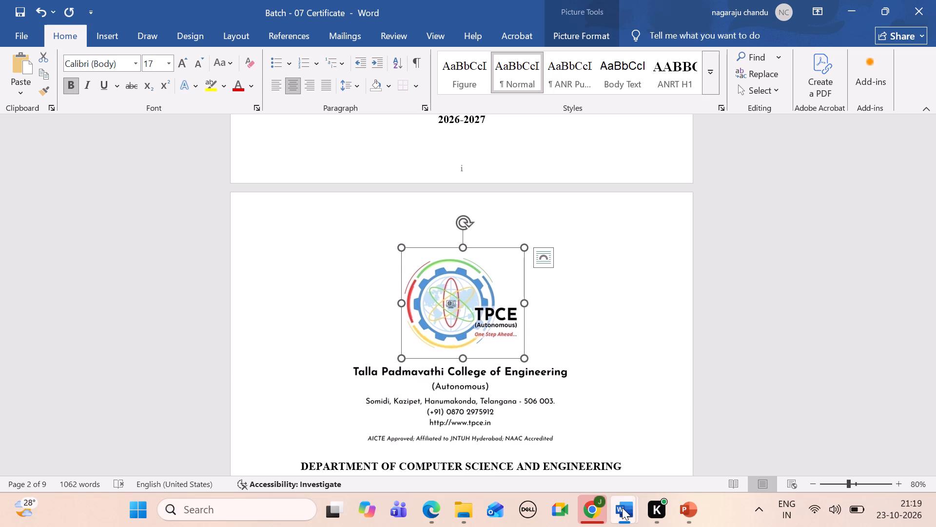
{"action": "left_click", "coordinate": [681, 431]}
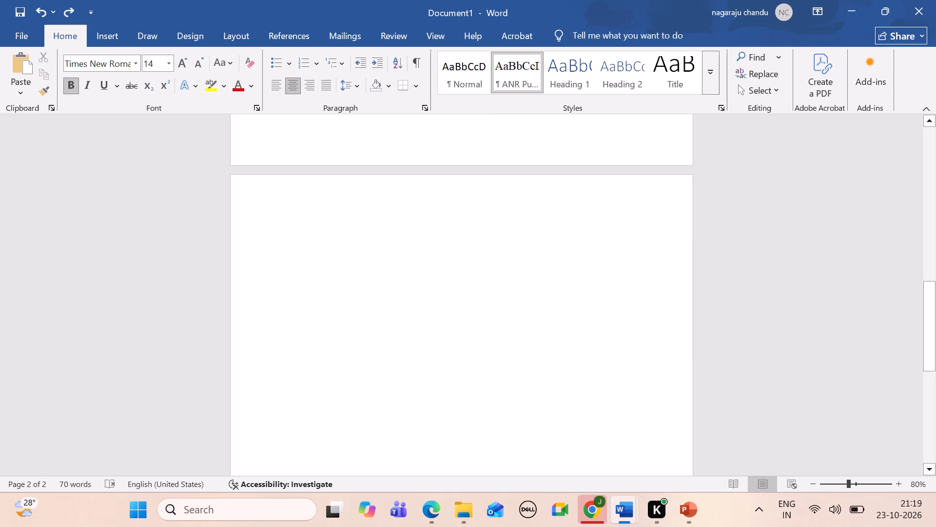
{"action": "key", "text": "ctrl+v"}
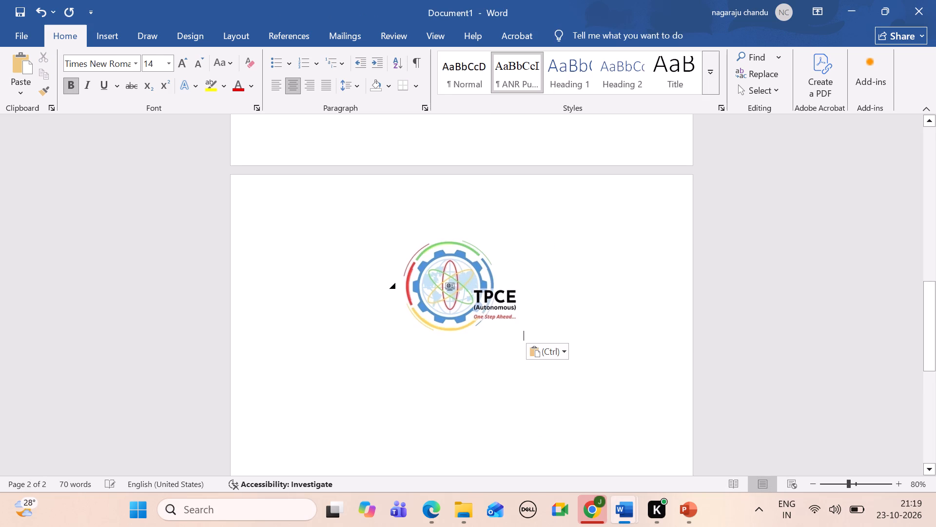
Shorten the logo on Document1's second page slightly by raising its bottom edge, keeping its width.
{"action": "left_click", "coordinate": [443, 264]}
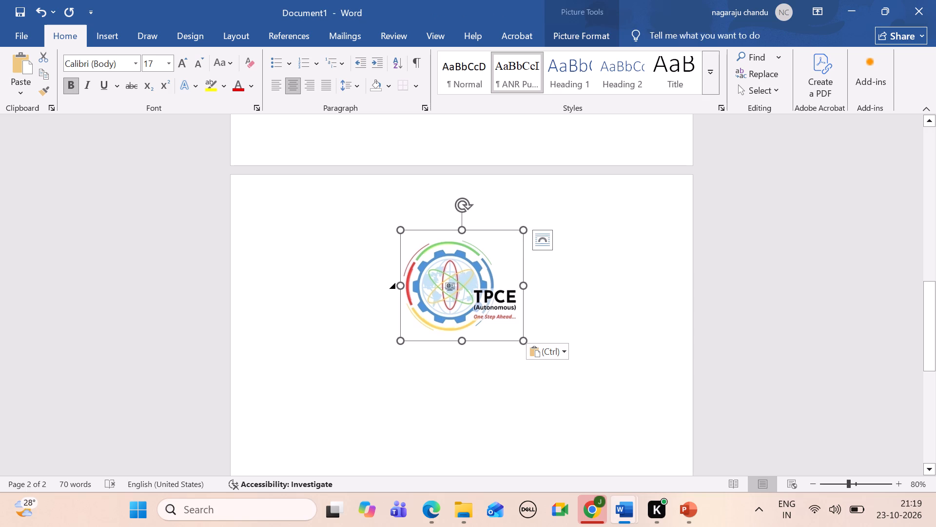
{"action": "left_click_drag", "start_coordinate": [462, 341], "coordinate": [468, 336]}
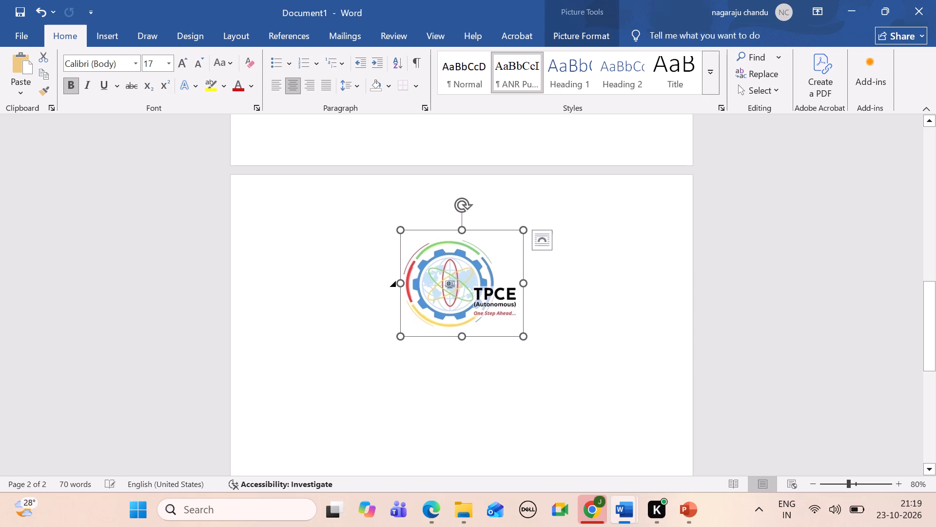
Add a line below the second-page logo and paste there the college name-and-address picture copied from page 2 of "Batch - 07 Certificate".
{"action": "left_click", "coordinate": [550, 327]}
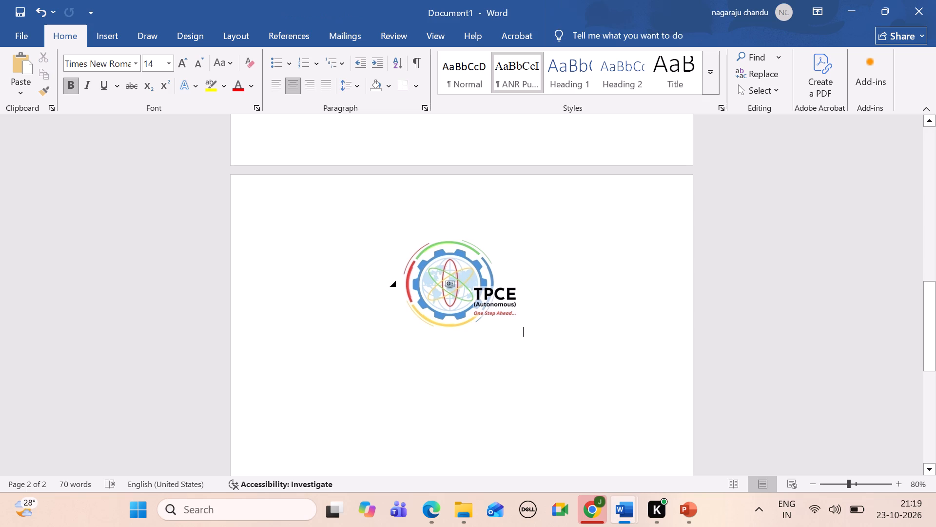
{"action": "key", "text": "Return"}
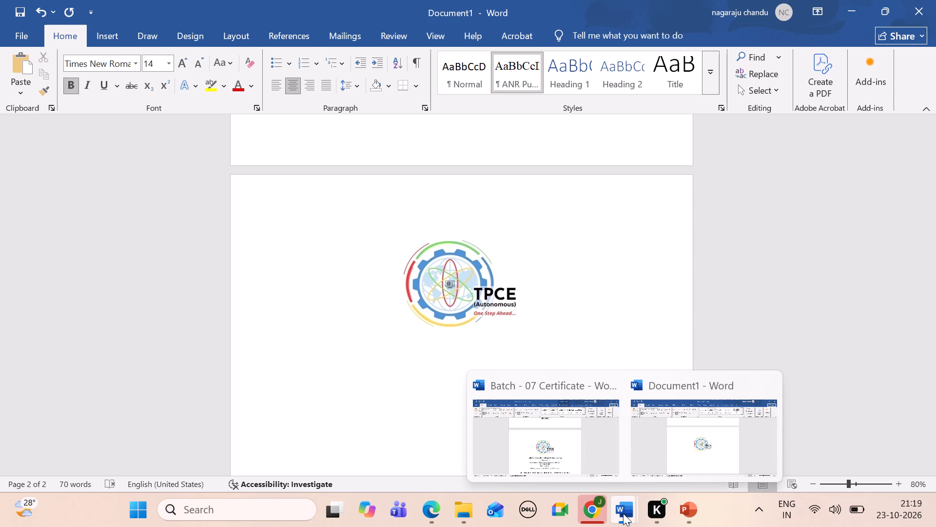
{"action": "left_click", "coordinate": [577, 455]}
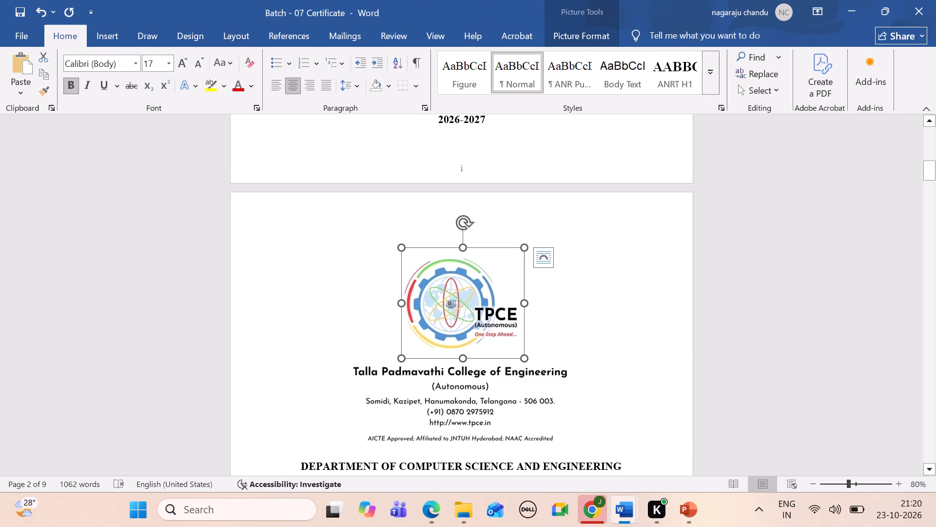
{"action": "left_click", "coordinate": [533, 424]}
{"action": "left_click", "coordinate": [533, 424]}
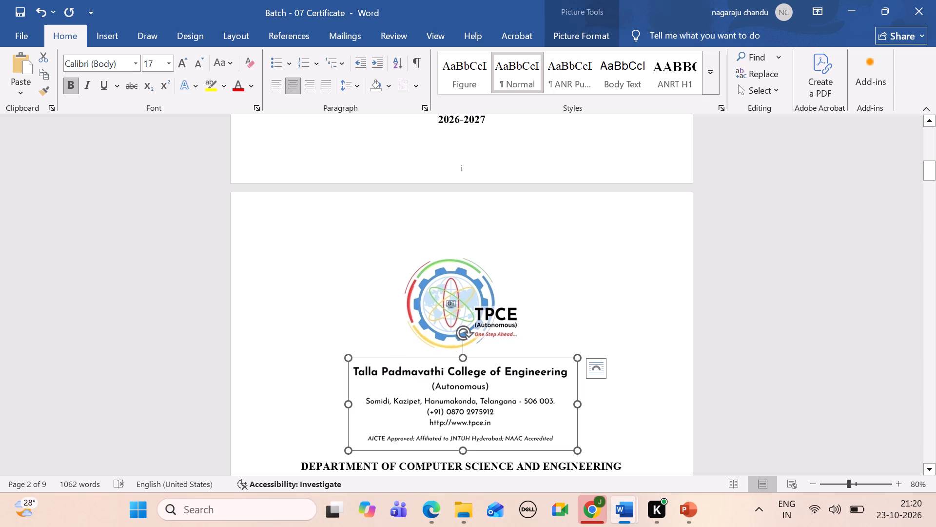
{"action": "key", "text": "ctrl+c"}
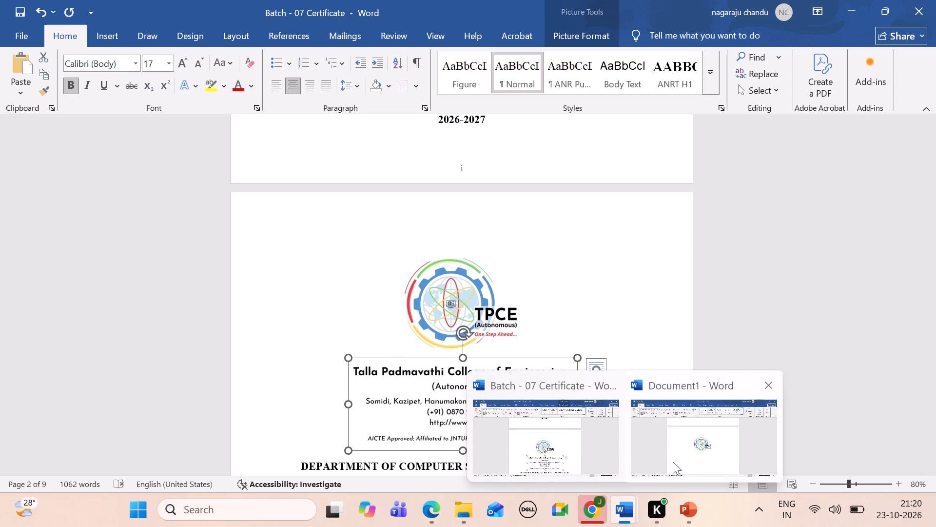
{"action": "left_click", "coordinate": [673, 462]}
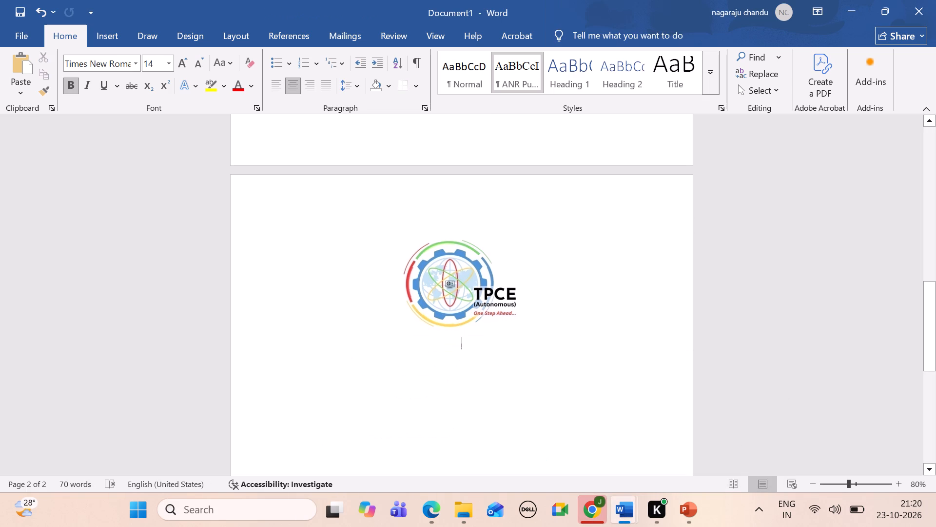
{"action": "key", "text": "ctrl+v"}
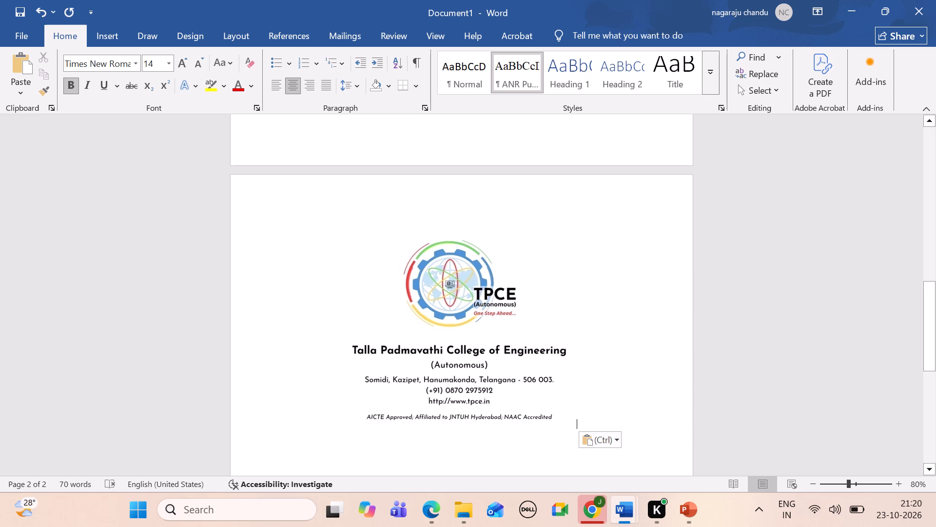
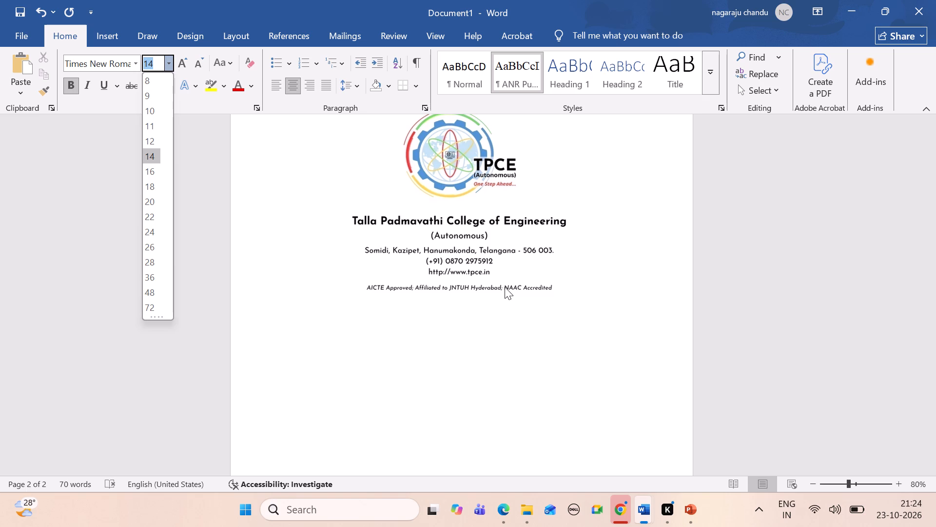
Enter the heading "DEPARTMENT OF COMPUTER SCIENCE AND ENGINEERING" below the college name-and-address picture on the second page.
{"action": "left_click", "coordinate": [565, 287]}
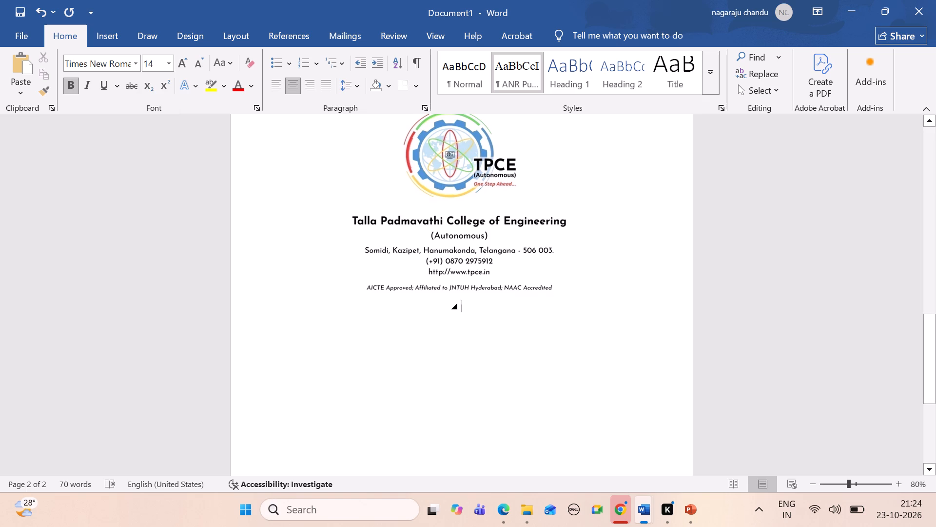
{"action": "type", "text": "DEPARTMENT"}
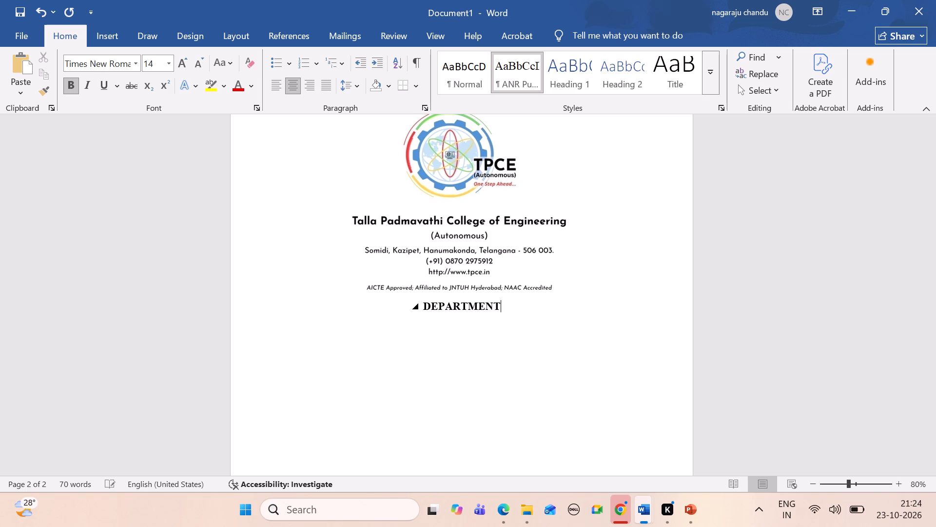
{"action": "key", "text": "space"}
{"action": "type", "text": "O"}
{"action": "type", "text": "F"}
{"action": "key", "text": "space"}
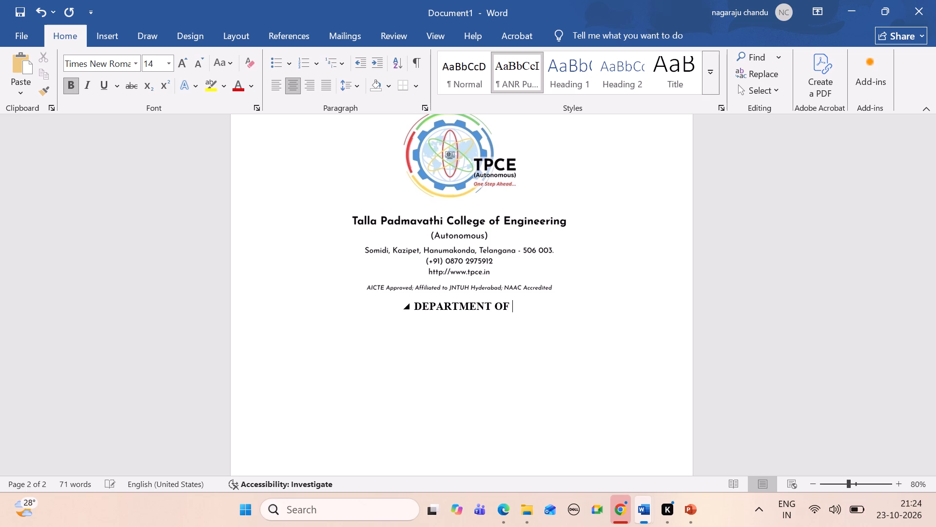
{"action": "type", "text": "COMPUTER"}
{"action": "key", "text": "space"}
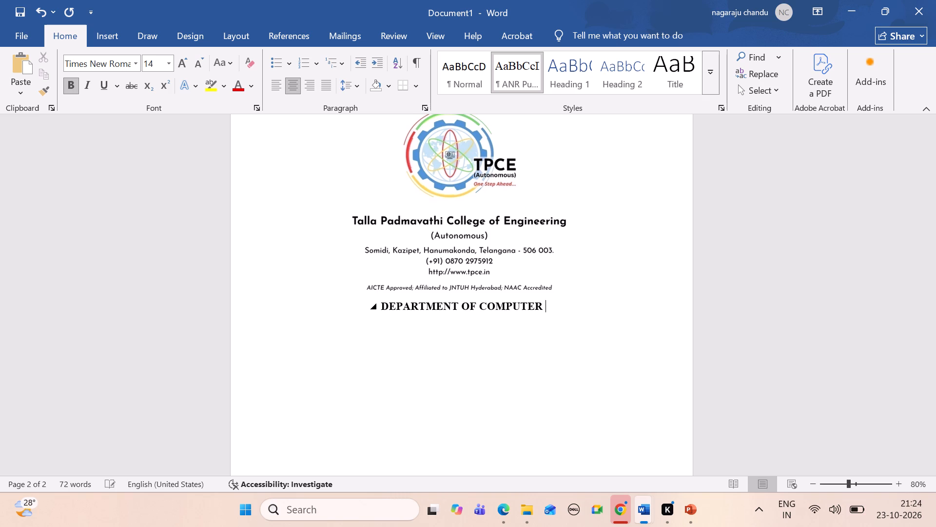
{"action": "type", "text": "SCIENCE"}
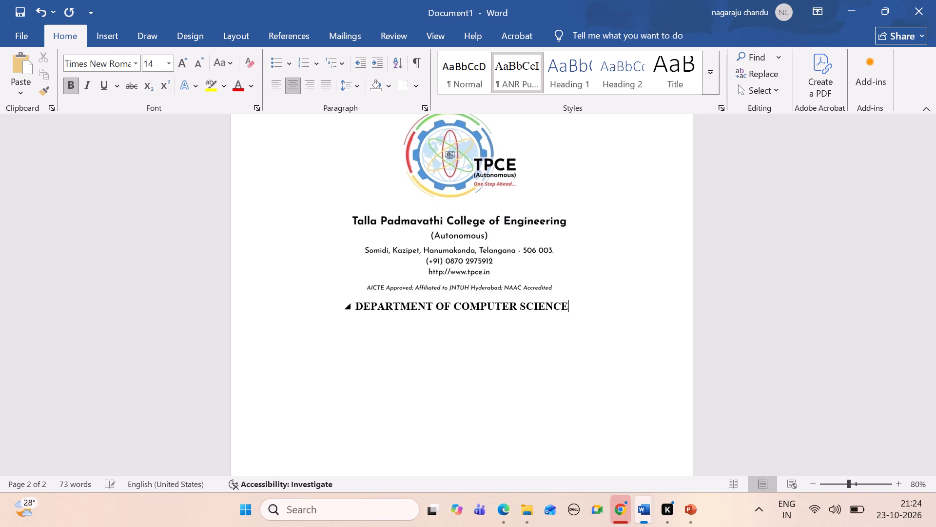
{"action": "key", "text": "space"}
{"action": "type", "text": "AND"}
{"action": "key", "text": "space"}
{"action": "type", "text": "ENGIN"}
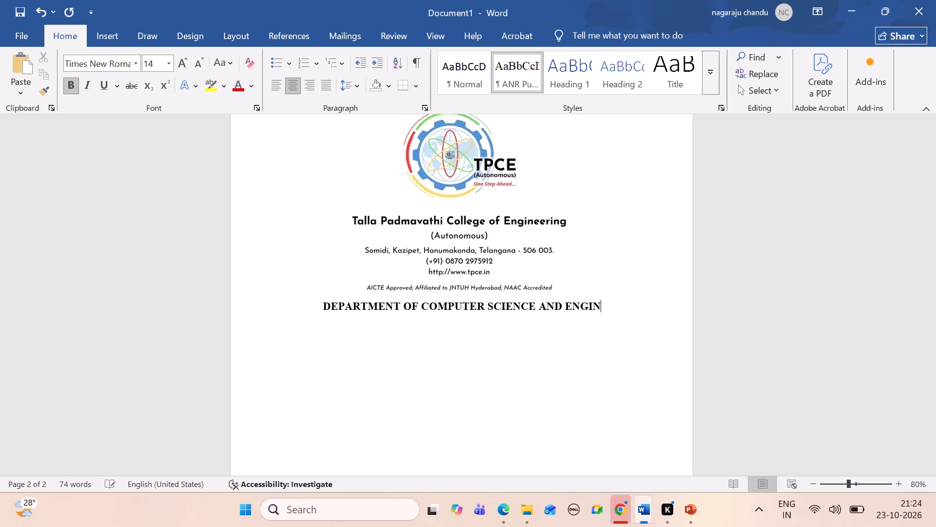
{"action": "key", "text": "e"}
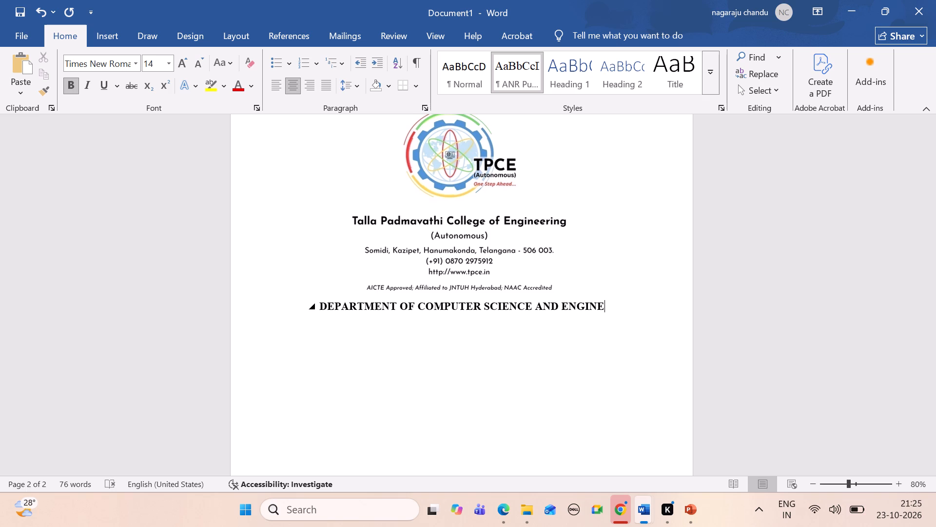
{"action": "type", "text": "ERING"}
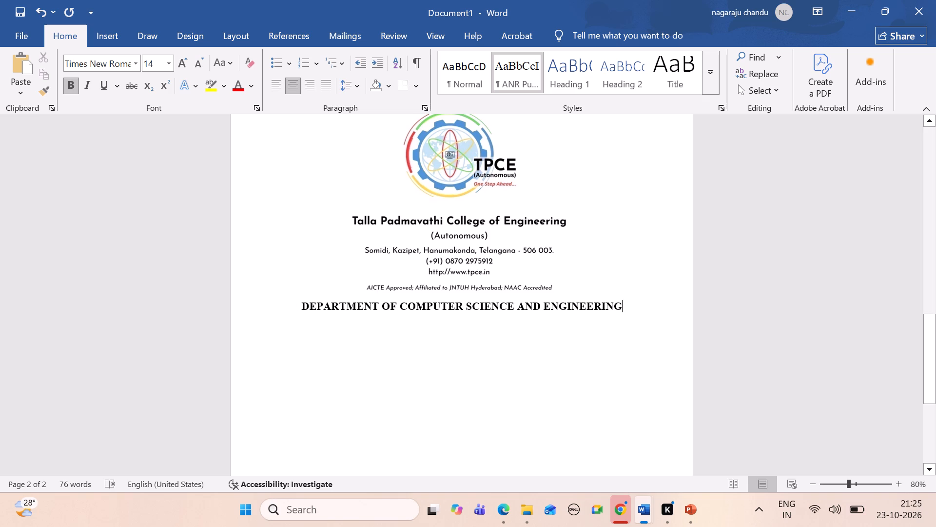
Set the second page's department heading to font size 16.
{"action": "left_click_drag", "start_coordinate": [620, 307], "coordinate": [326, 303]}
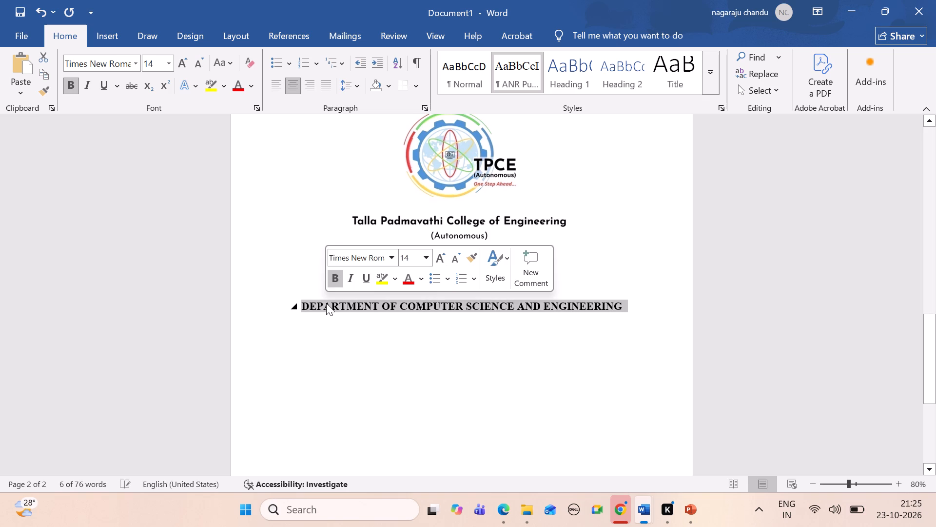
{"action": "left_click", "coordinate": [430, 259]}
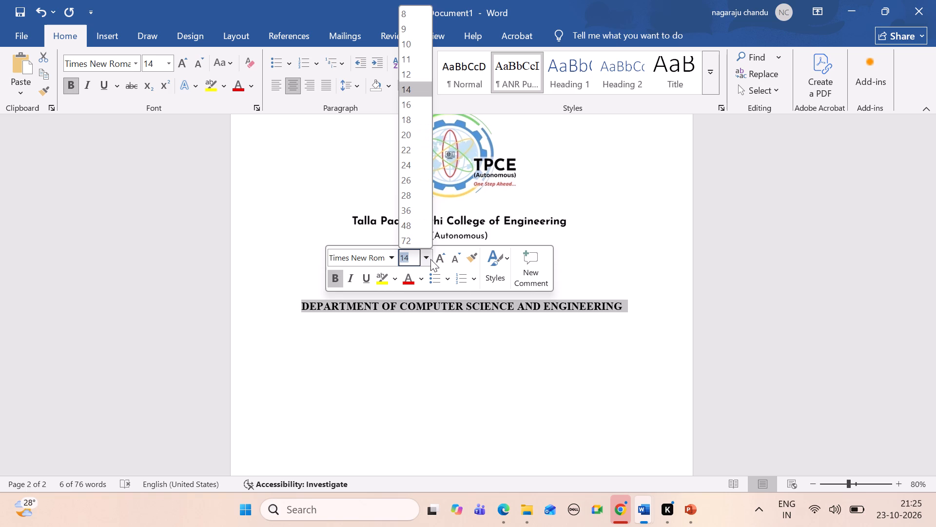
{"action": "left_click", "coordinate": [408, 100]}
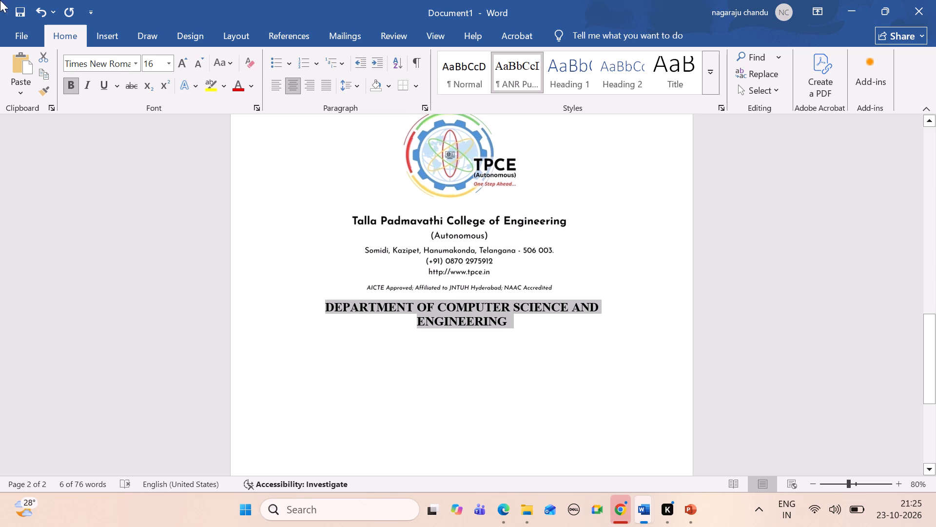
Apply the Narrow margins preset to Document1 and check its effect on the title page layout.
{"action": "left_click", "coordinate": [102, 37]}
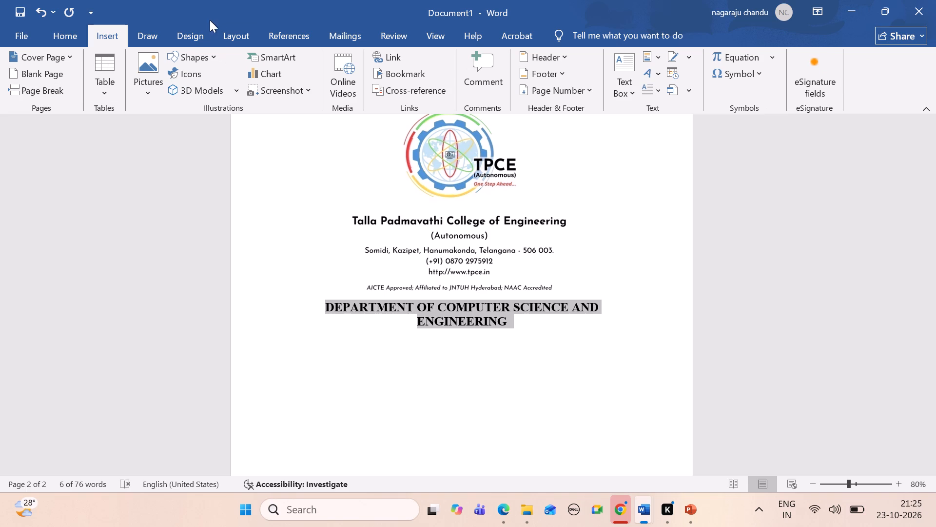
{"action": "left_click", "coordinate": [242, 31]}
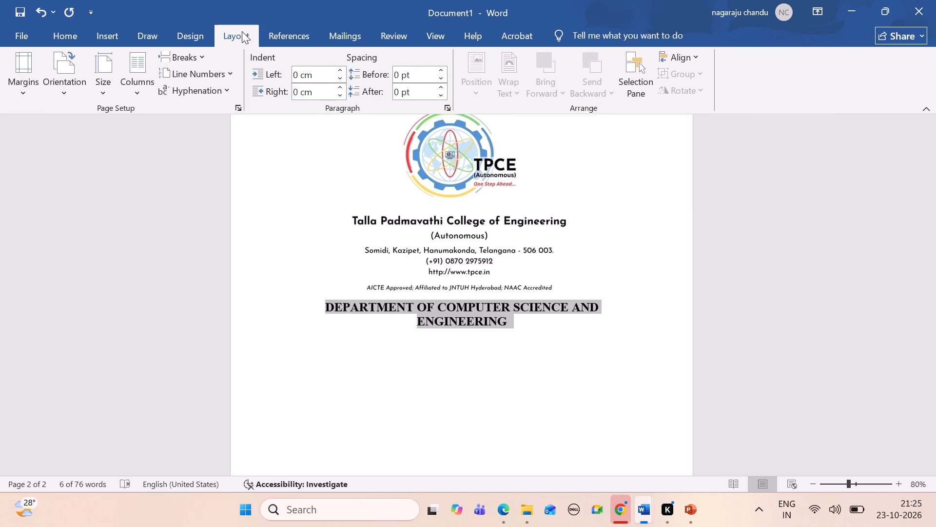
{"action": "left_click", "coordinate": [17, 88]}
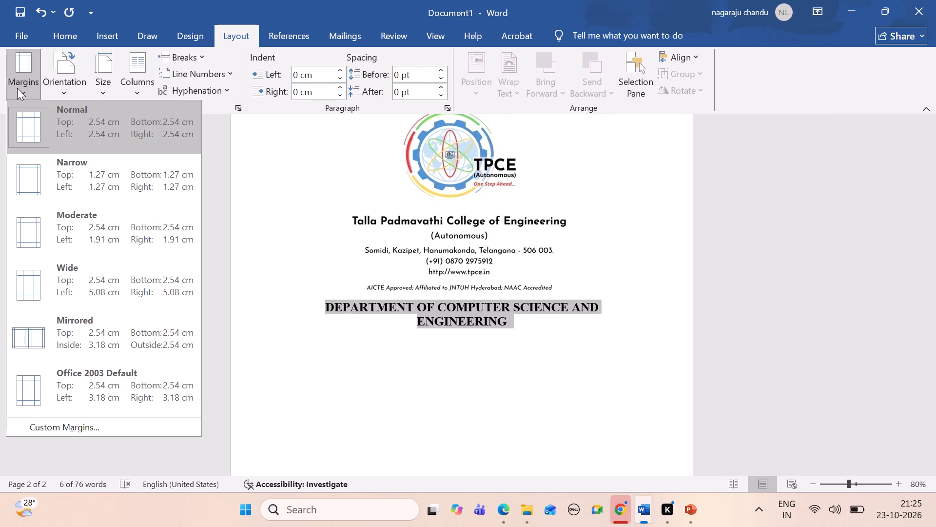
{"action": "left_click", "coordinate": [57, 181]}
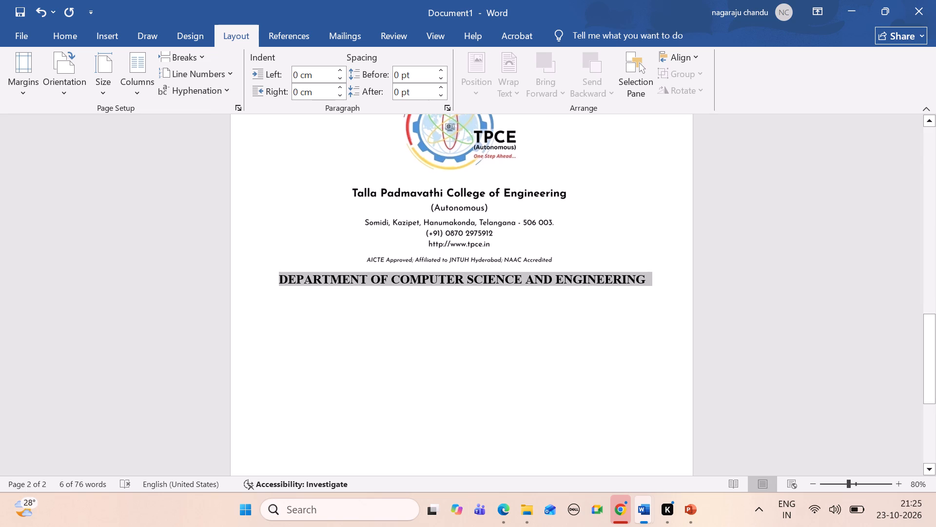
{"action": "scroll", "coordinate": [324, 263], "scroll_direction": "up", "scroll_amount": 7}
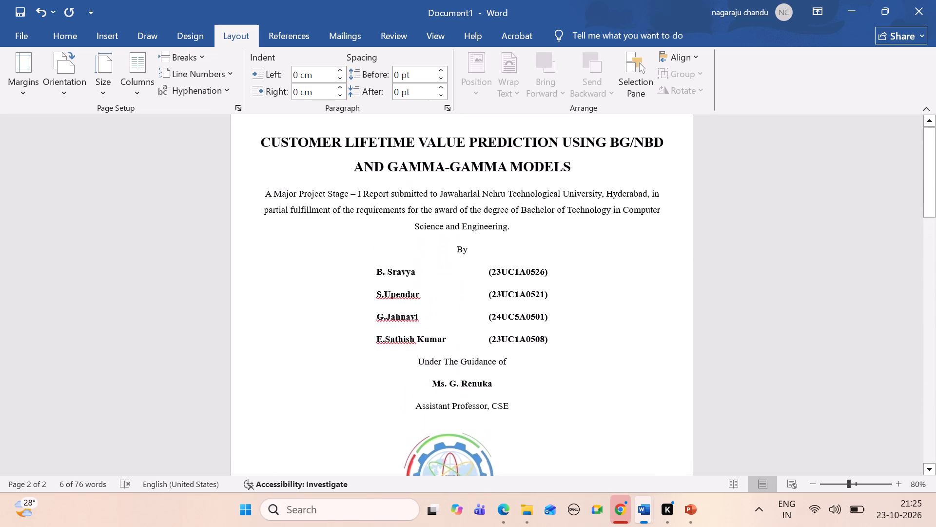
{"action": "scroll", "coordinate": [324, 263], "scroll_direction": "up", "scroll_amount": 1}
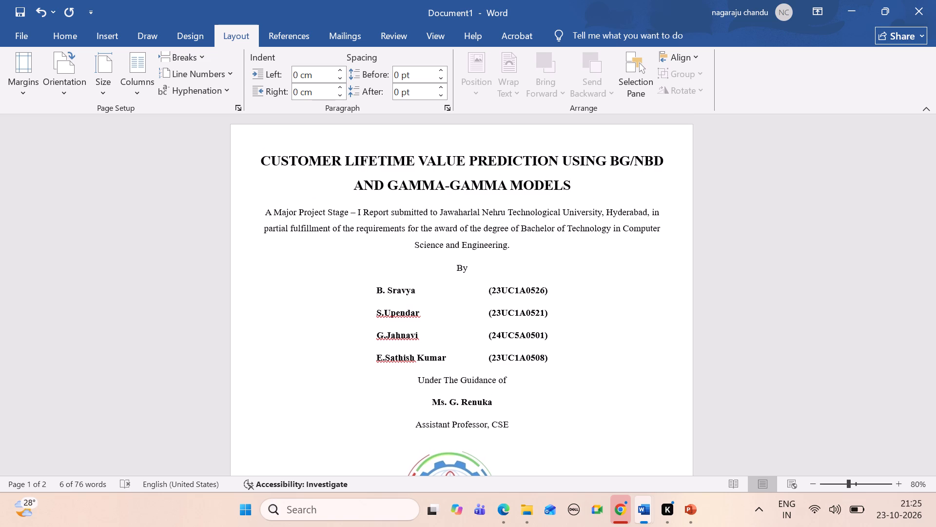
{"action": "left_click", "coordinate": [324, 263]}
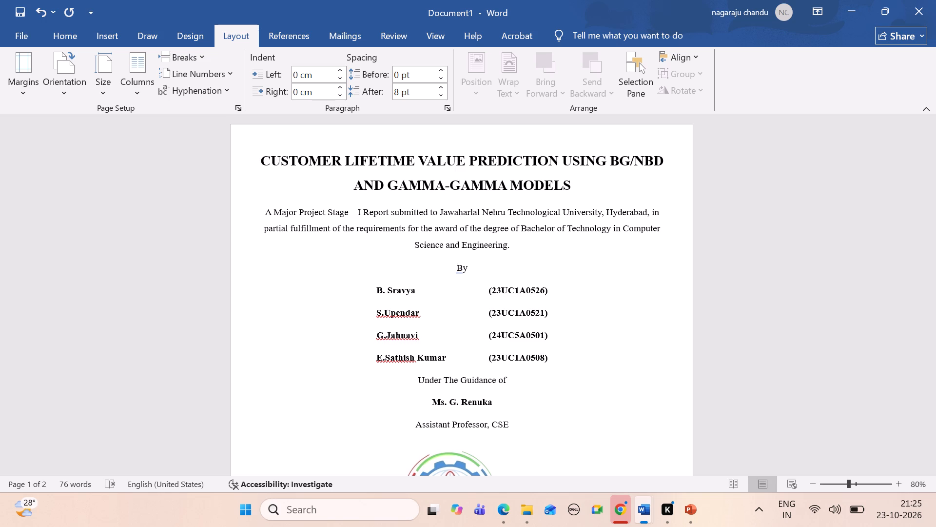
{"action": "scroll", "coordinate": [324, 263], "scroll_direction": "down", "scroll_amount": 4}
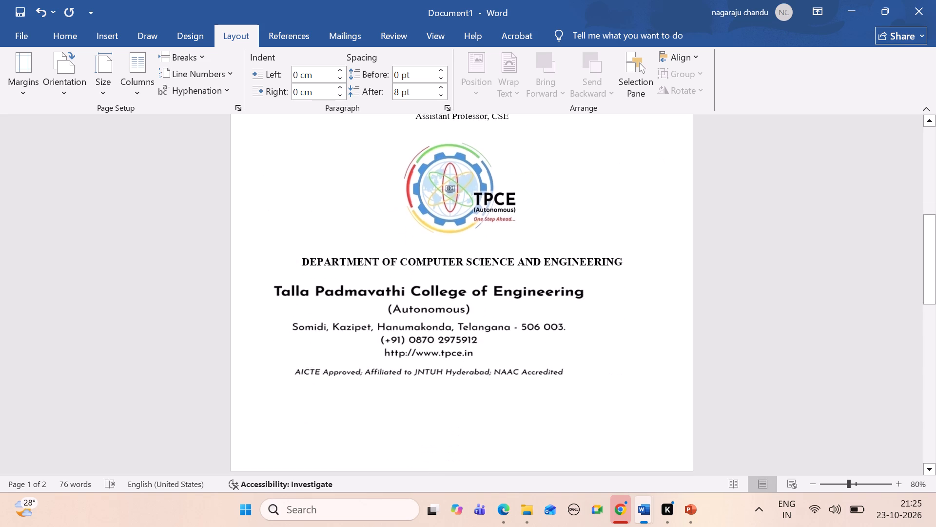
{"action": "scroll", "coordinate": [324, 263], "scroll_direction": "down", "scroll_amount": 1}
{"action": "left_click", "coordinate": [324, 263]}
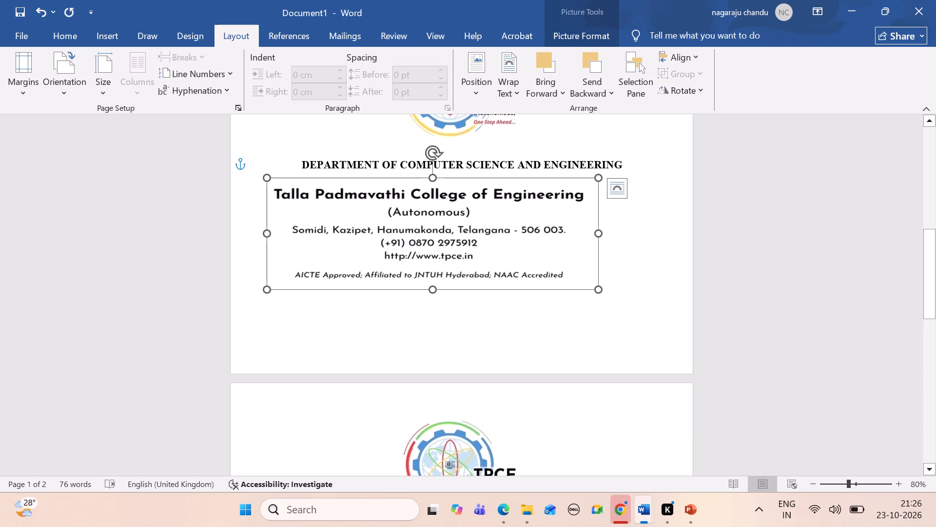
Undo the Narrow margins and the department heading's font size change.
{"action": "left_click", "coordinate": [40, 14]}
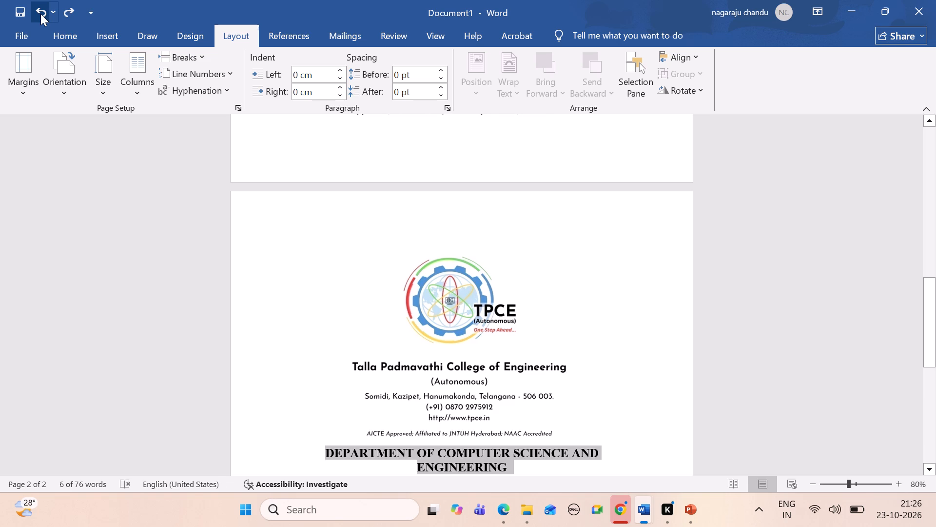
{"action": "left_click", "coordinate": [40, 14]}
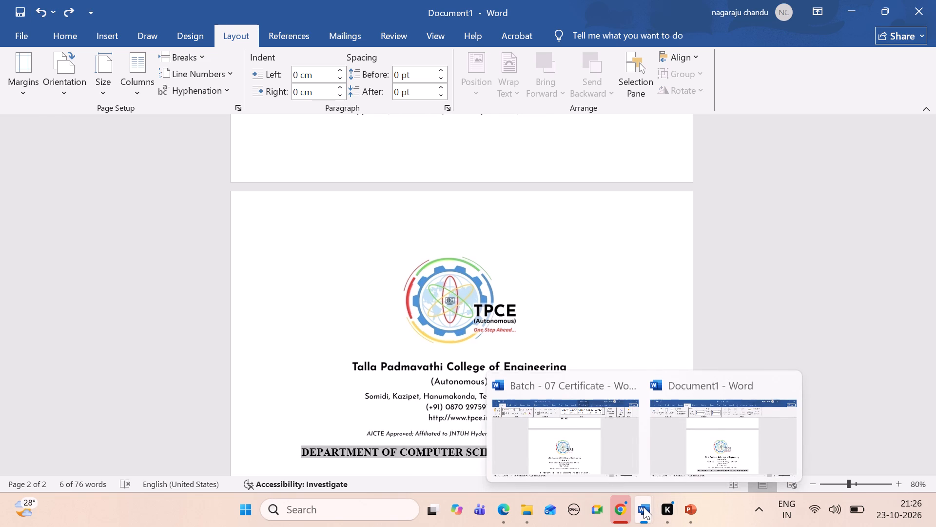
Check the department heading and the divider beneath it on page 2 of "Batch - 07 Certificate", then return to Document1.
{"action": "left_click", "coordinate": [595, 459]}
{"action": "scroll", "coordinate": [644, 373], "scroll_direction": "down", "scroll_amount": 1}
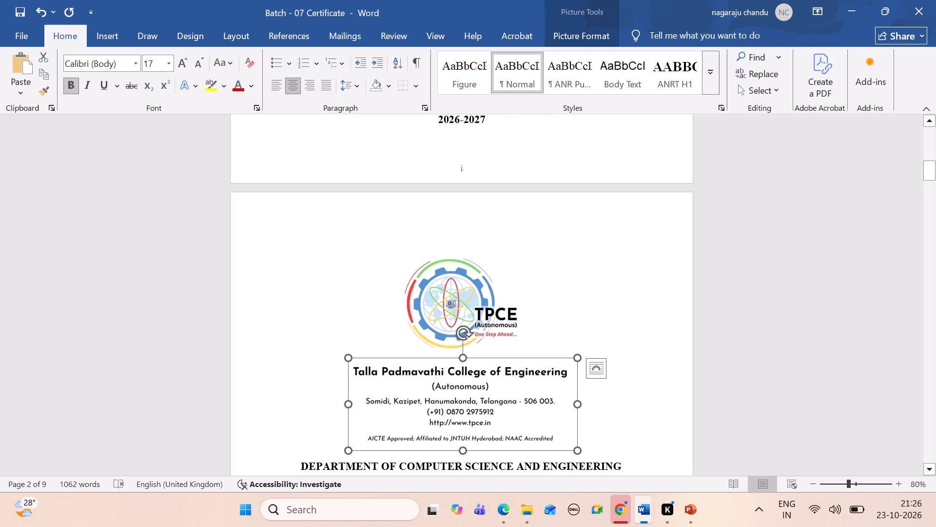
{"action": "scroll", "coordinate": [644, 373], "scroll_direction": "down", "scroll_amount": 1}
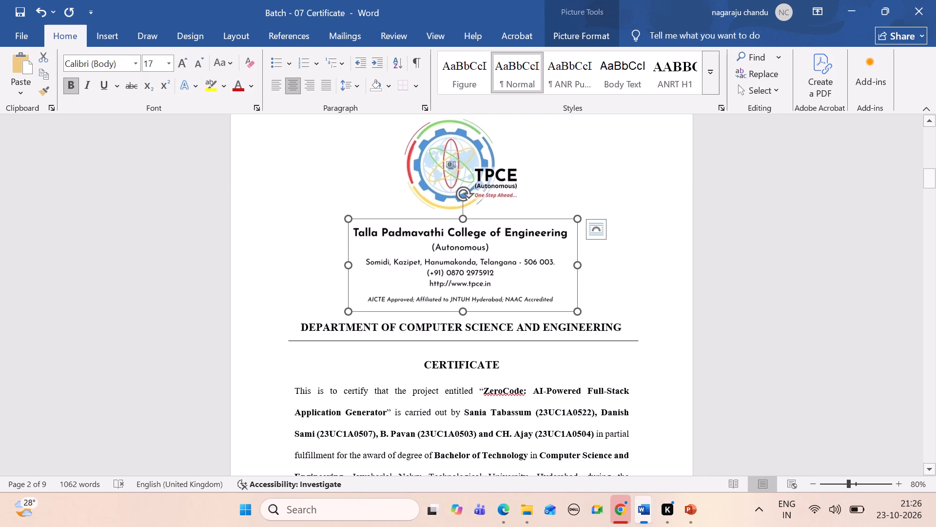
{"action": "left_click", "coordinate": [628, 341]}
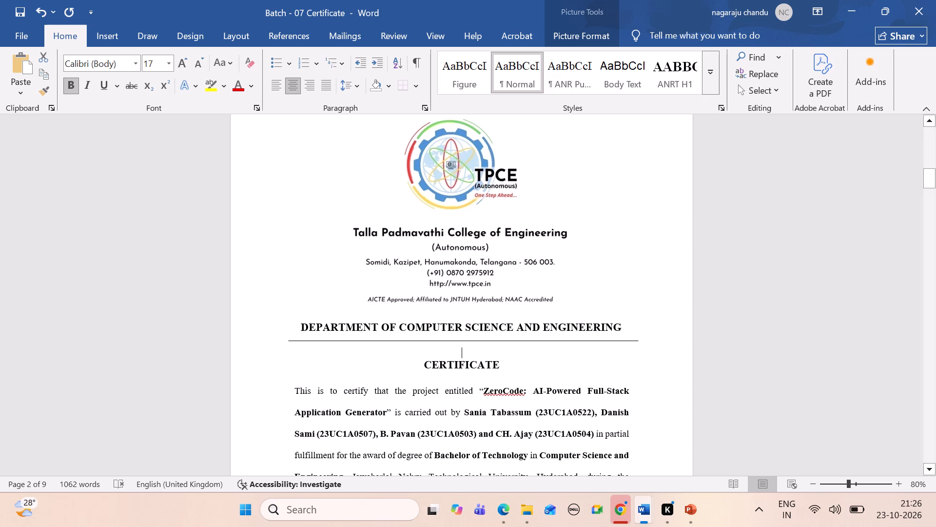
{"action": "left_click", "coordinate": [641, 513]}
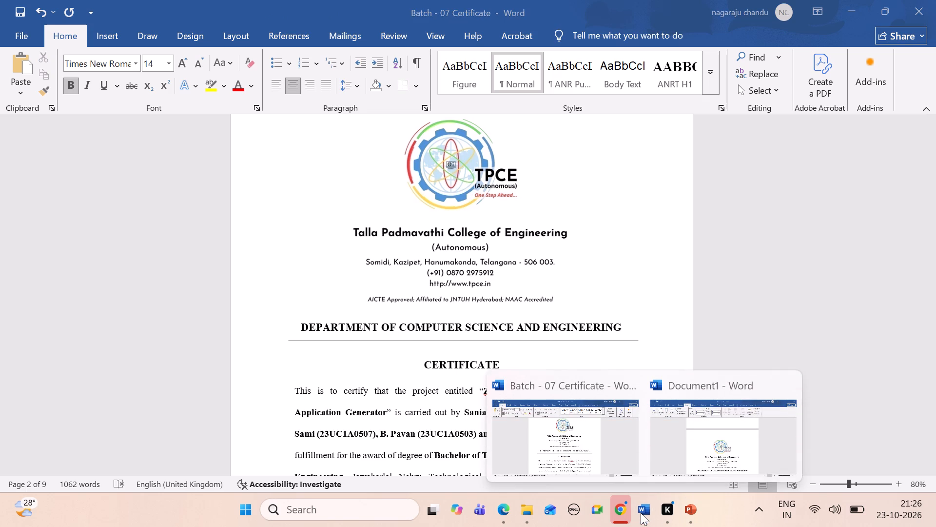
{"action": "left_click", "coordinate": [676, 458]}
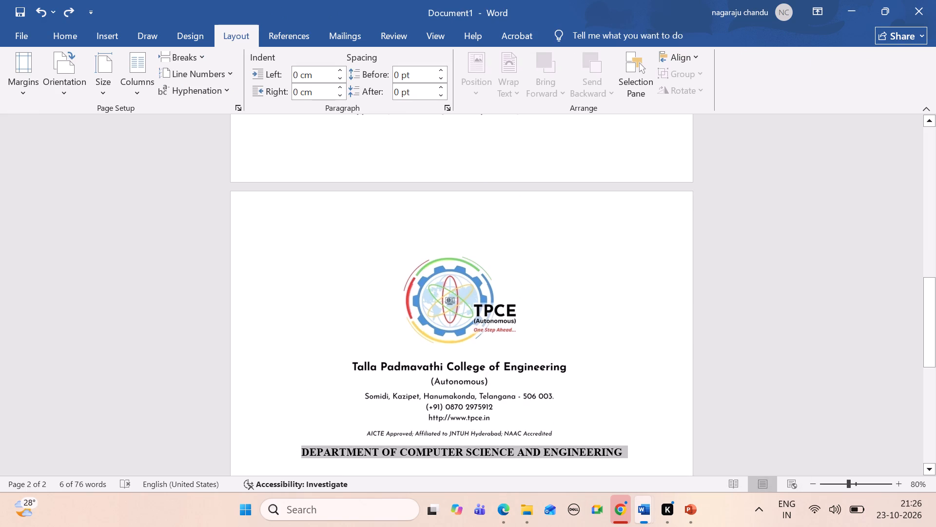
Draw a nearly horizontal straight line about 16 cm long just beneath the department heading on page 2.
{"action": "left_click", "coordinate": [677, 444]}
{"action": "scroll", "coordinate": [677, 444], "scroll_direction": "down", "scroll_amount": 1}
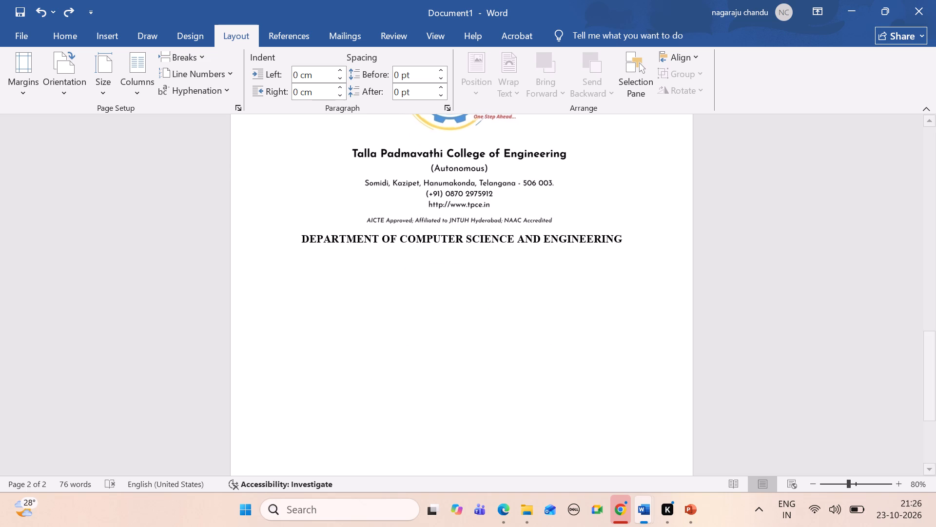
{"action": "left_click", "coordinate": [58, 36]}
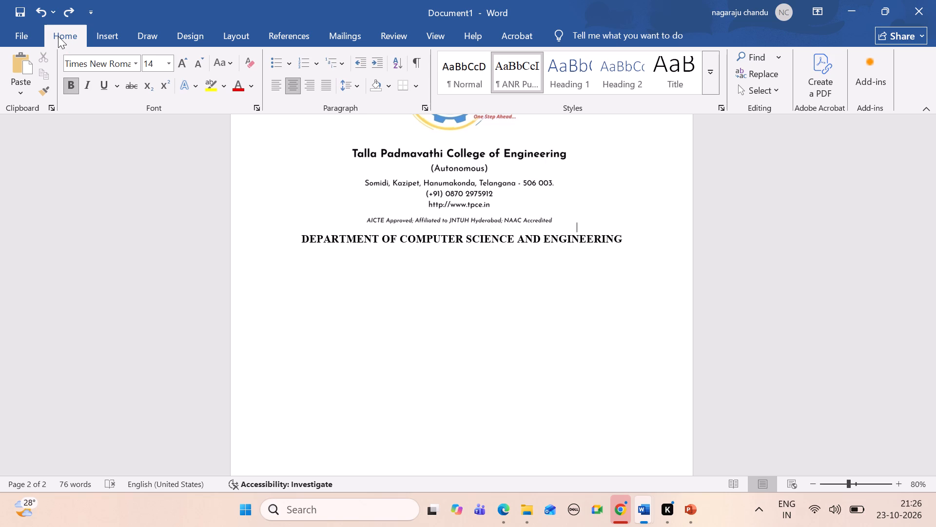
{"action": "left_click", "coordinate": [147, 32]}
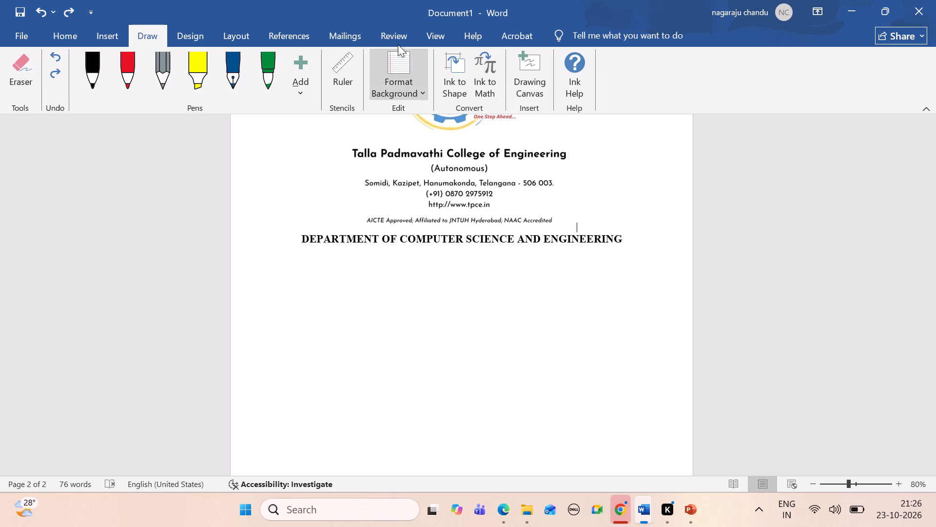
{"action": "left_click", "coordinate": [191, 35]}
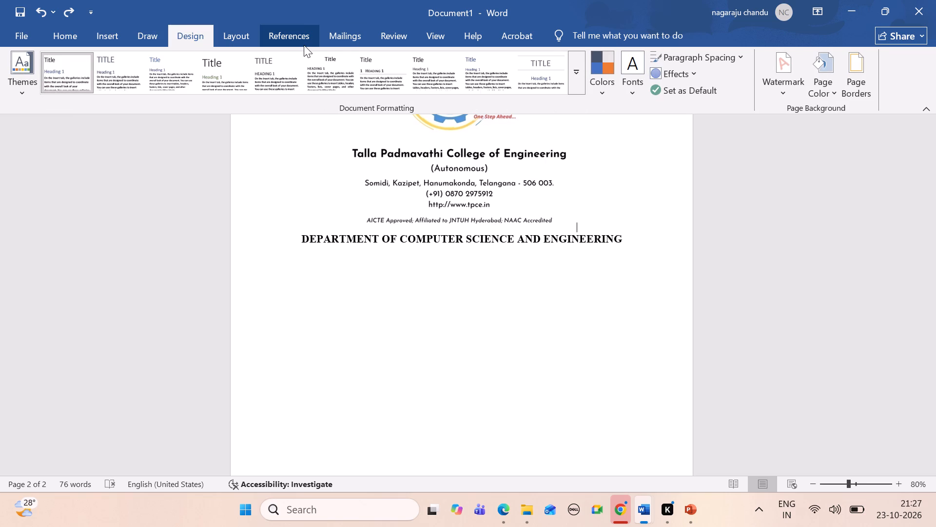
{"action": "left_click", "coordinate": [240, 27]}
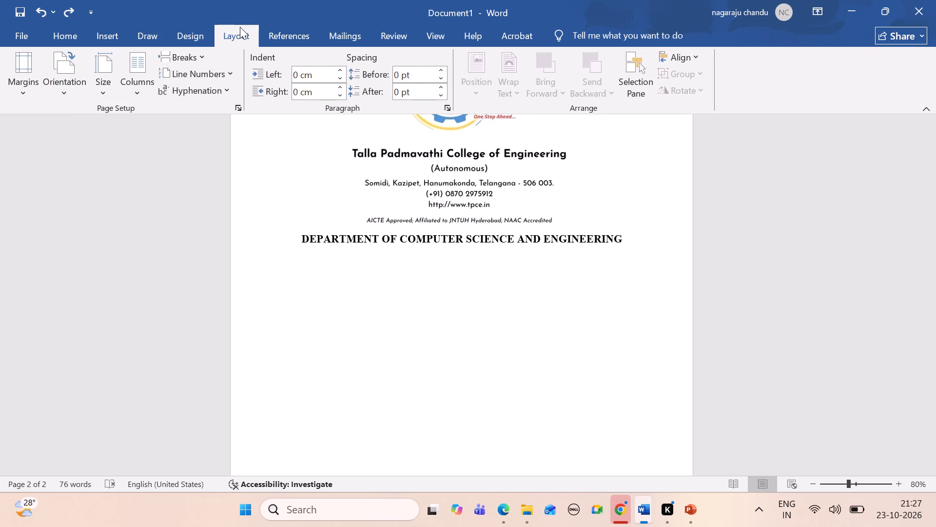
{"action": "left_click", "coordinate": [146, 41]}
{"action": "left_click", "coordinate": [121, 41]}
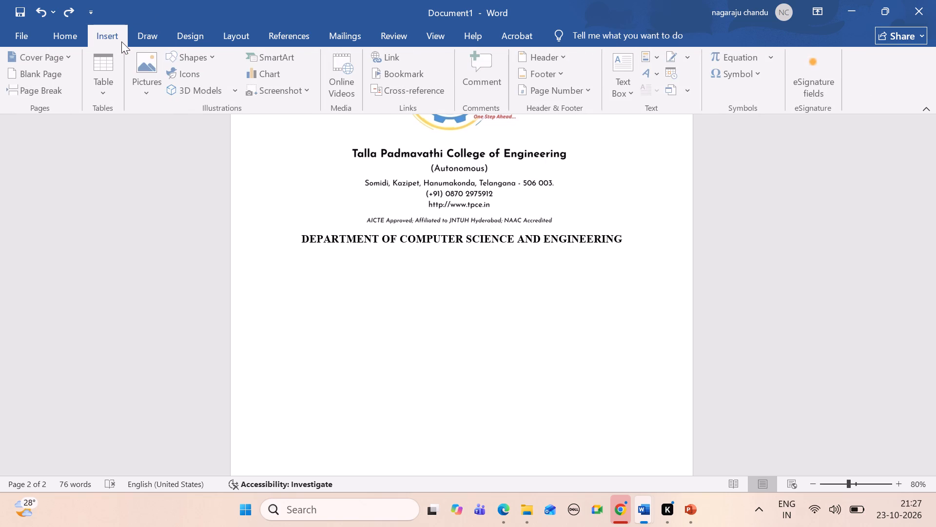
{"action": "left_click", "coordinate": [203, 53]}
{"action": "left_click", "coordinate": [192, 87]}
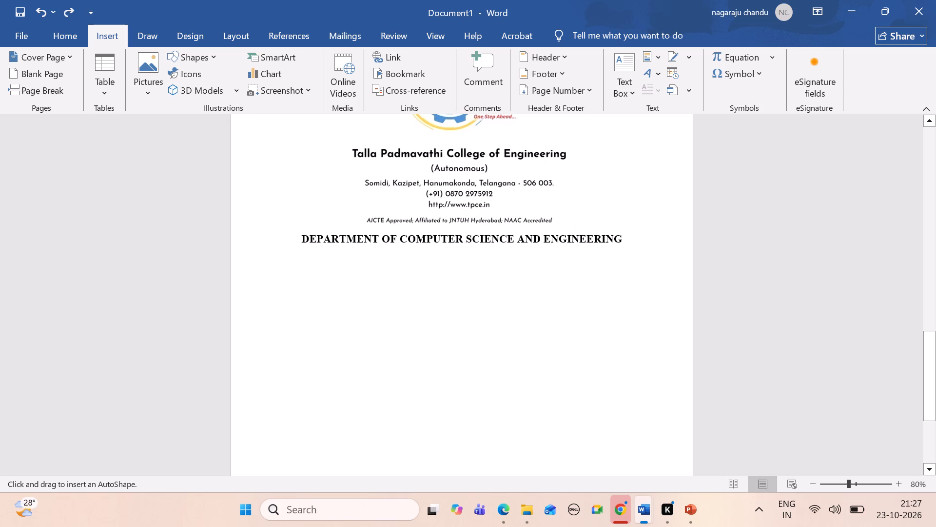
{"action": "left_click_drag", "start_coordinate": [283, 252], "coordinate": [326, 252]}
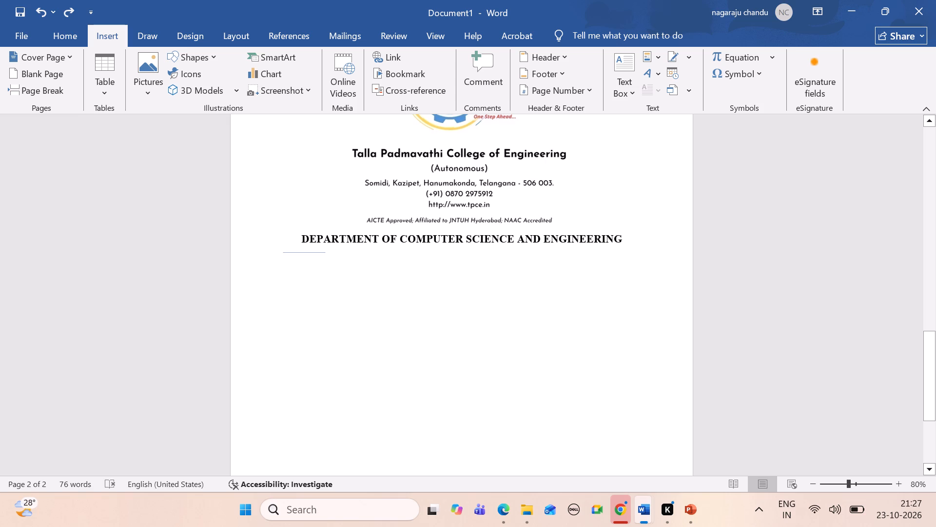
{"action": "left_click_drag", "start_coordinate": [326, 252], "coordinate": [478, 253]}
{"action": "left_click_drag", "start_coordinate": [478, 253], "coordinate": [640, 251]}
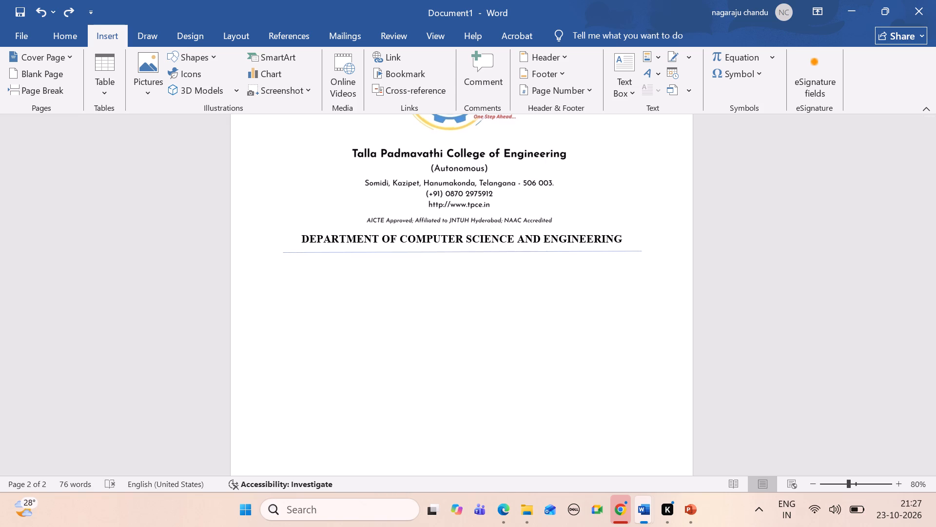
{"action": "left_click_drag", "start_coordinate": [640, 251], "coordinate": [640, 250]}
{"action": "left_click_drag", "start_coordinate": [640, 250], "coordinate": [639, 252]}
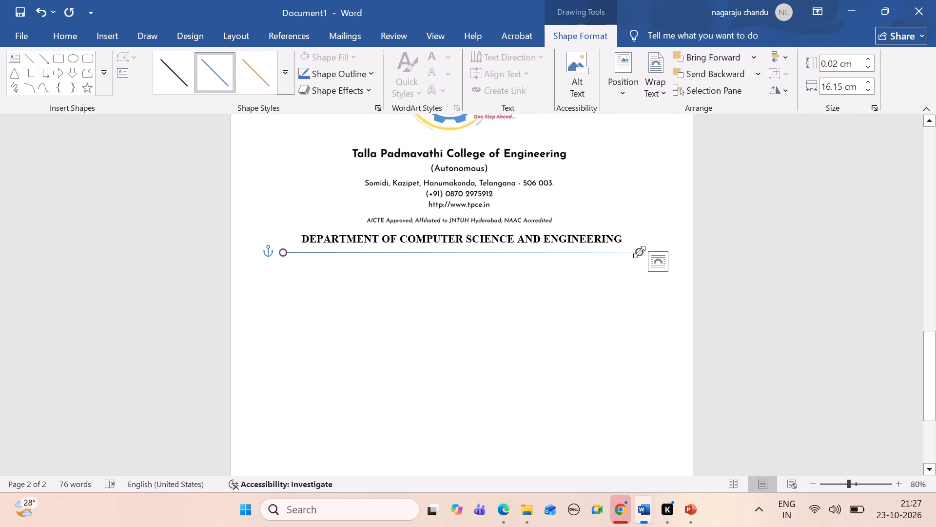
Apply the black preset line style to the divider beneath the department heading.
{"action": "left_click", "coordinate": [178, 62]}
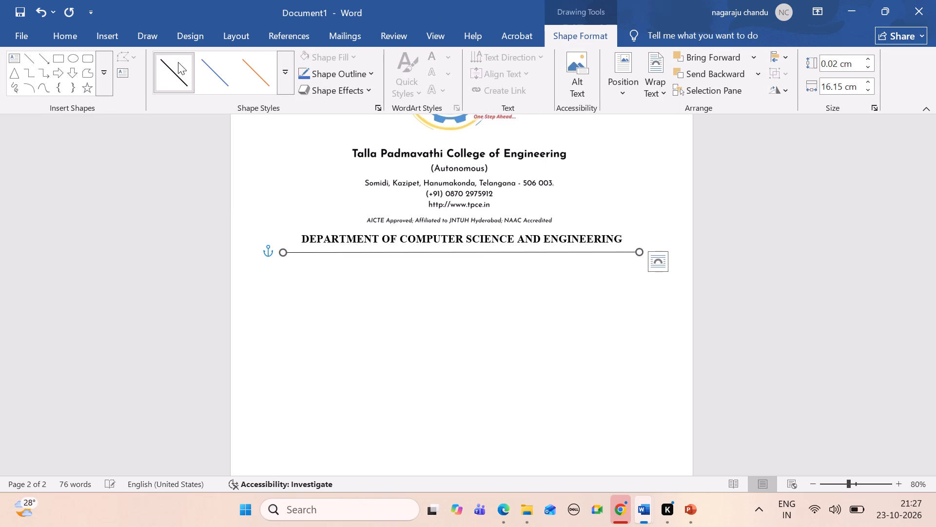
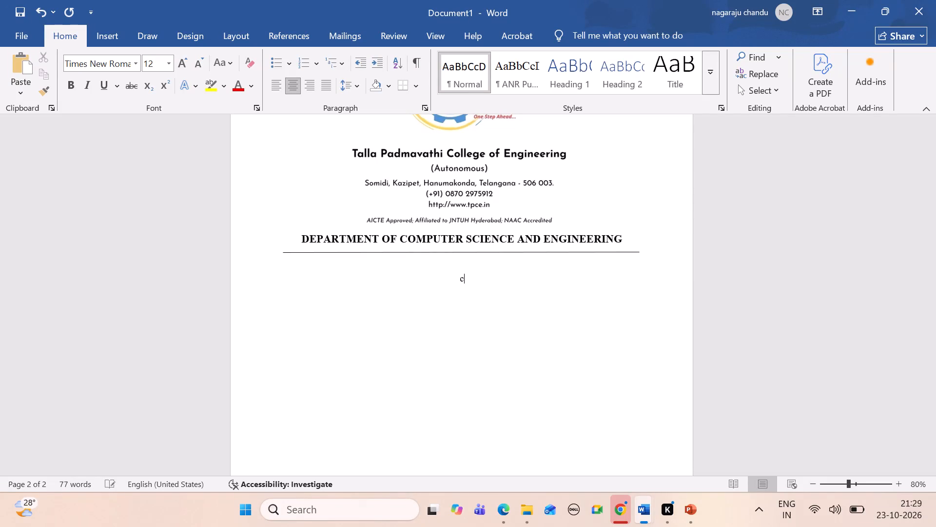
Begin the centred certificate title beneath the divider on page 2 with "CER" in bold 14 pt Times New Roman capitals.
{"action": "key", "text": "BackSpace"}
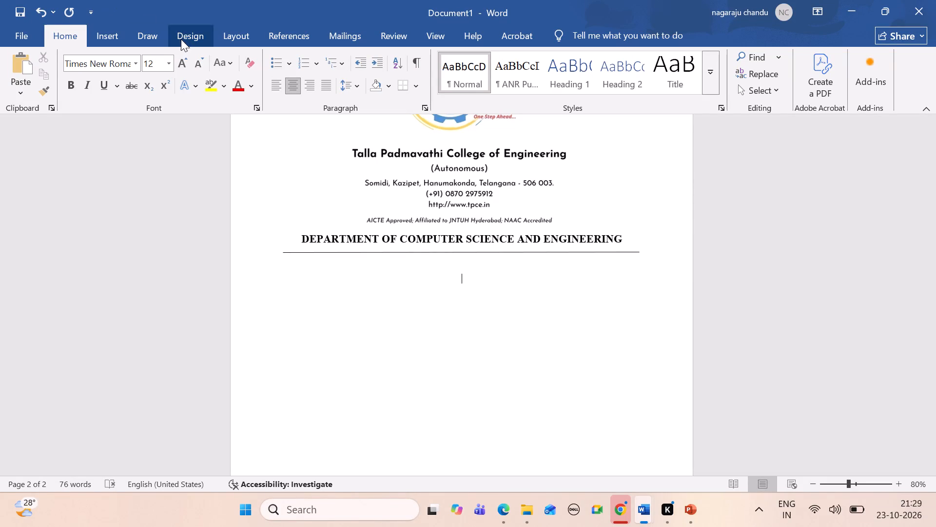
{"action": "left_click", "coordinate": [172, 70]}
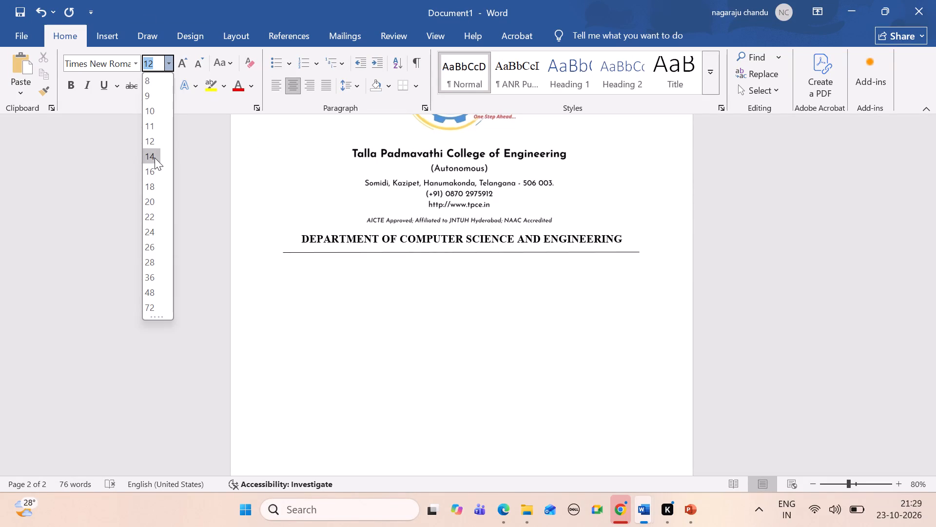
{"action": "left_click", "coordinate": [155, 158]}
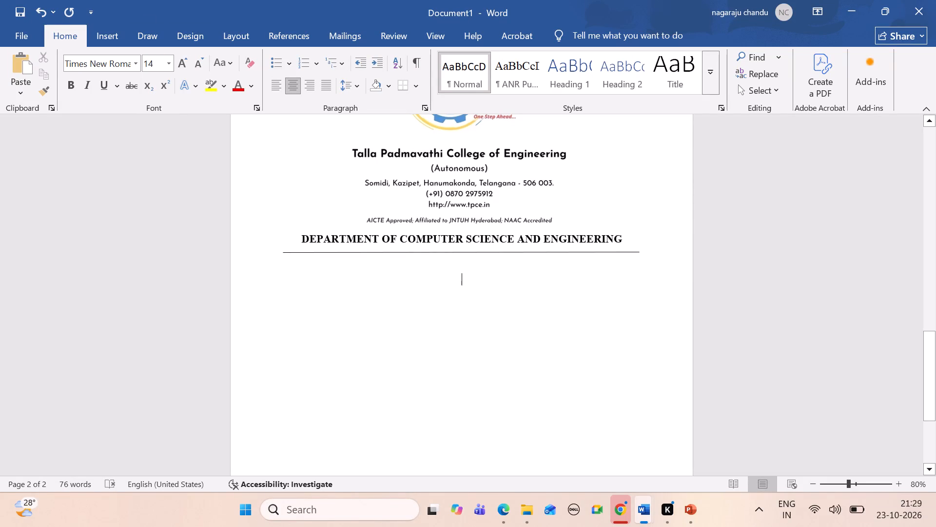
{"action": "key", "text": "shift+c"}
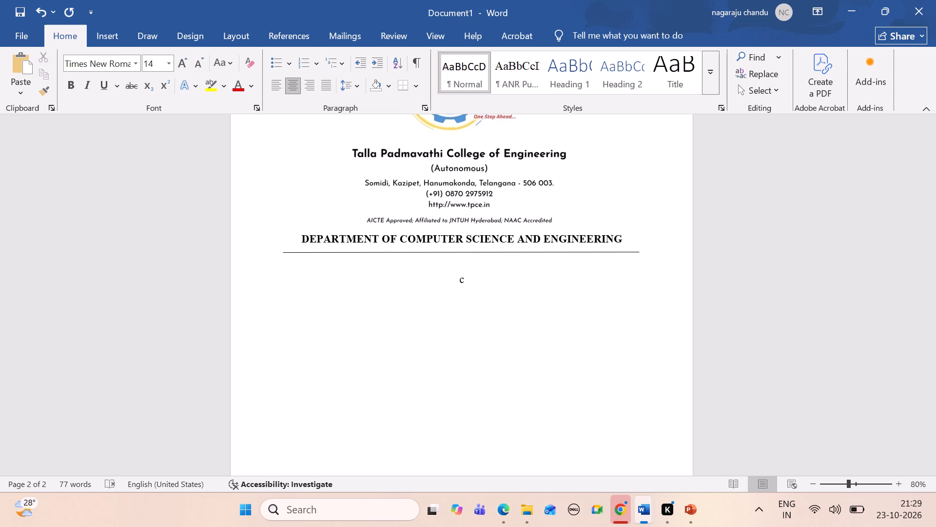
{"action": "key", "text": "BackSpace"}
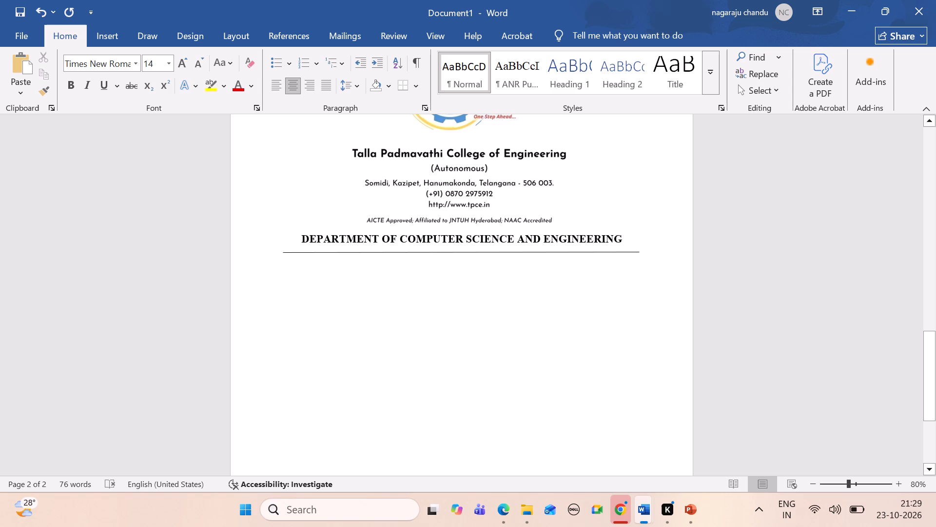
{"action": "key", "text": "ctrl+b"}
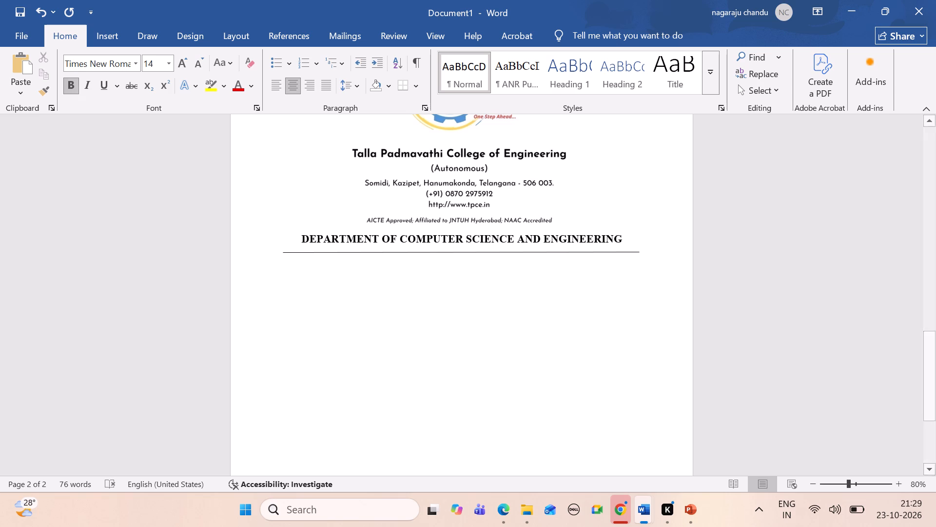
{"action": "key", "text": "shift+c"}
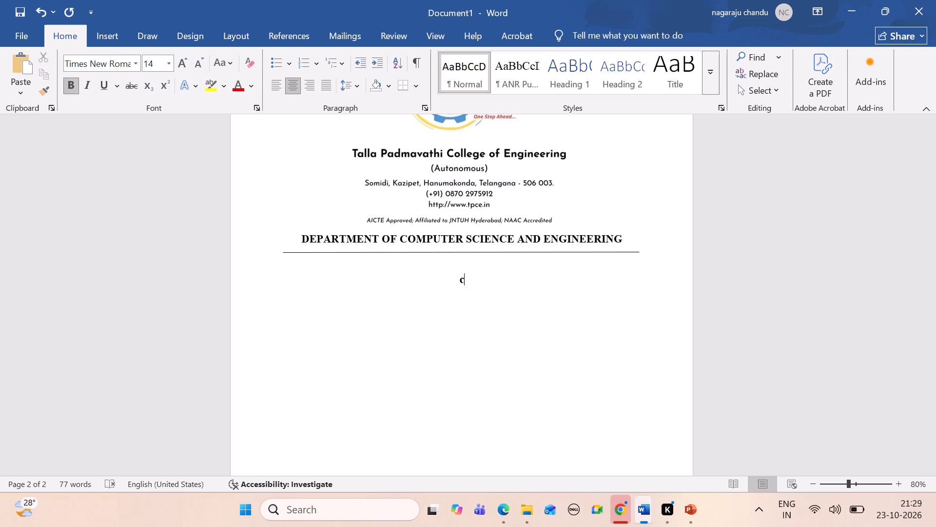
{"action": "key", "text": "BackSpace"}
{"action": "key", "text": "c"}
{"action": "type", "text": "ER"}
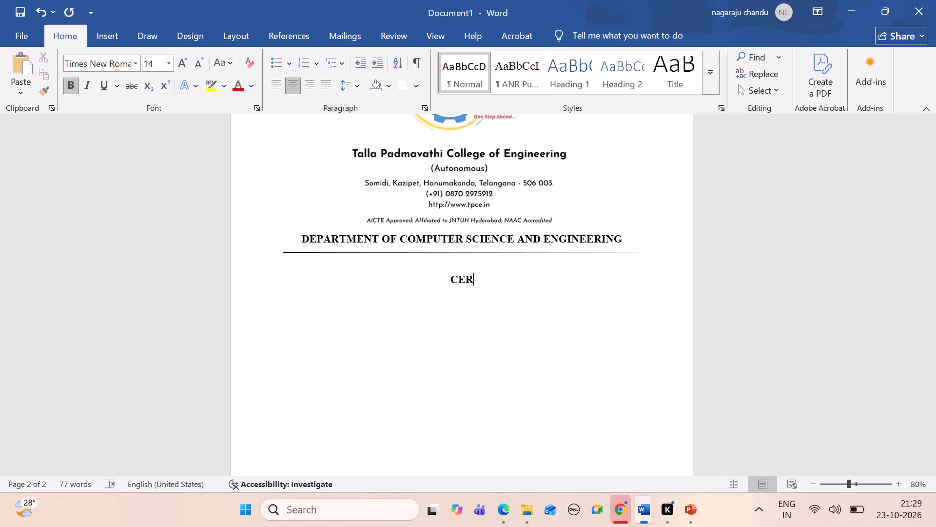
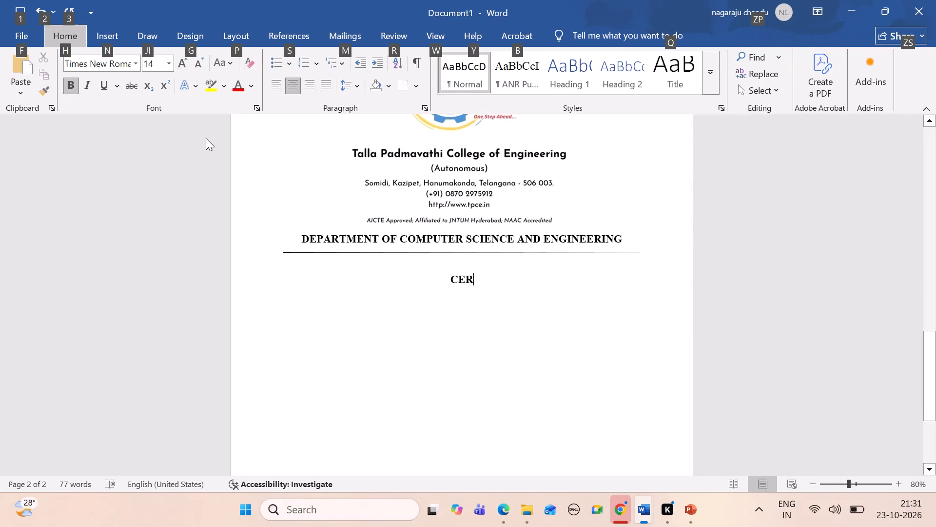
Complete the centred certificate title beneath the divider so it reads "CERTIFICATE".
{"action": "left_click", "coordinate": [155, 206]}
{"action": "left_click", "coordinate": [155, 206]}
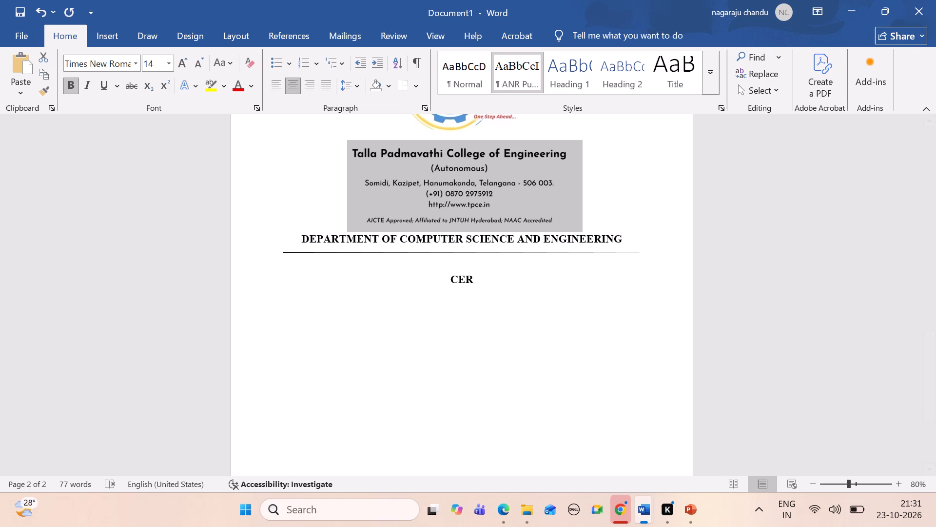
{"action": "key", "text": "t"}
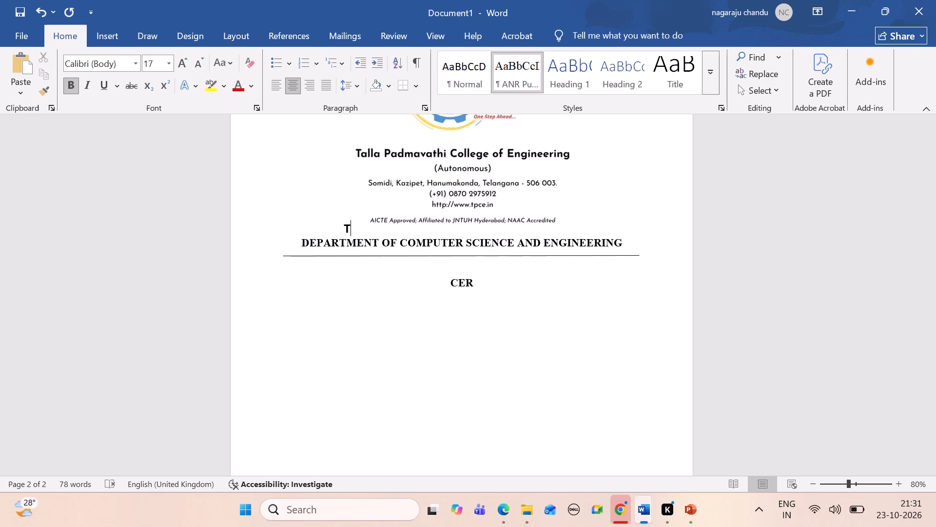
{"action": "left_click", "coordinate": [476, 280]}
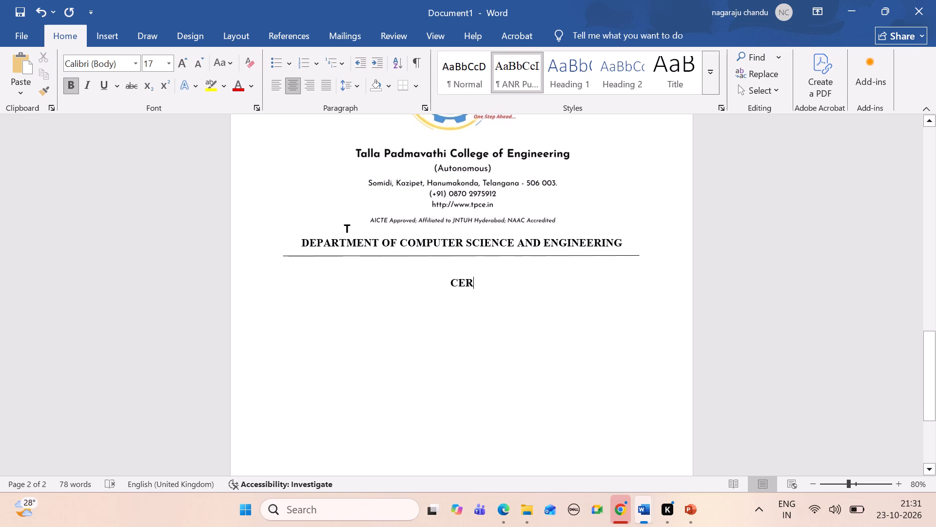
{"action": "type", "text": "TI"}
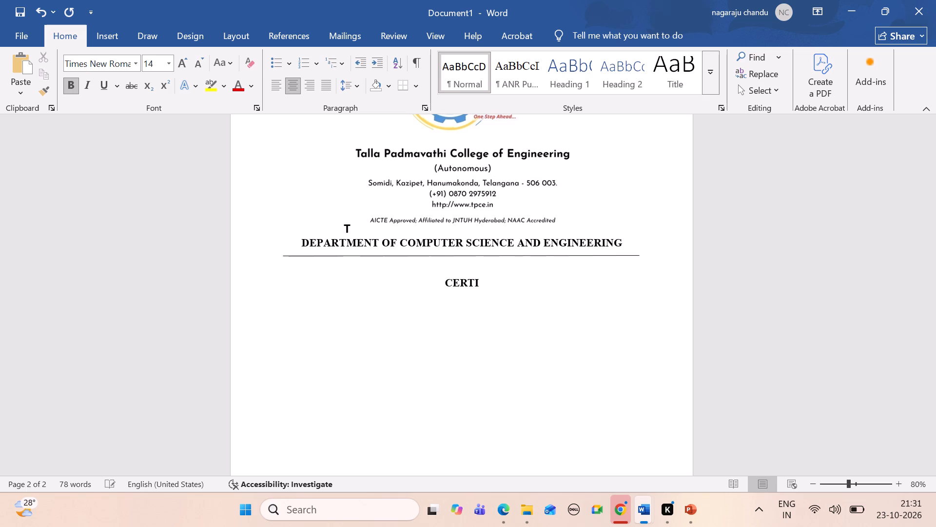
{"action": "type", "text": "FICATE"}
Start a new paragraph beneath the certificate title, set to non-bold 12 pt text with left alignment.
{"action": "key", "text": "Return"}
{"action": "key", "text": "shift+t"}
{"action": "key", "text": "BackSpace"}
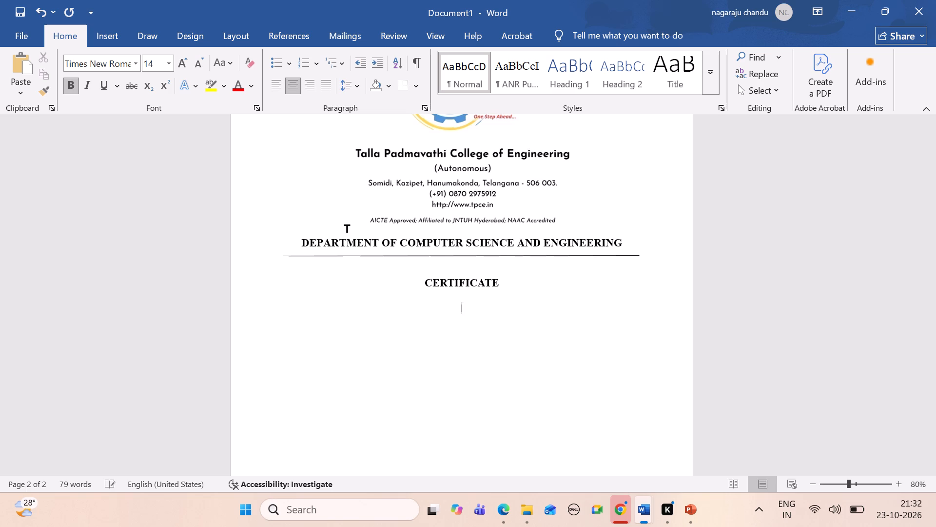
{"action": "key", "text": "ctrl+b"}
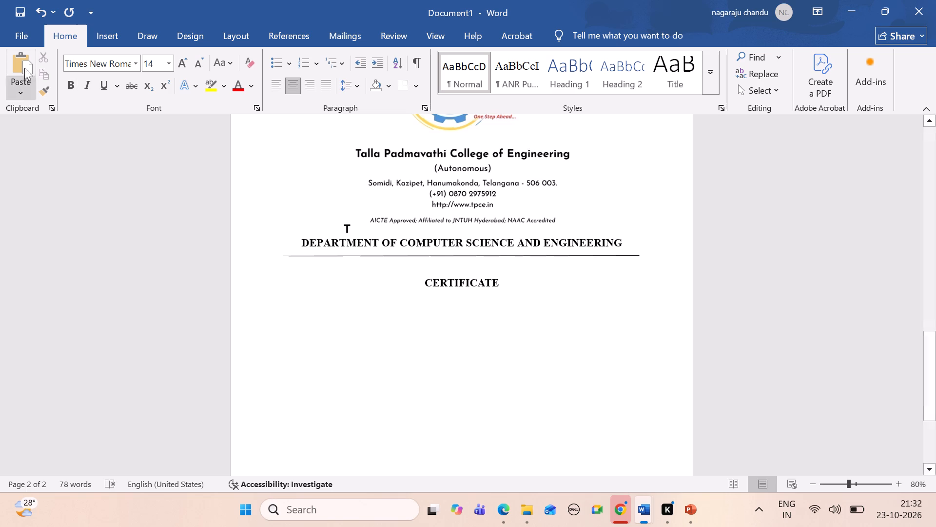
{"action": "left_click", "coordinate": [168, 64]}
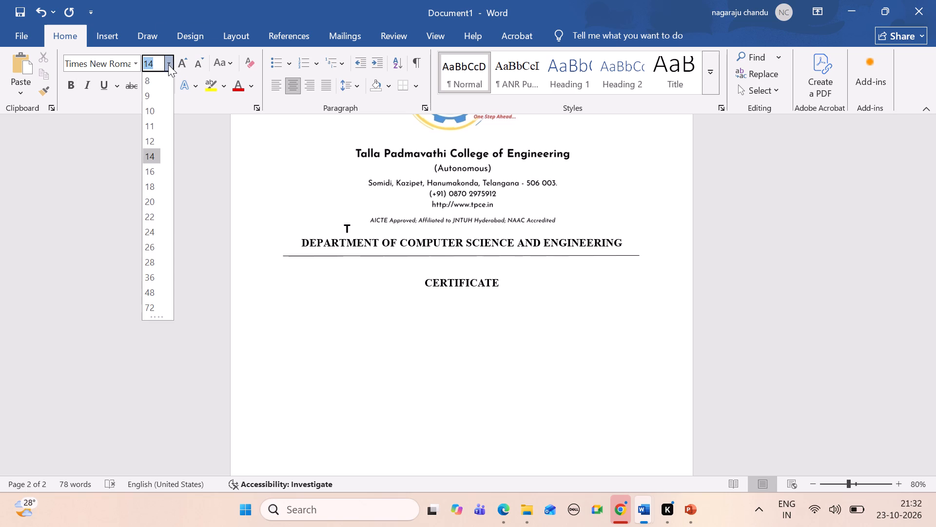
{"action": "left_click", "coordinate": [153, 142]}
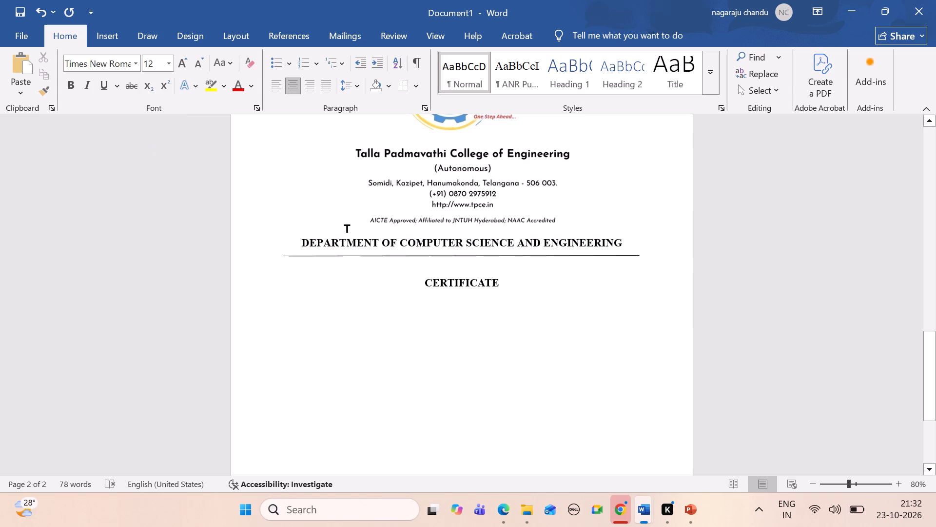
{"action": "key", "text": "shift+t"}
{"action": "key", "text": "BackSpace"}
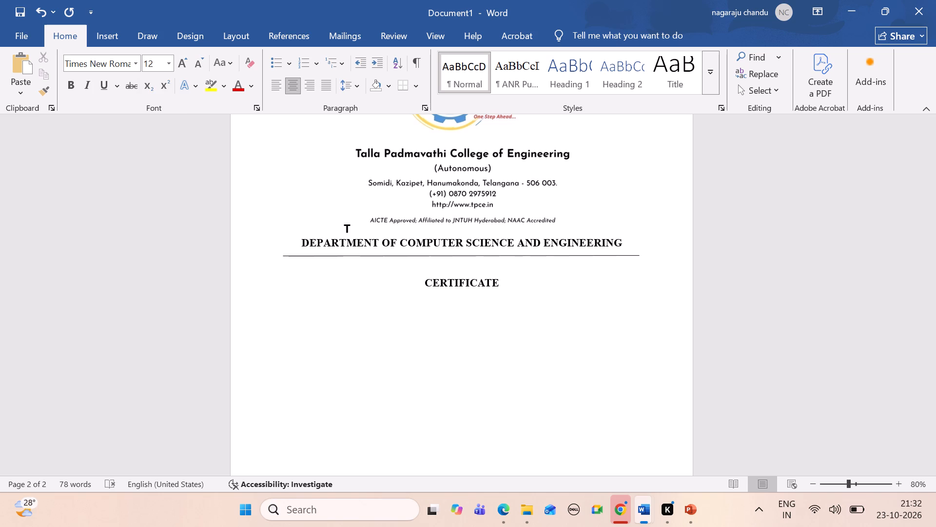
{"action": "left_click", "coordinate": [271, 88]}
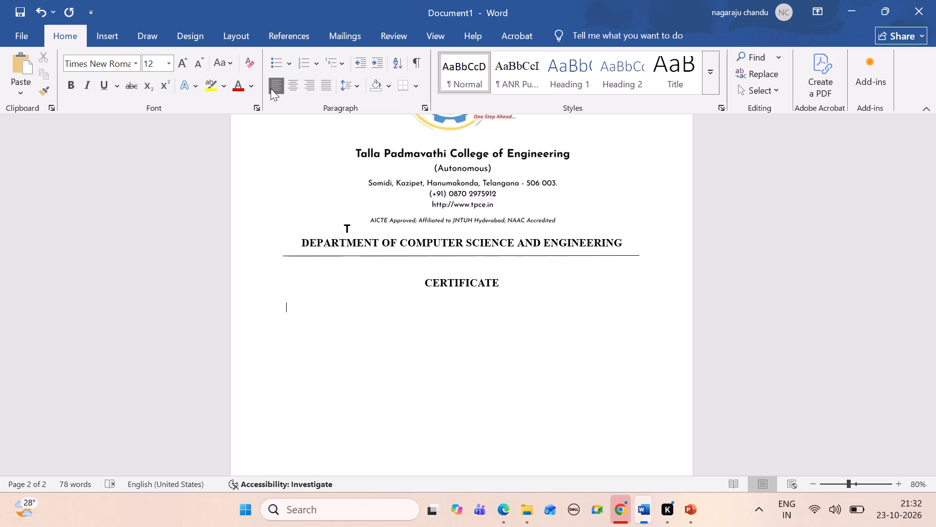
Enter the opening words of the certificate body, "This is to certify that the", beneath the title.
{"action": "type", "text": "THI"}
{"action": "key", "text": "BackSpace"}
{"action": "key", "text": "BackSpace"}
{"action": "type", "text": "jis"}
{"action": "key", "text": "BackSpace"}
{"action": "key", "text": "BackSpace"}
{"action": "key", "text": "BackSpace"}
{"action": "type", "text": "his"}
{"action": "key", "text": "space"}
{"action": "type", "text": "is to"}
{"action": "key", "text": "space"}
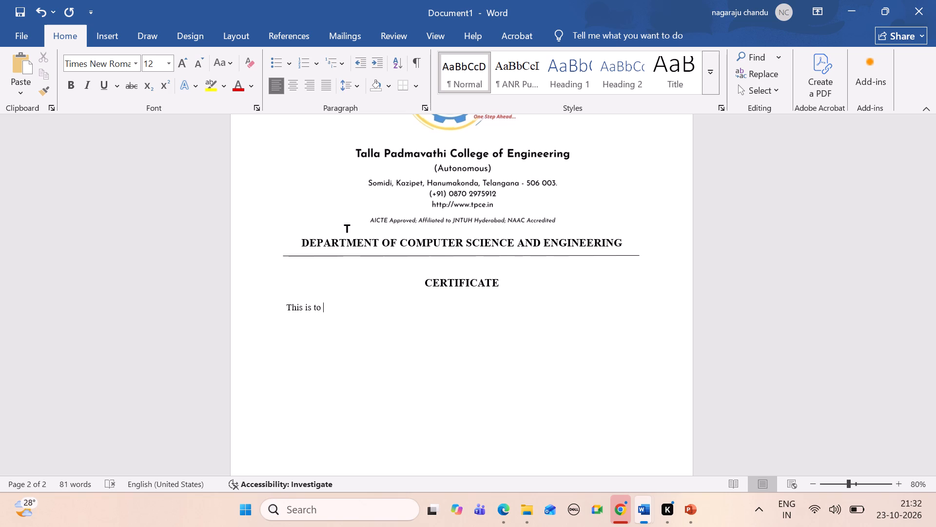
{"action": "type", "text": "cert"}
{"action": "type", "text": "ify"}
{"action": "key", "text": "space"}
{"action": "type", "text": "that th"}
{"action": "type", "text": "e"}
{"action": "key", "text": "space"}
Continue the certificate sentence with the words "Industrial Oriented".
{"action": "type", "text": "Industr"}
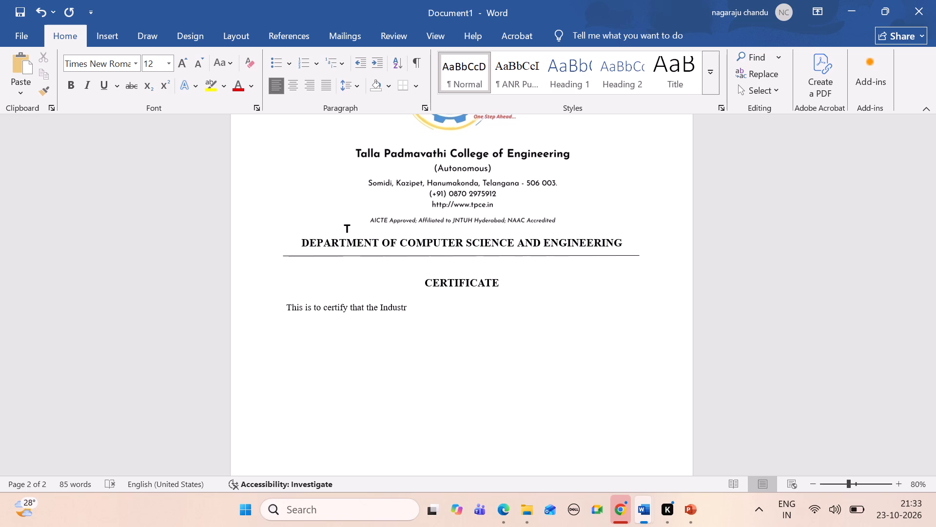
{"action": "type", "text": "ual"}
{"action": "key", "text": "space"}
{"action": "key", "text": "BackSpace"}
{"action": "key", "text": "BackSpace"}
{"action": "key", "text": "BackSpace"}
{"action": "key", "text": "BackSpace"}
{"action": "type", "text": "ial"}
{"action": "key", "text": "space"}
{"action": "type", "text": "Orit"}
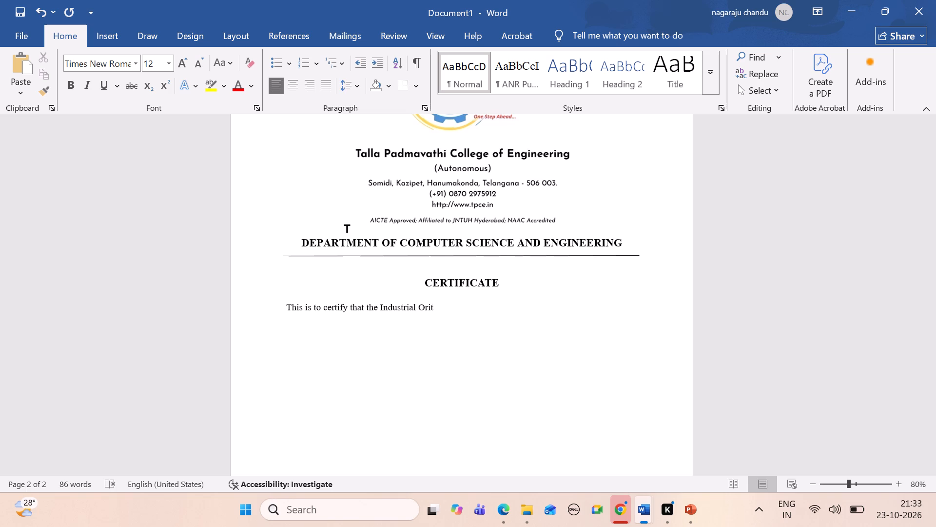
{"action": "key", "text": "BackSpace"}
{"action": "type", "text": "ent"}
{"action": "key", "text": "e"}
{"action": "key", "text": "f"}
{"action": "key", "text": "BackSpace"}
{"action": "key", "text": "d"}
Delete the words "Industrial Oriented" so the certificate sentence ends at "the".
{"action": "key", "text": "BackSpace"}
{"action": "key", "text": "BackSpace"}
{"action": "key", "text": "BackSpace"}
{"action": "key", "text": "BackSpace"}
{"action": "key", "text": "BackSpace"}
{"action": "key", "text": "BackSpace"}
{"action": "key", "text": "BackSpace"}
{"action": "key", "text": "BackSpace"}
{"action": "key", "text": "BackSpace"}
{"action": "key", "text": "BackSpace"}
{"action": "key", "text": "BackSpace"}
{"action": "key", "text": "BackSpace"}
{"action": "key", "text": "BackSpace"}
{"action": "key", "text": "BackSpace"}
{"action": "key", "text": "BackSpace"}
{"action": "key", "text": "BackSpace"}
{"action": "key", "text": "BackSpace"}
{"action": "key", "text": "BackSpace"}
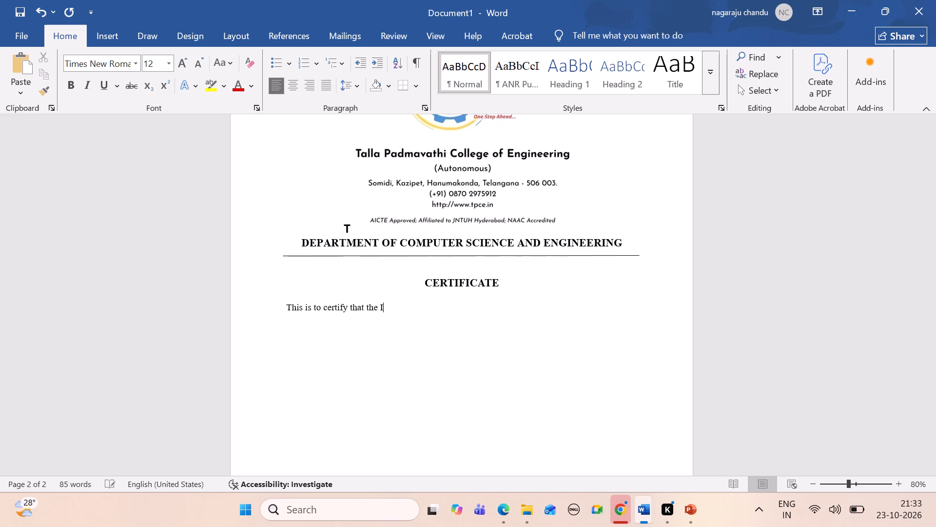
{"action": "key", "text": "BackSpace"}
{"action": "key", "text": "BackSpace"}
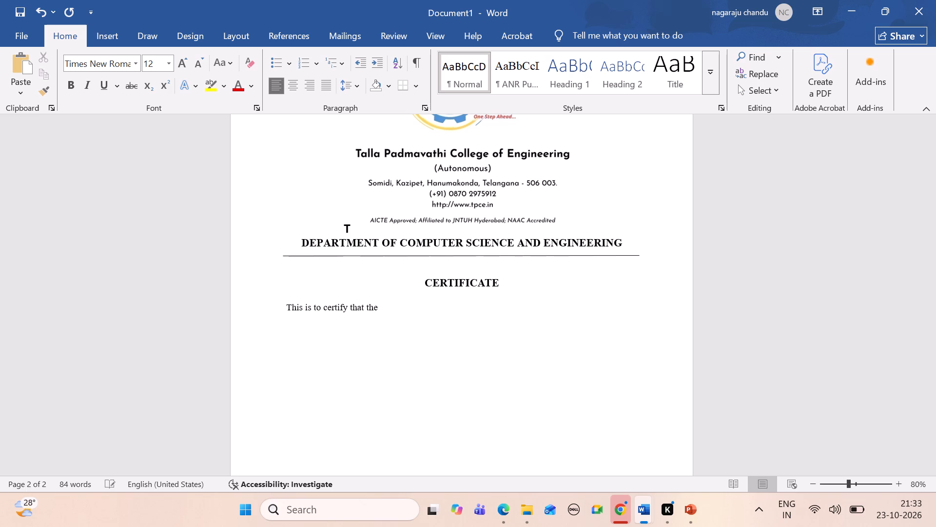
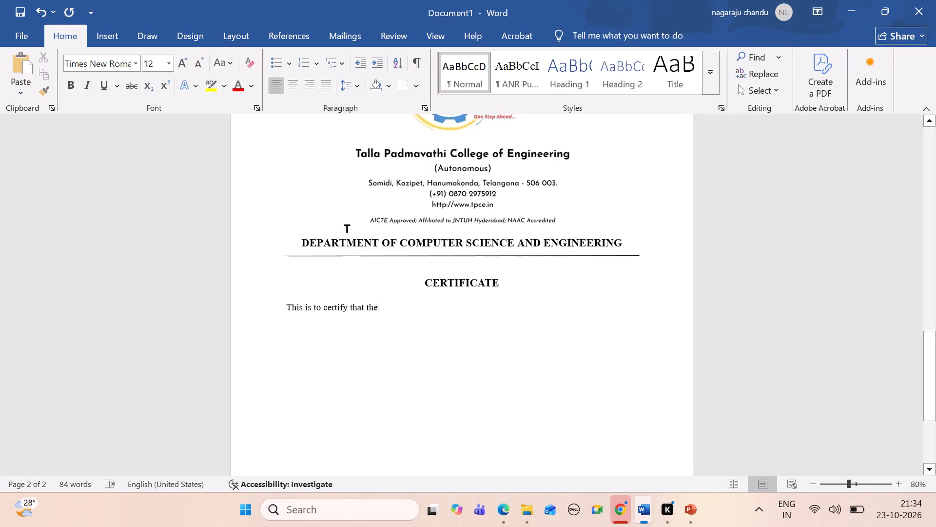
Consult the certificate body wording in the Batch - 07 Certificate document, and return to the new document.
{"action": "key", "text": "space"}
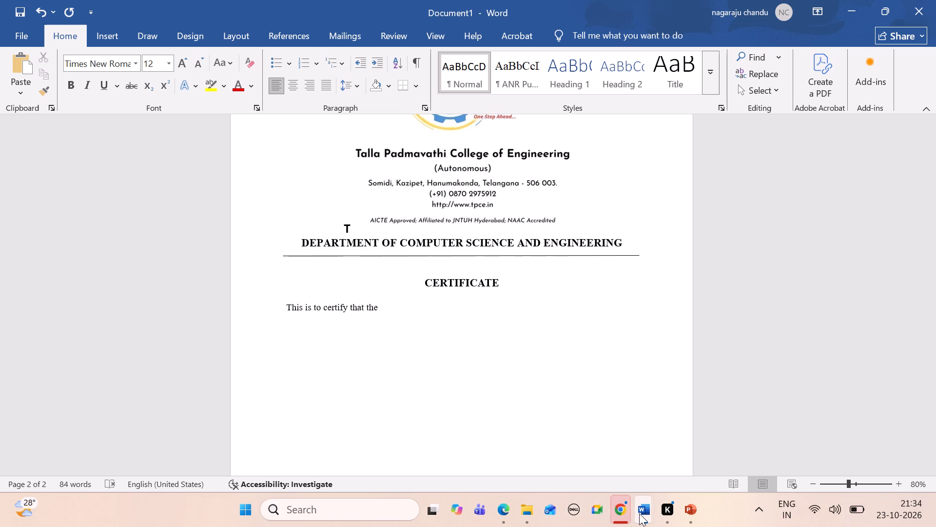
{"action": "left_click", "coordinate": [598, 462]}
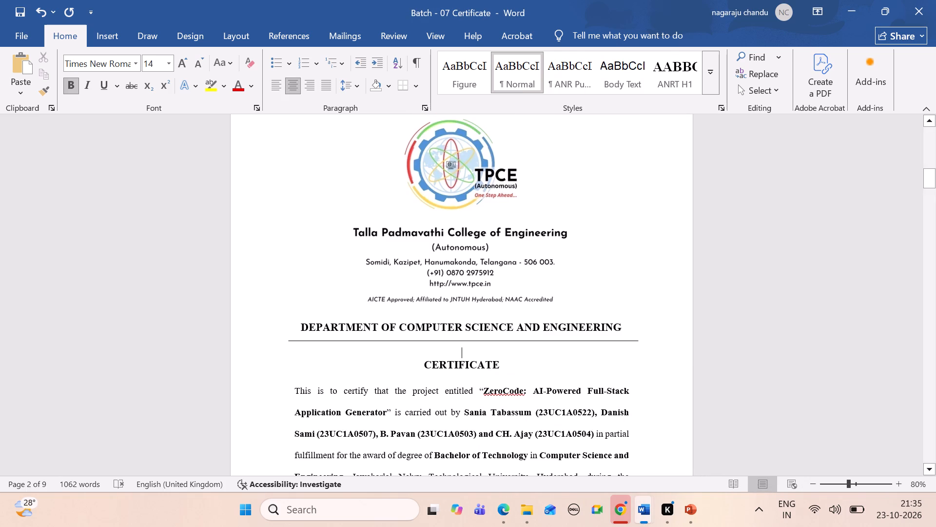
{"action": "scroll", "coordinate": [554, 393], "scroll_direction": "down", "scroll_amount": 2}
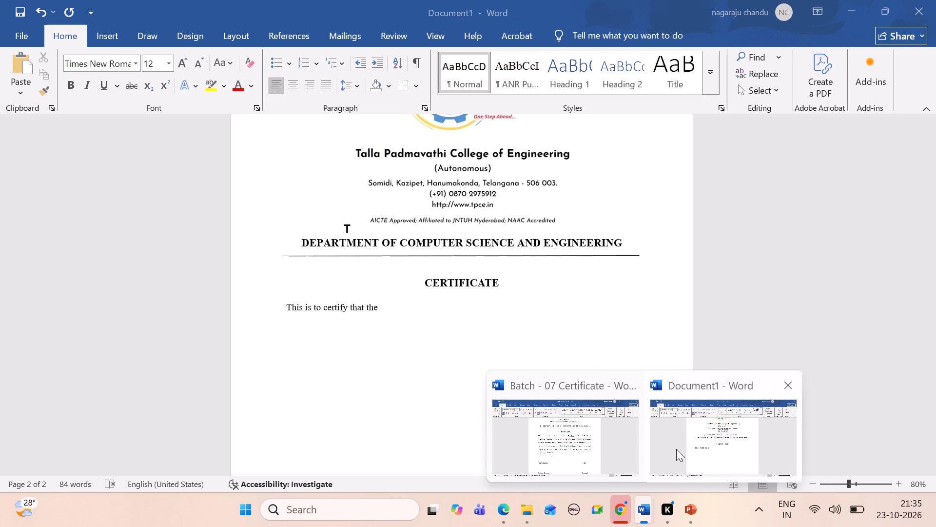
{"action": "left_click_drag", "start_coordinate": [676, 449], "coordinate": [591, 329]}
{"action": "left_click", "coordinate": [591, 329]}
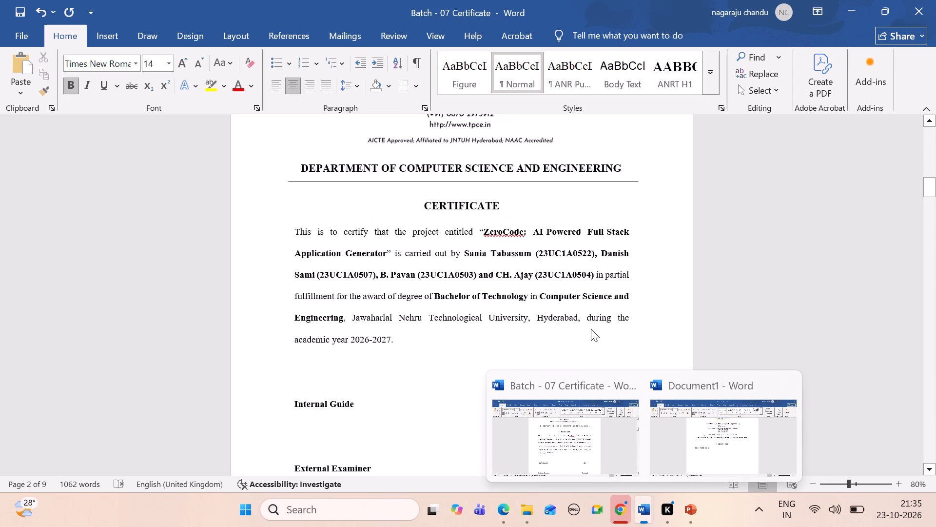
{"action": "left_click", "coordinate": [665, 422]}
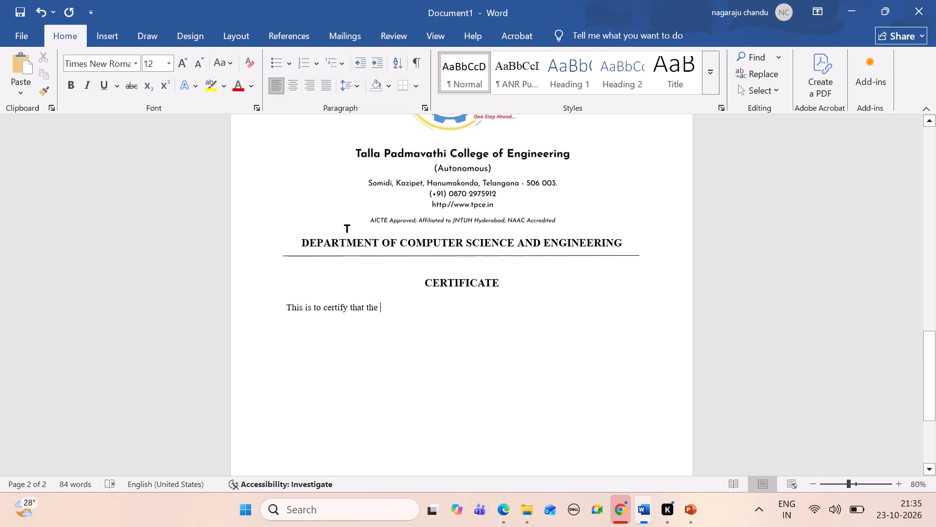
{"action": "left_click", "coordinate": [665, 422]}
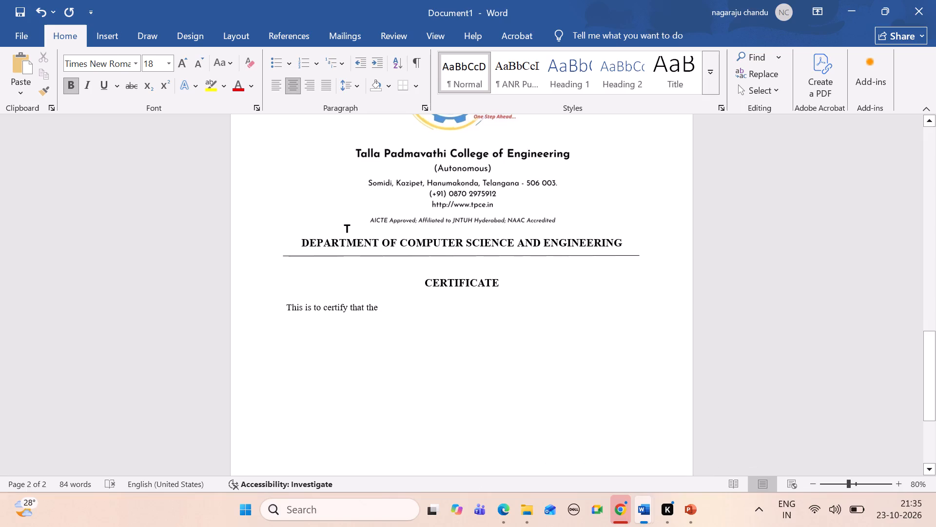
Save the new document as a Word Document named "clv certificate pages" in the OneDrive Desktop folder.
{"action": "left_click", "coordinate": [19, 36]}
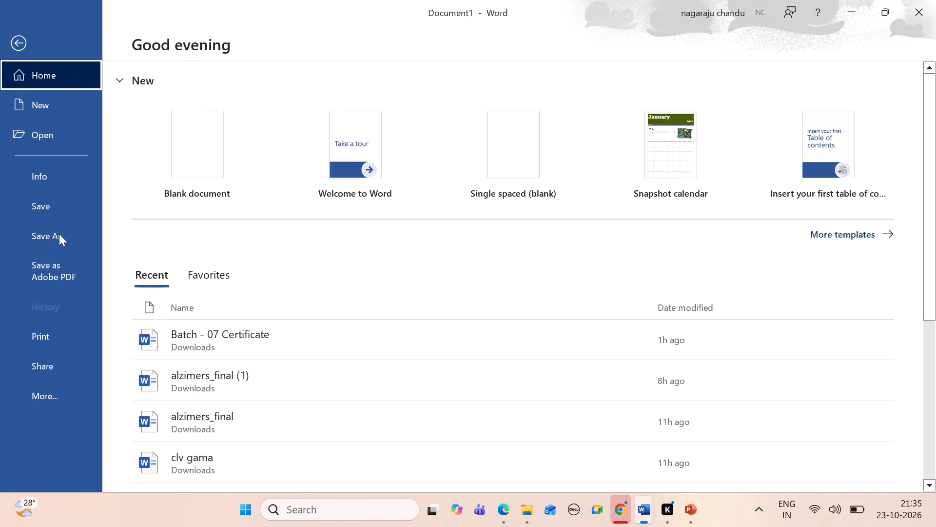
{"action": "left_click", "coordinate": [59, 234]}
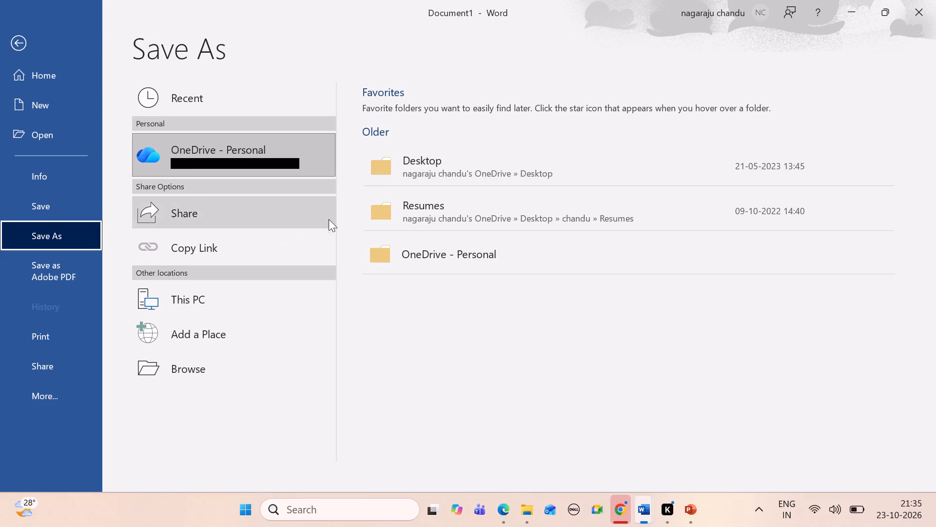
{"action": "left_click", "coordinate": [389, 162]}
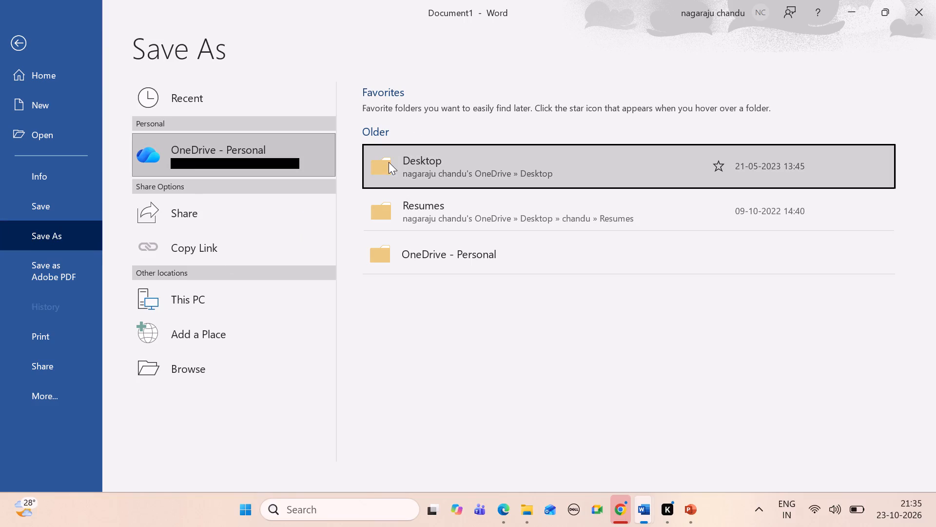
{"action": "left_click", "coordinate": [389, 162]}
{"action": "double_click", "coordinate": [426, 174]}
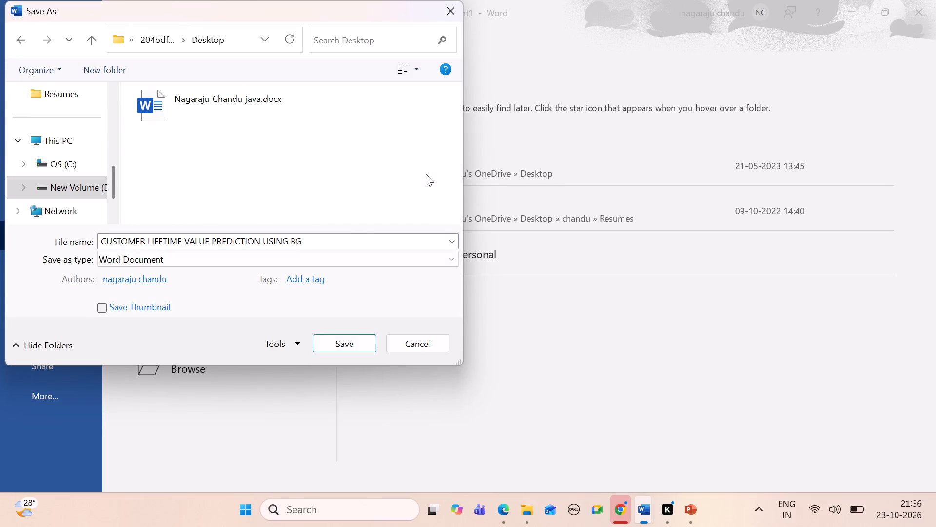
{"action": "left_click", "coordinate": [335, 243]}
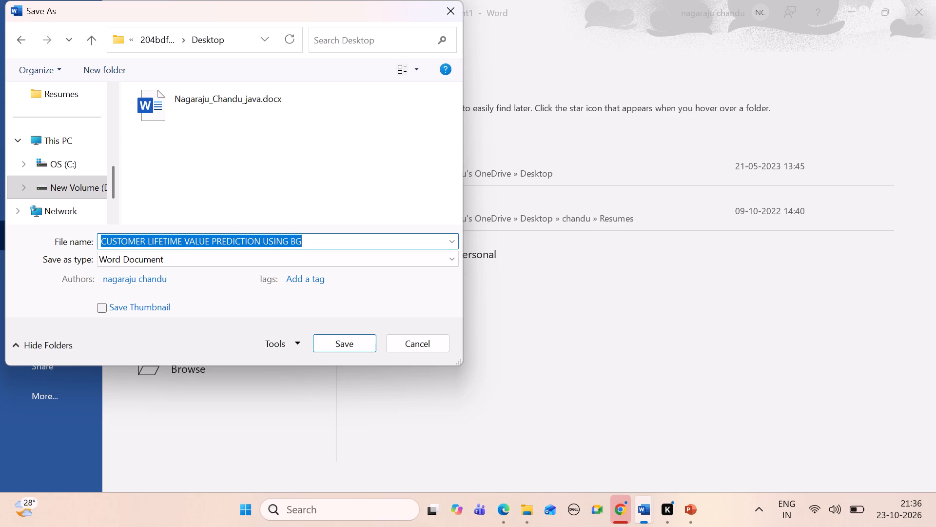
{"action": "left_click", "coordinate": [335, 243]}
{"action": "double_click", "coordinate": [335, 243]}
{"action": "left_click", "coordinate": [335, 243]}
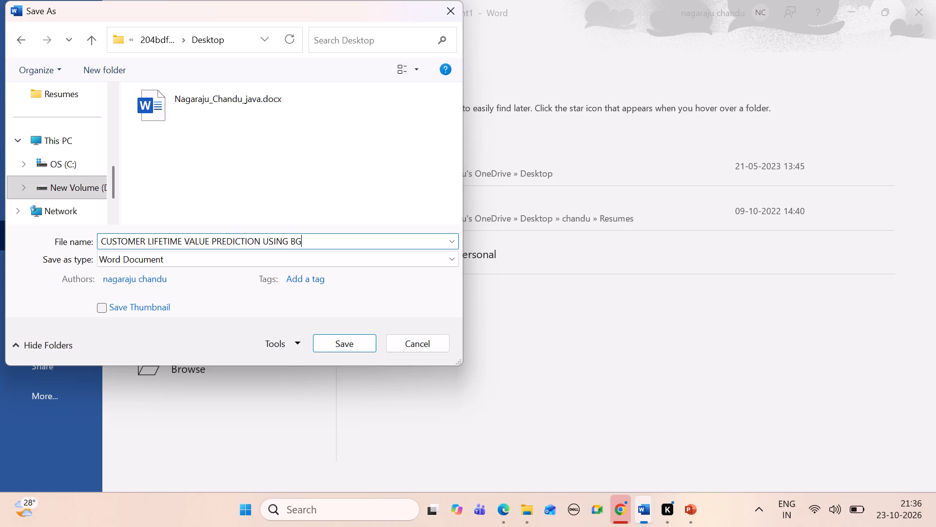
{"action": "key", "text": "BackSpace"}
{"action": "key", "text": "BackSpace"}
{"action": "key", "text": "BackSpace"}
{"action": "key", "text": "BackSpace"}
{"action": "key", "text": "BackSpace"}
{"action": "key", "text": "BackSpace"}
{"action": "key", "text": "BackSpace"}
{"action": "key", "text": "BackSpace"}
{"action": "key", "text": "BackSpace"}
{"action": "key", "text": "BackSpace"}
{"action": "key", "text": "BackSpace"}
{"action": "key", "text": "BackSpace"}
{"action": "key", "text": "BackSpace"}
{"action": "key", "text": "BackSpace"}
{"action": "key", "text": "BackSpace"}
{"action": "key", "text": "BackSpace"}
{"action": "key", "text": "BackSpace"}
{"action": "key", "text": "BackSpace"}
{"action": "key", "text": "BackSpace"}
{"action": "key", "text": "BackSpace"}
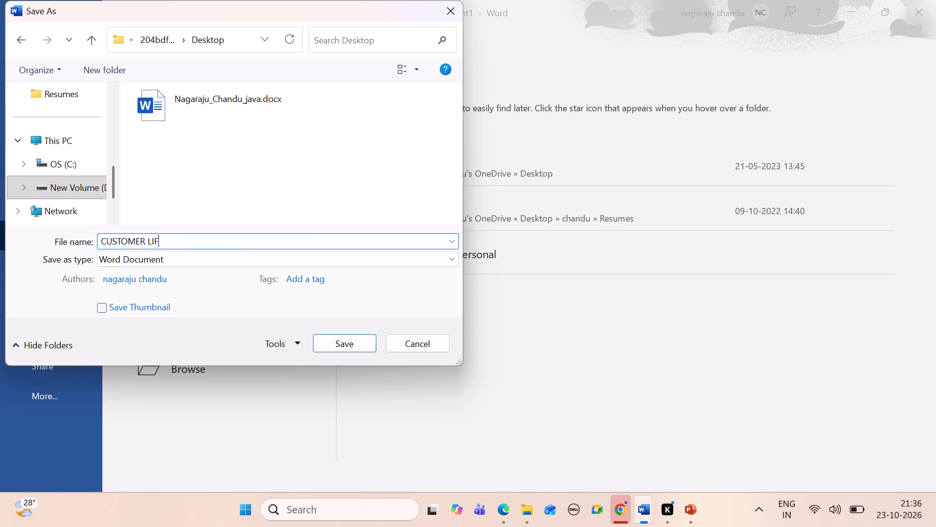
{"action": "type", "text": "clv"}
{"action": "key", "text": "space"}
{"action": "type", "text": "cert"}
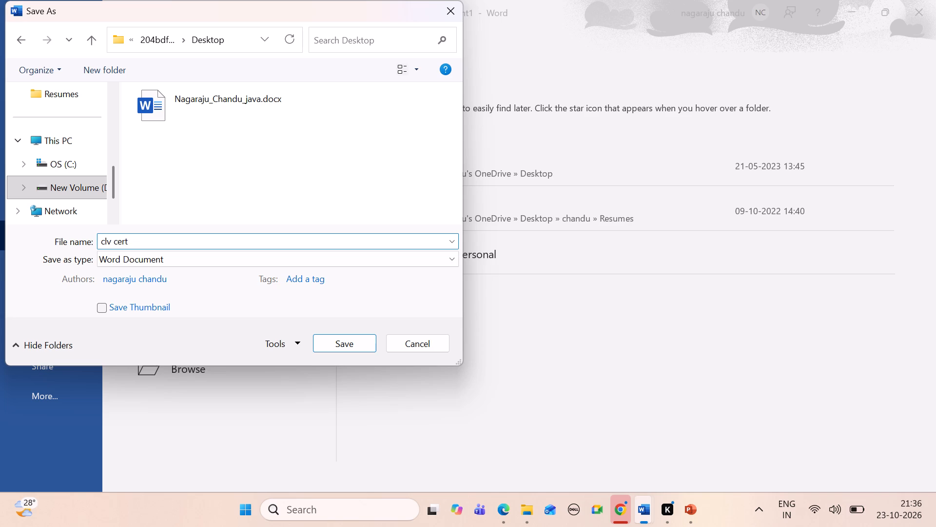
{"action": "type", "text": "ifi"}
{"action": "type", "text": "cate pages"}
{"action": "key", "text": "Return"}
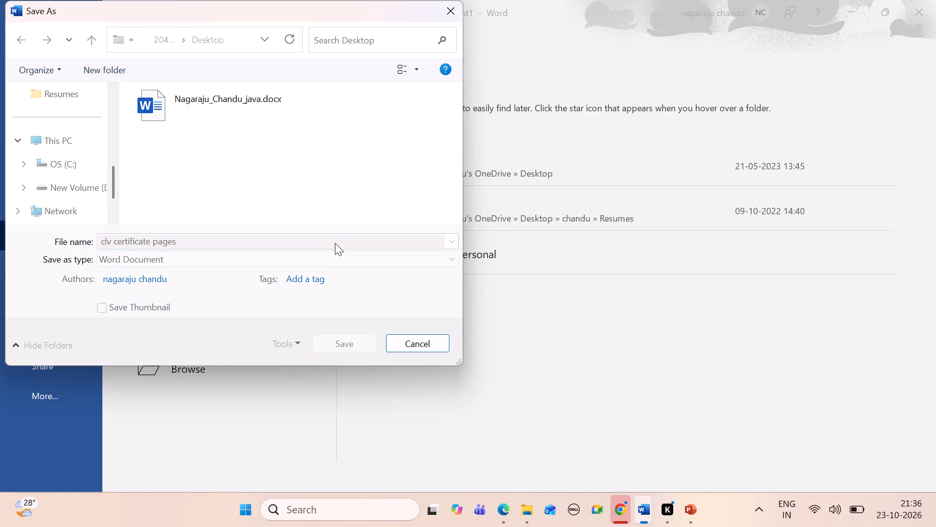
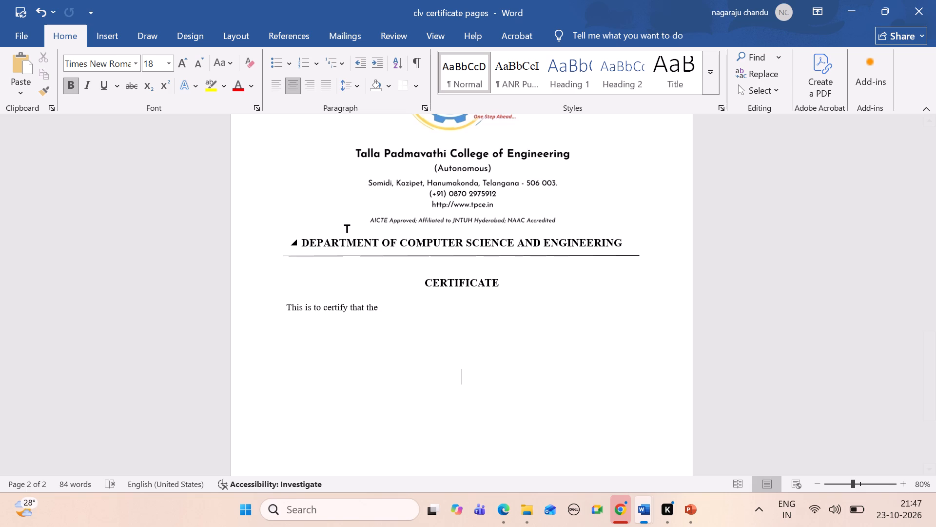
Delete the partial sentence "This is to certify that the" below the CERTIFICATE title and left-align the emptied line.
{"action": "left_click_drag", "start_coordinate": [380, 307], "coordinate": [379, 307]}
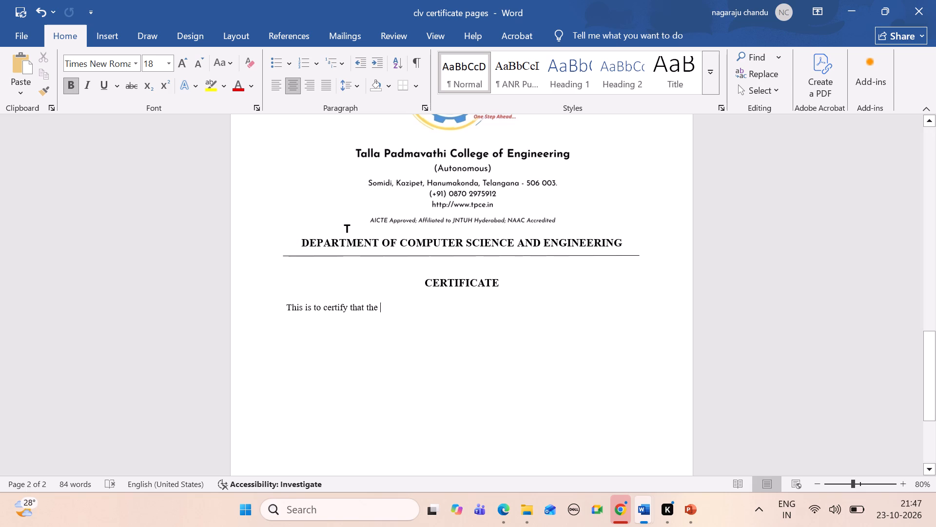
{"action": "left_click_drag", "start_coordinate": [379, 307], "coordinate": [291, 308]}
{"action": "key", "text": "BackSpace"}
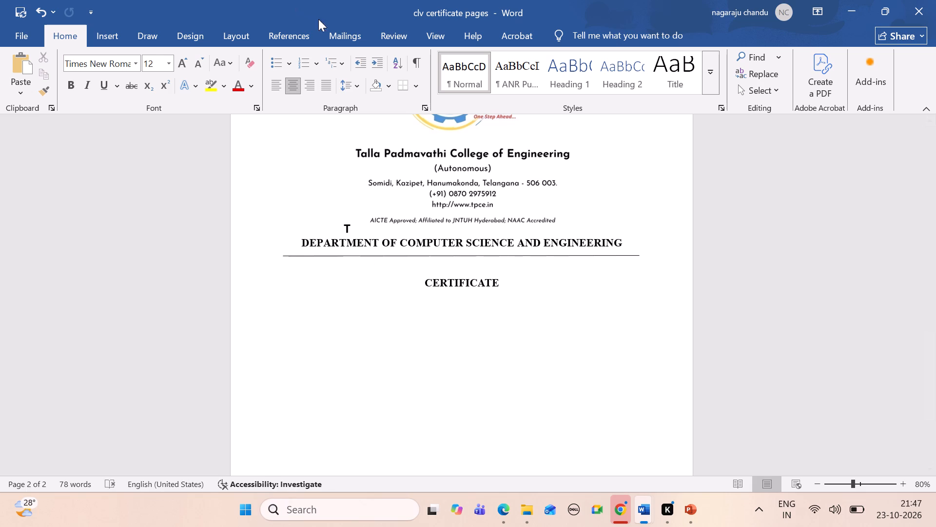
{"action": "left_click", "coordinate": [272, 91]}
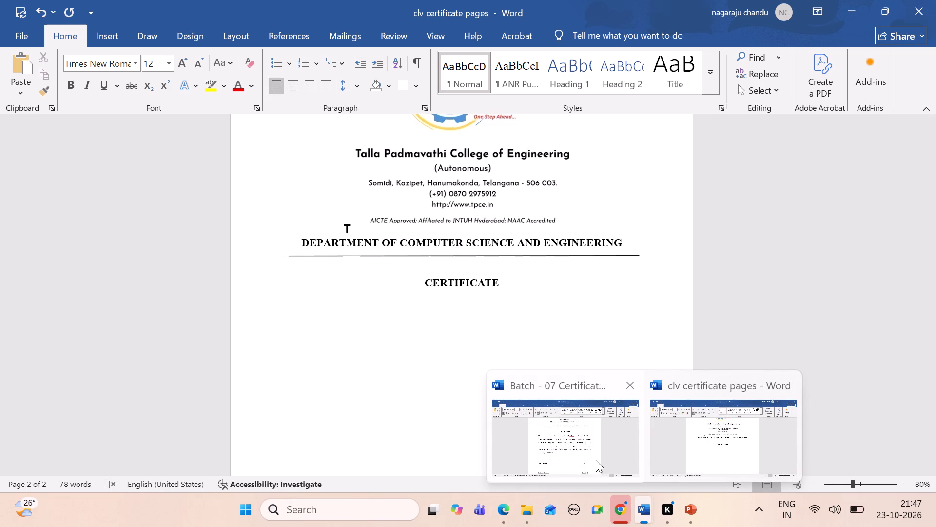
Copy the full certification paragraph from the Batch - 07 Certificate document and paste it below CERTIFICATE in clv certificate pages.
{"action": "left_click", "coordinate": [595, 455]}
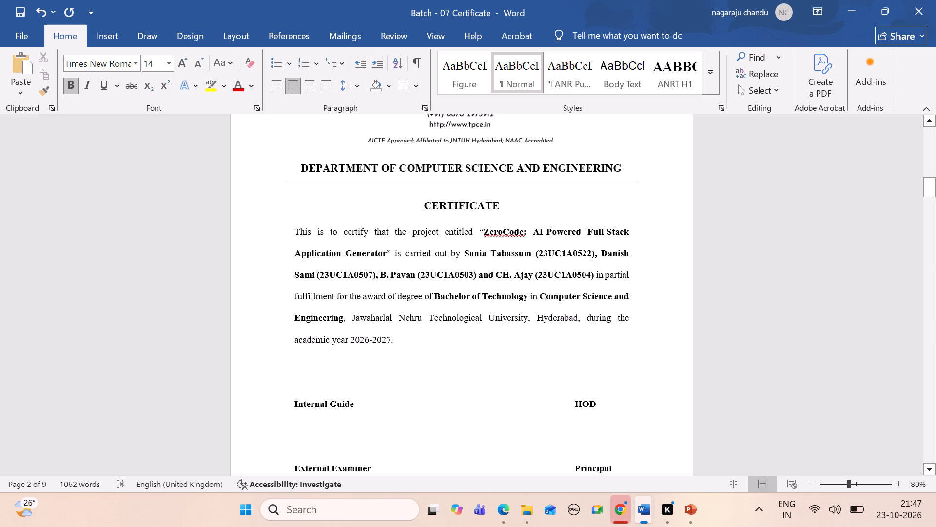
{"action": "left_click_drag", "start_coordinate": [394, 339], "coordinate": [301, 246]}
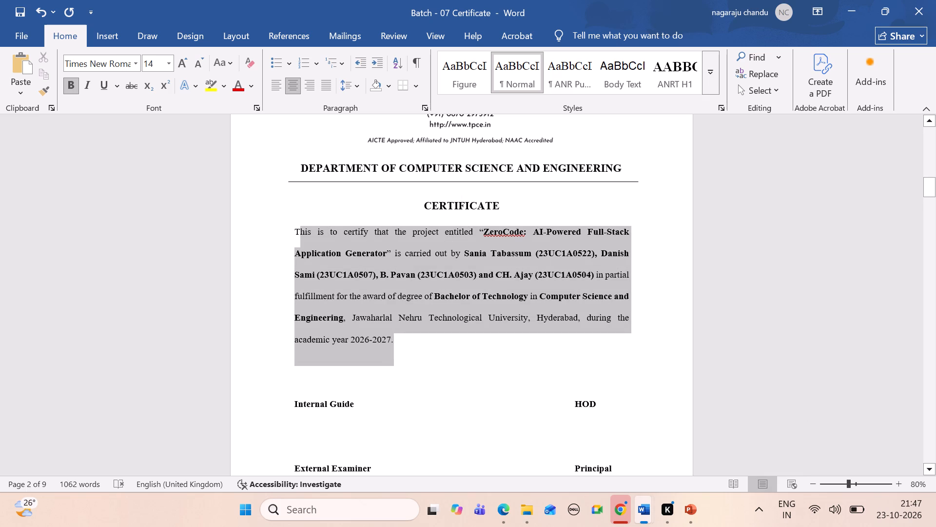
{"action": "left_click_drag", "start_coordinate": [301, 246], "coordinate": [289, 241]}
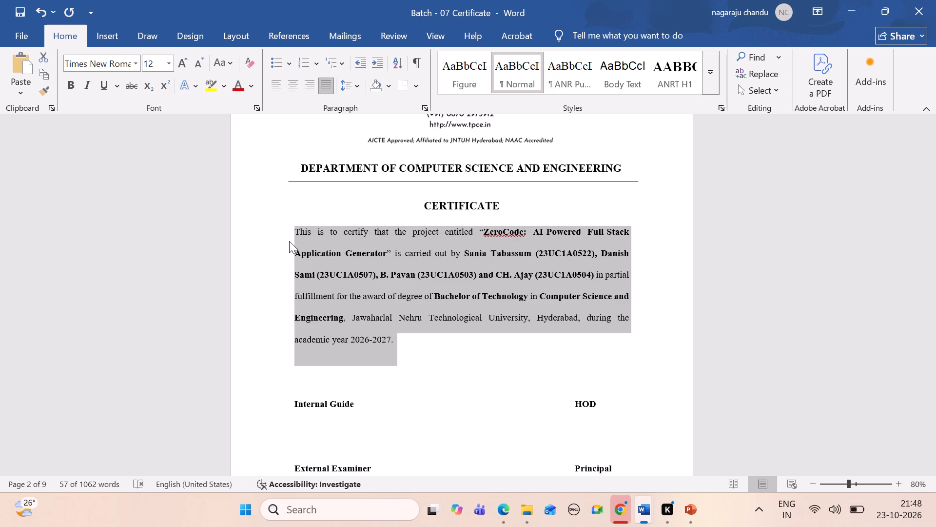
{"action": "key", "text": "ctrl+c"}
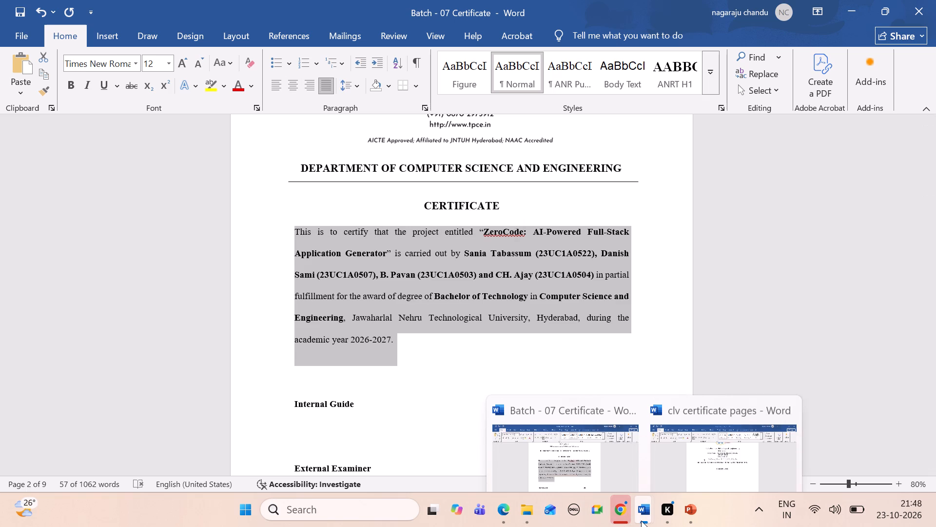
{"action": "left_click", "coordinate": [699, 455]}
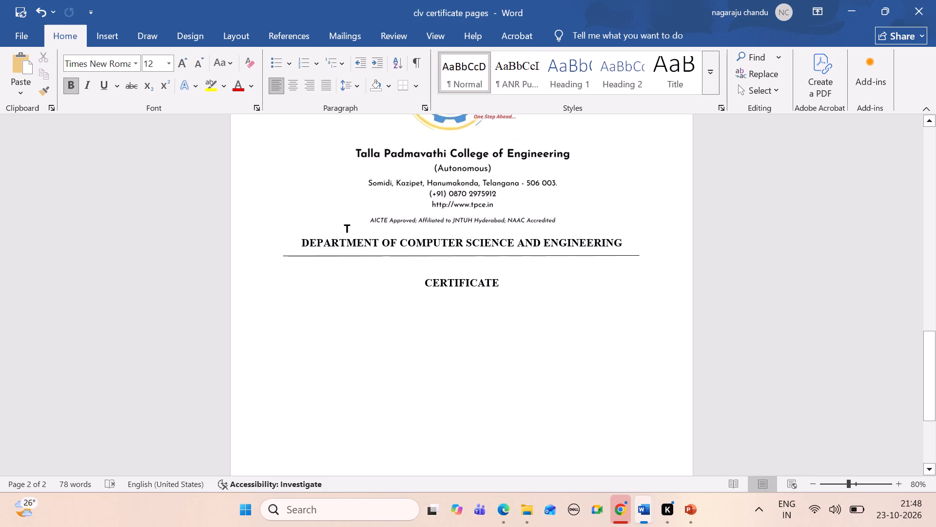
{"action": "key", "text": "ctrl+v"}
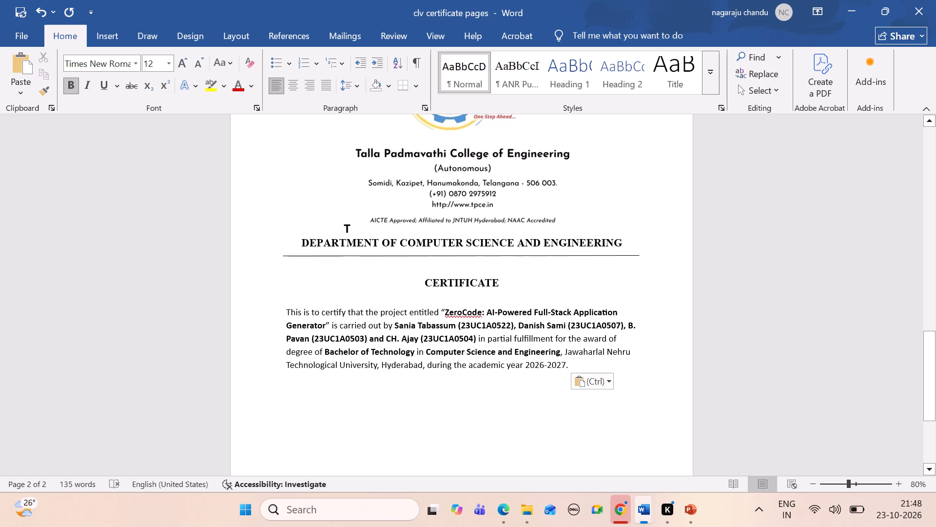
Replace the quoted project title in the certification paragraph with the new project's title in capitals, starting with "CUSTOMER".
{"action": "left_click_drag", "start_coordinate": [446, 314], "coordinate": [510, 307]}
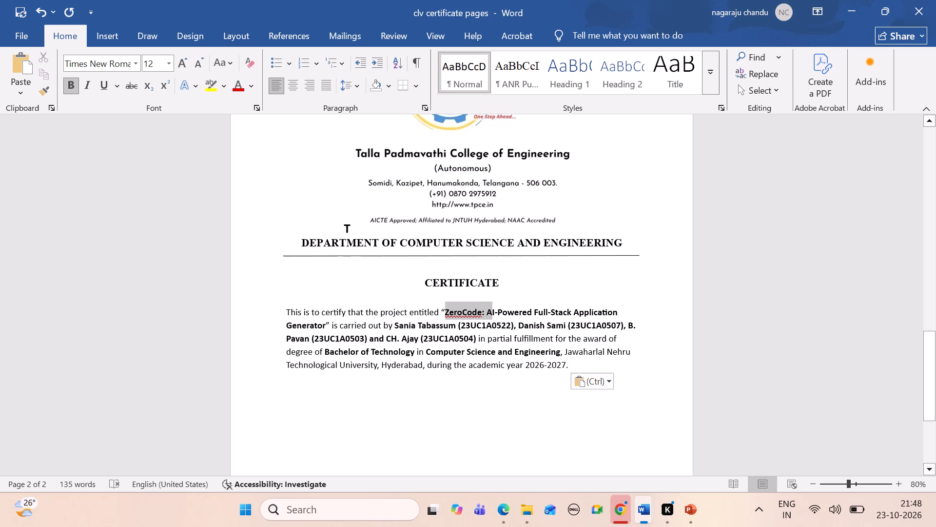
{"action": "left_click_drag", "start_coordinate": [510, 307], "coordinate": [363, 331]}
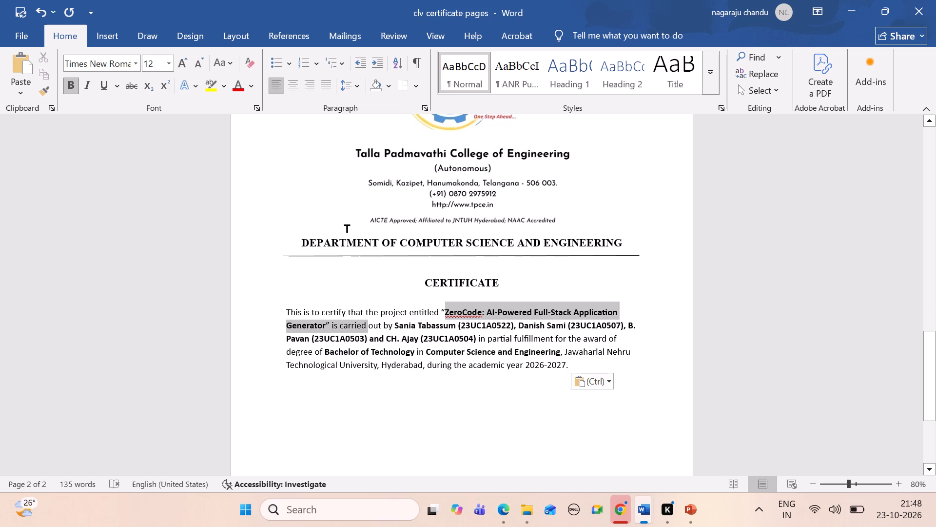
{"action": "left_click_drag", "start_coordinate": [363, 331], "coordinate": [323, 325]}
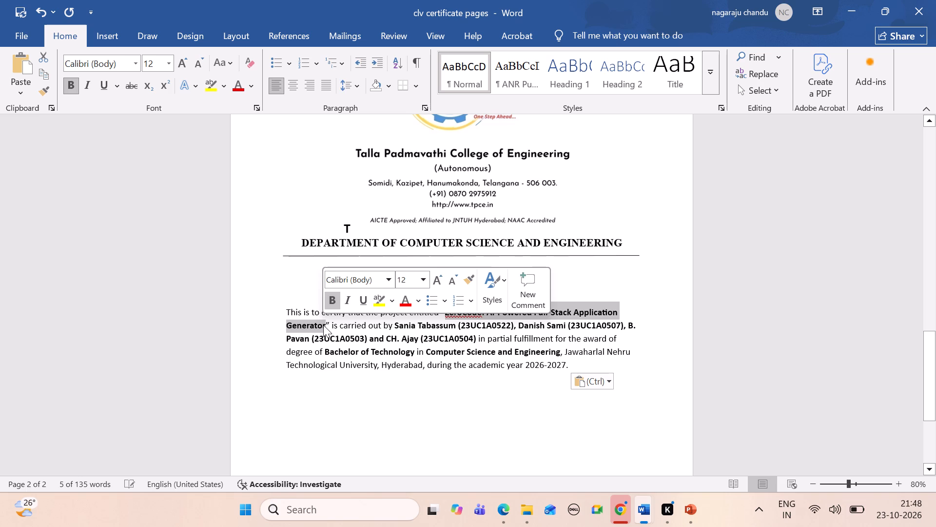
{"action": "key", "text": "BackSpace"}
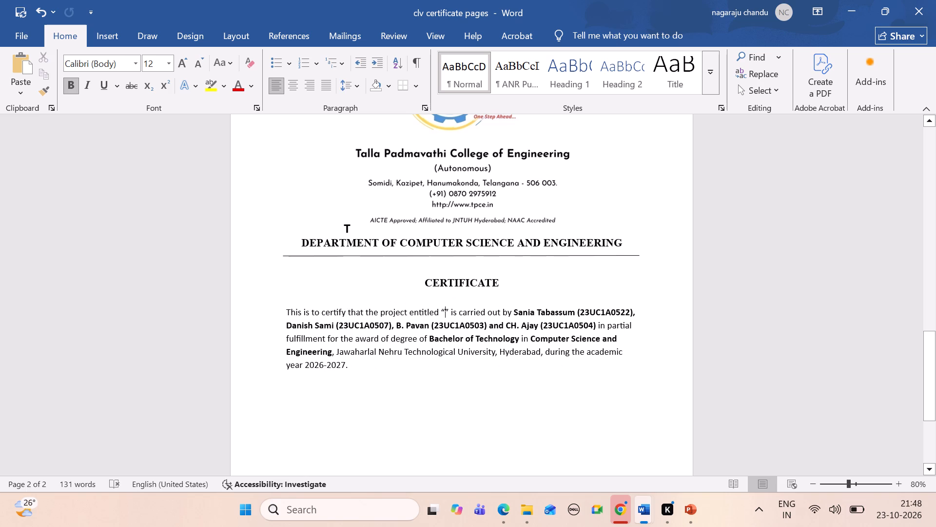
{"action": "key", "text": "shift+c"}
{"action": "key", "text": "u"}
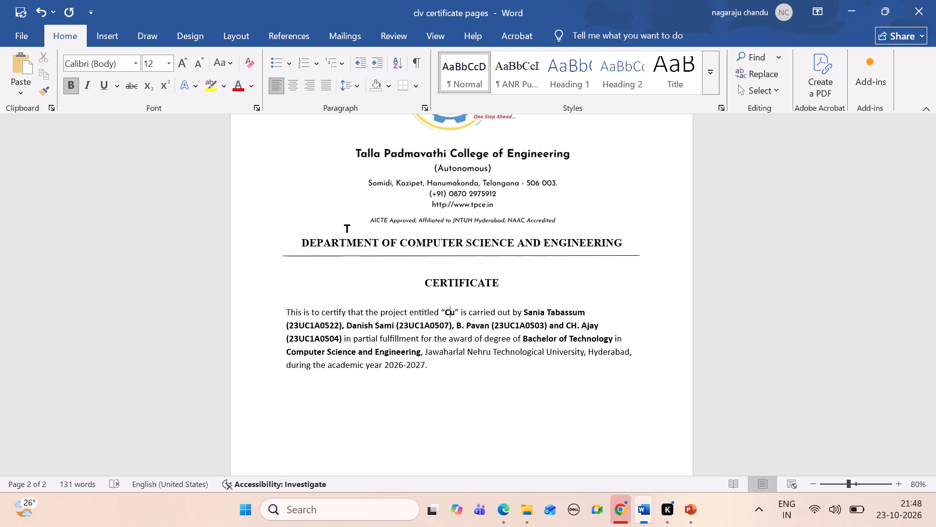
{"action": "type", "text": "st"}
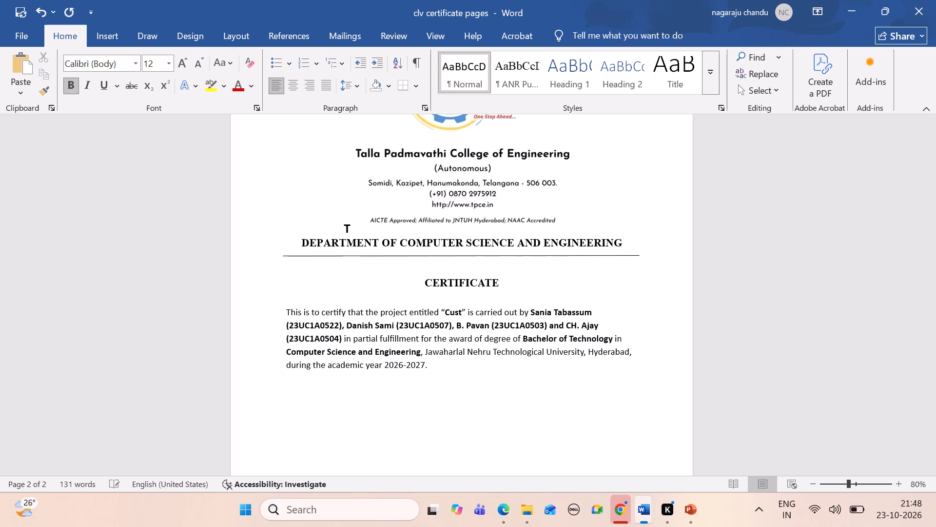
{"action": "type", "text": "omer"}
{"action": "key", "text": "space"}
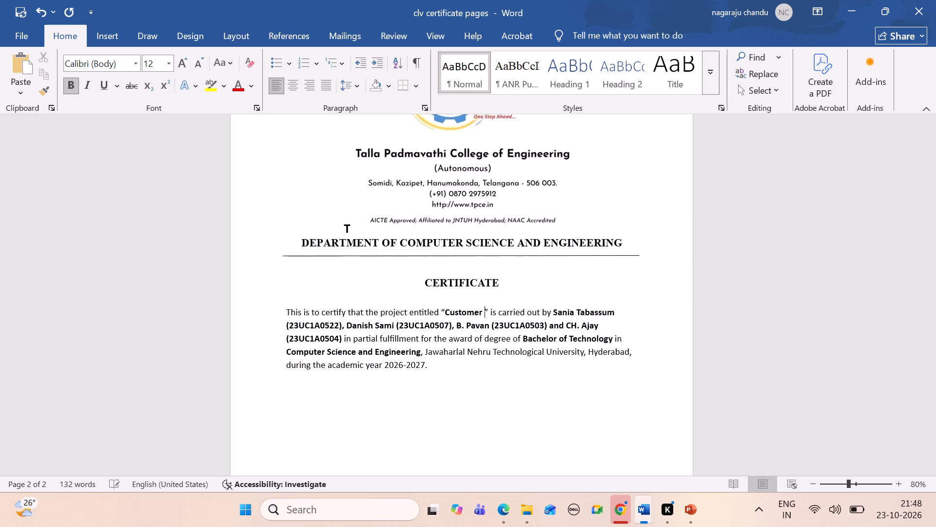
{"action": "type", "text": "Li"}
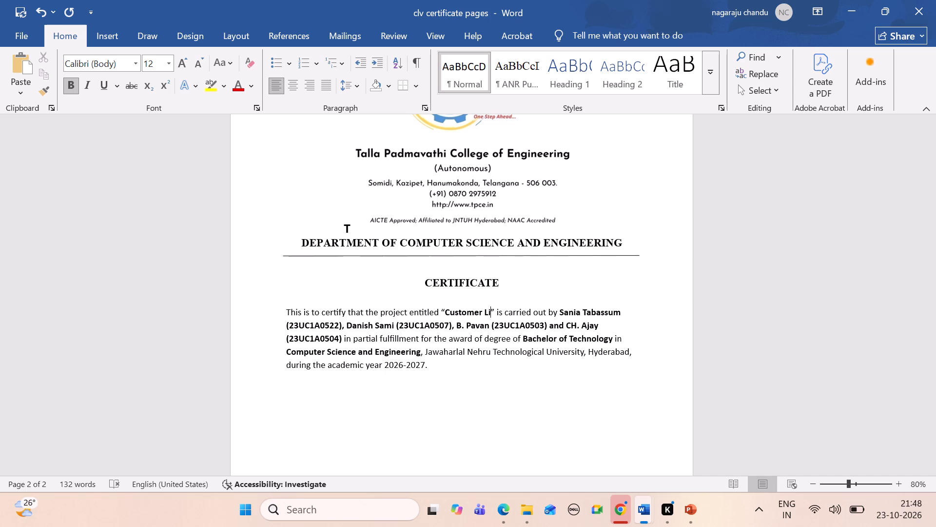
{"action": "key", "text": "BackSpace"}
{"action": "key", "text": "BackSpace"}
{"action": "key", "text": "BackSpace"}
{"action": "key", "text": "BackSpace"}
{"action": "key", "text": "BackSpace"}
{"action": "key", "text": "BackSpace"}
{"action": "key", "text": "BackSpace"}
{"action": "key", "text": "BackSpace"}
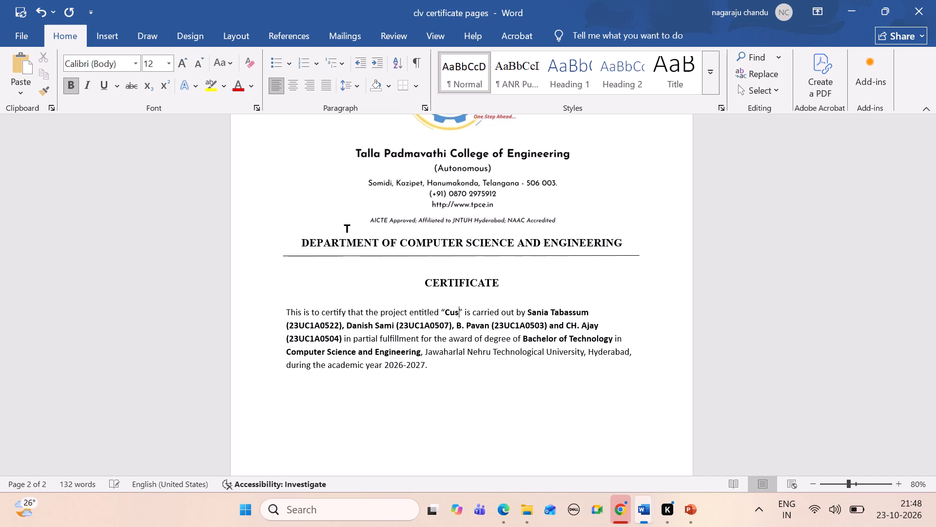
{"action": "key", "text": "BackSpace"}
{"action": "key", "text": "BackSpace"}
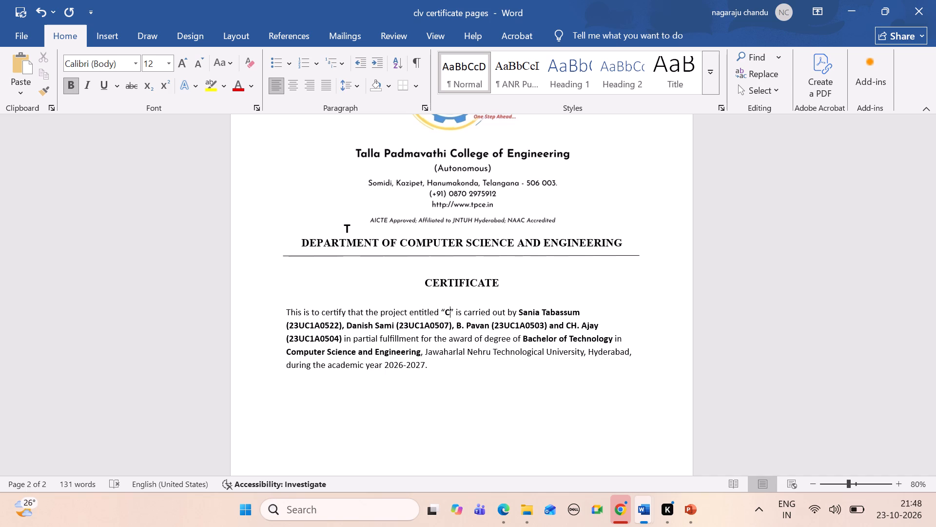
{"action": "type", "text": "US"}
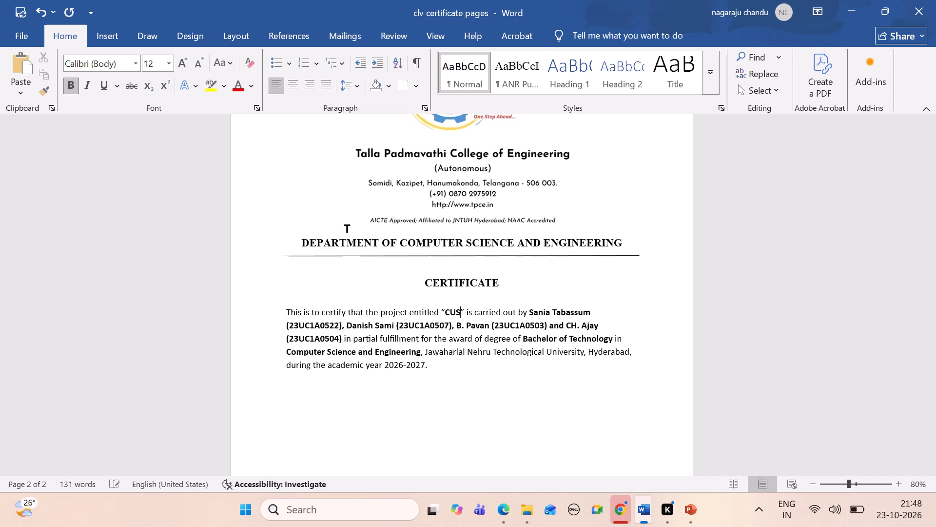
{"action": "type", "text": "TOMER"}
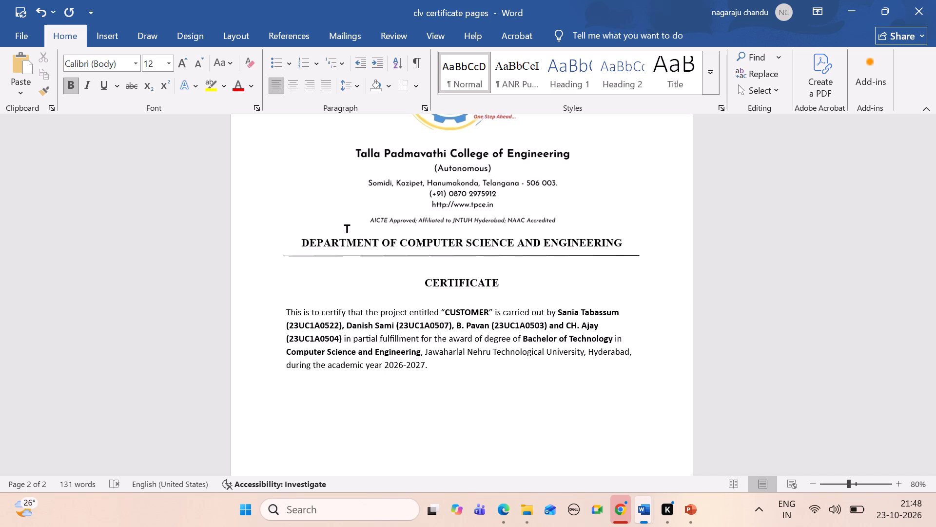
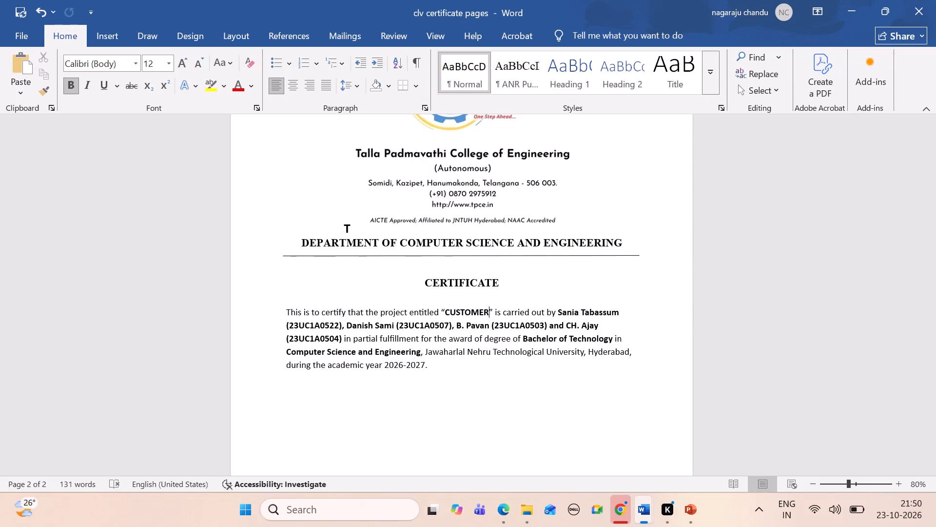
Complete the quoted project title after "CUSTOMER" with "LIFETIME VALUE PREDICTION USING BG/NBD AND GAMMA-GAMMA MODELS".
{"action": "key", "text": "space"}
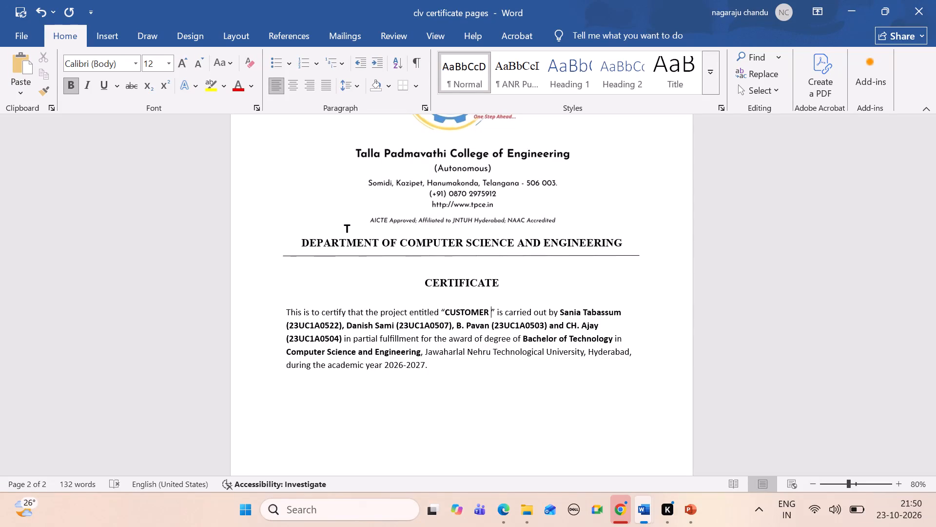
{"action": "type", "text": "LIFE"}
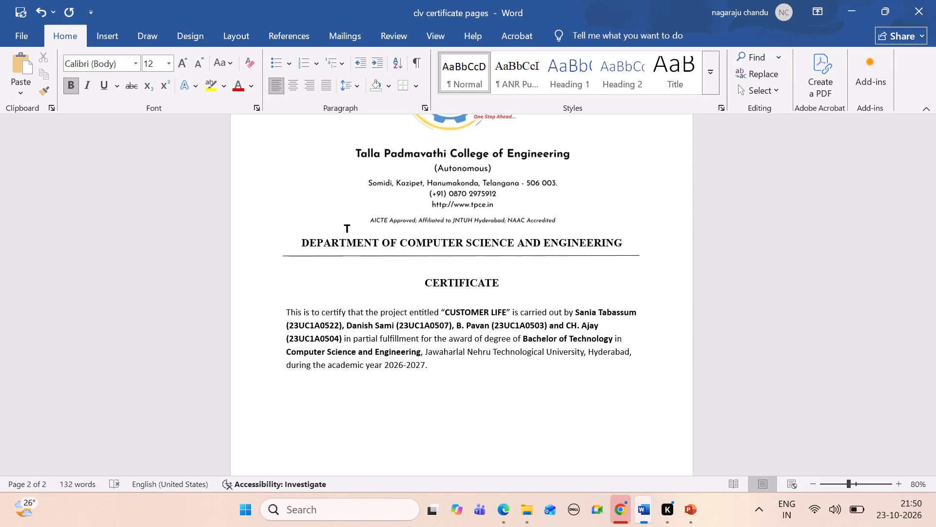
{"action": "type", "text": "TIME"}
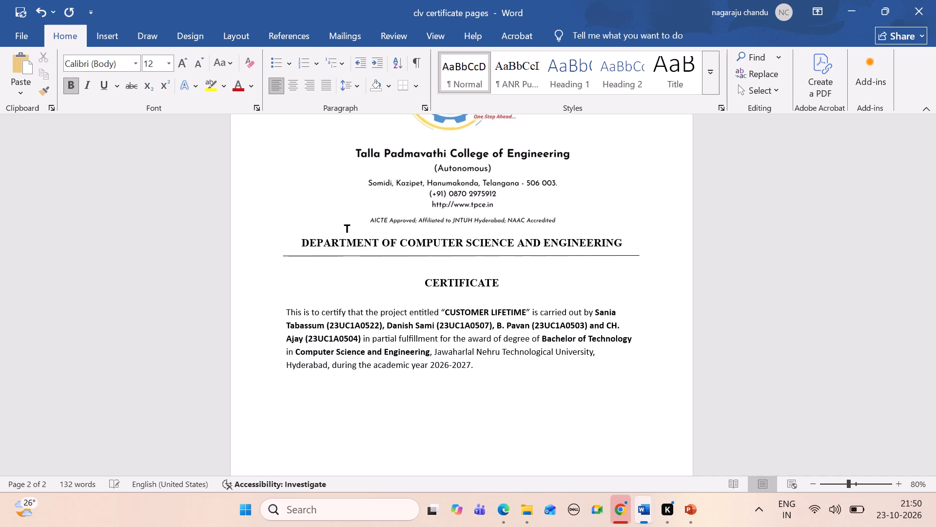
{"action": "key", "text": "space"}
{"action": "type", "text": "VALUE"}
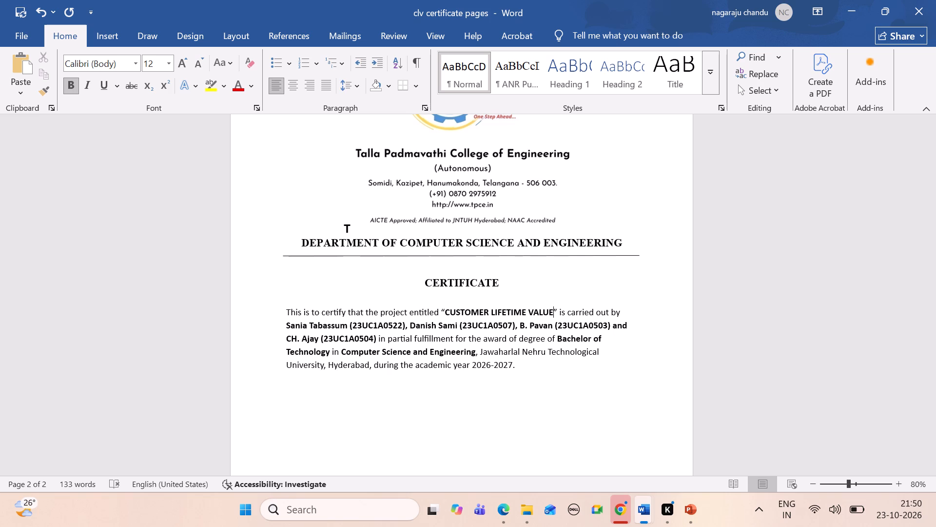
{"action": "key", "text": "space"}
{"action": "type", "text": "PREDICTION"}
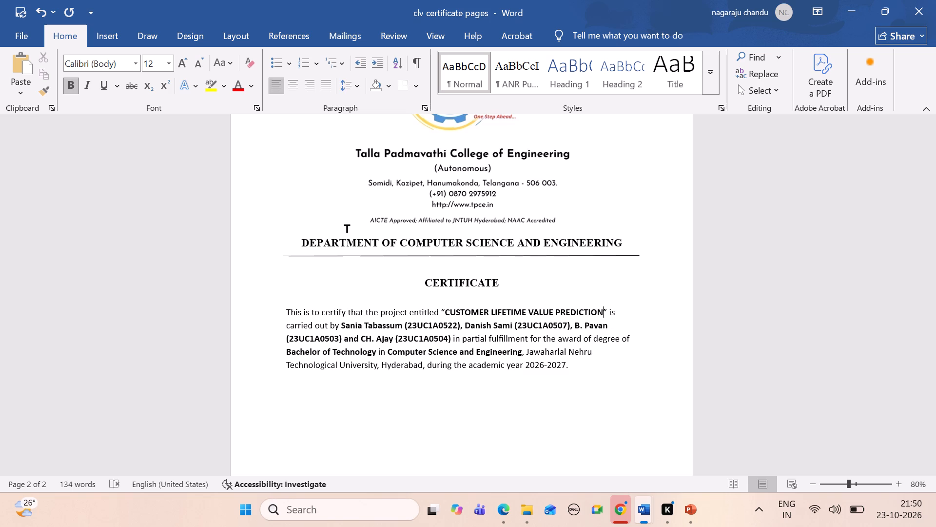
{"action": "key", "text": "space"}
{"action": "type", "text": "USING"}
{"action": "key", "text": "space"}
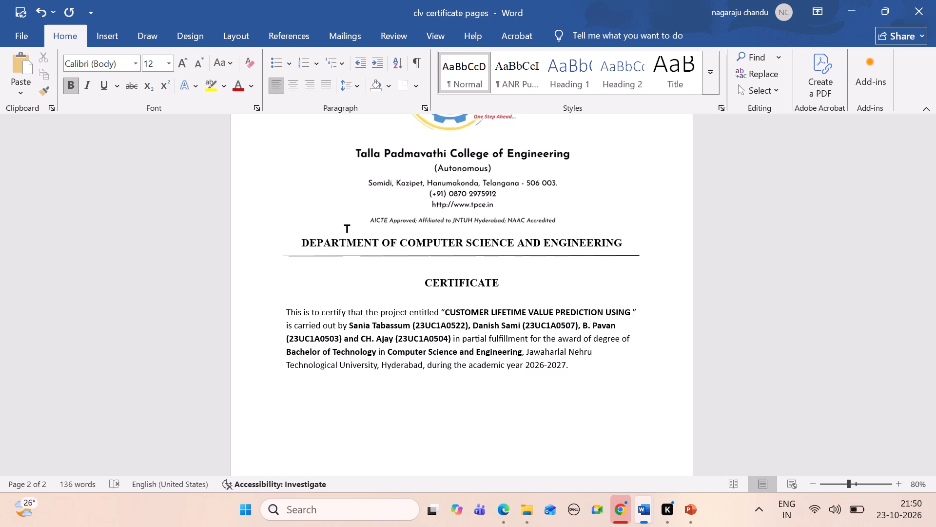
{"action": "type", "text": "BG"}
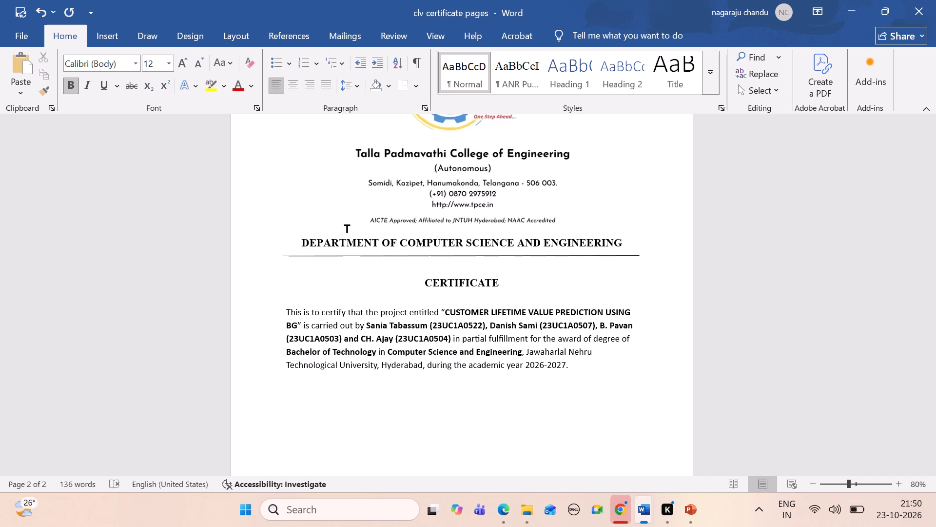
{"action": "key", "text": "slash"}
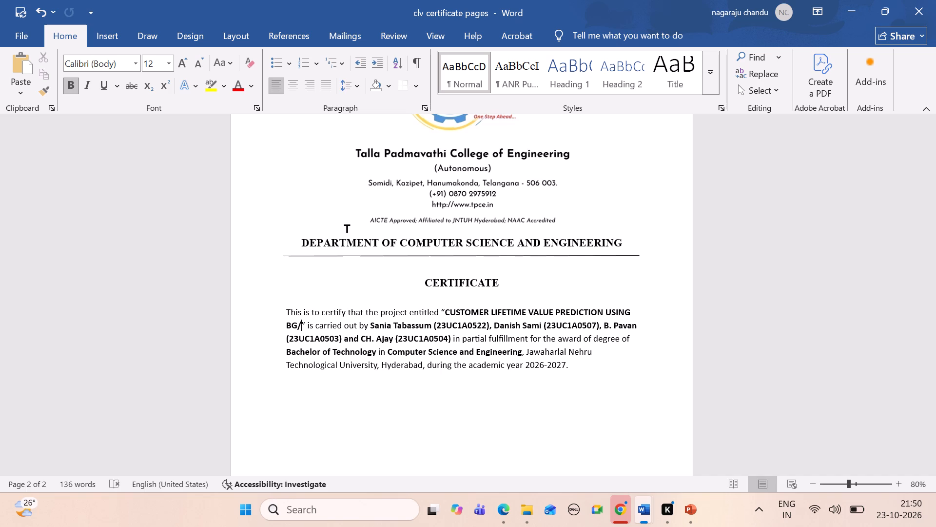
{"action": "key", "text": "n"}
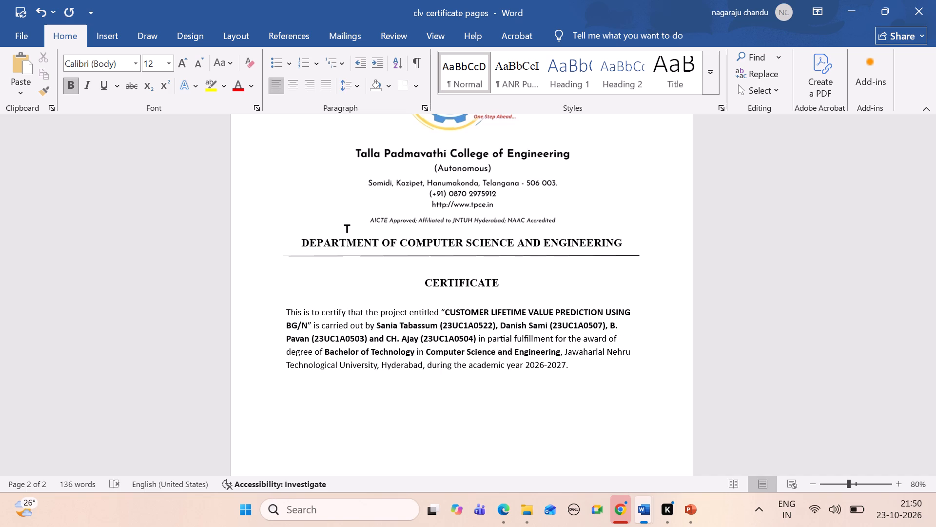
{"action": "key", "text": "b"}
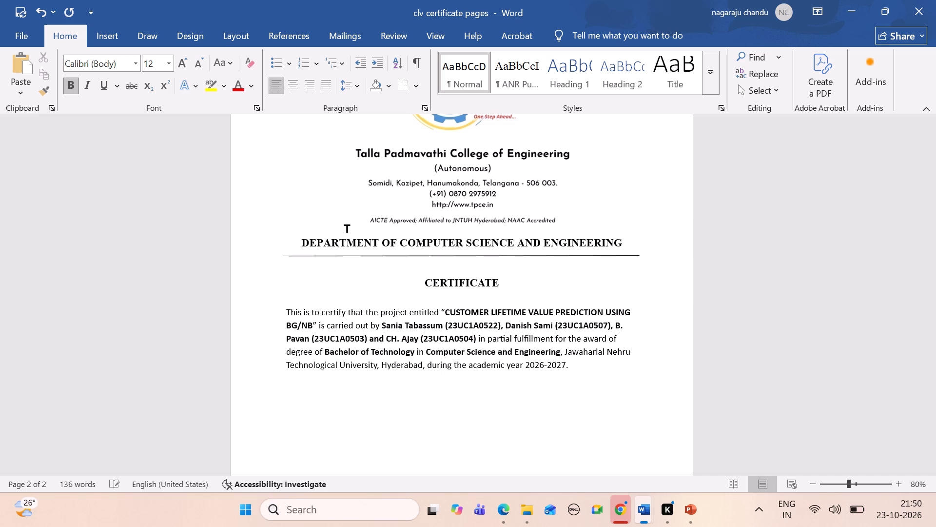
{"action": "key", "text": "d"}
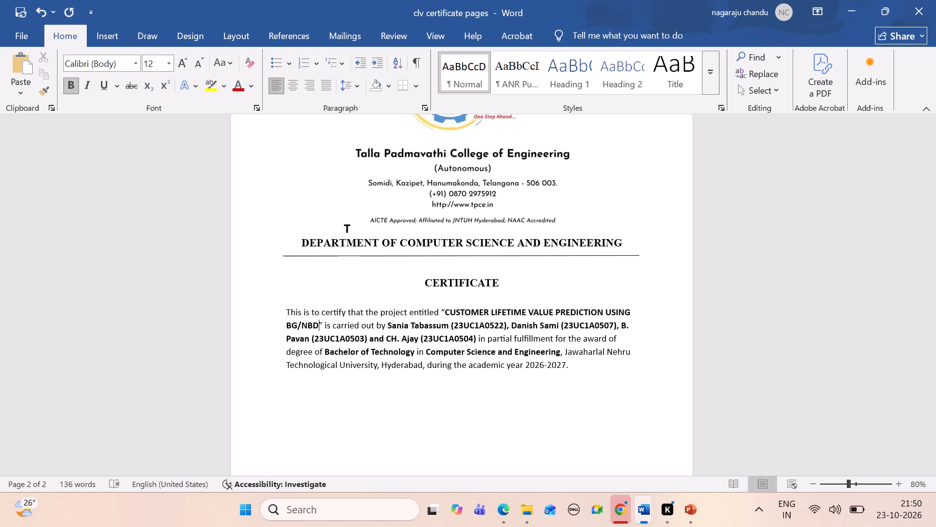
{"action": "key", "text": "space"}
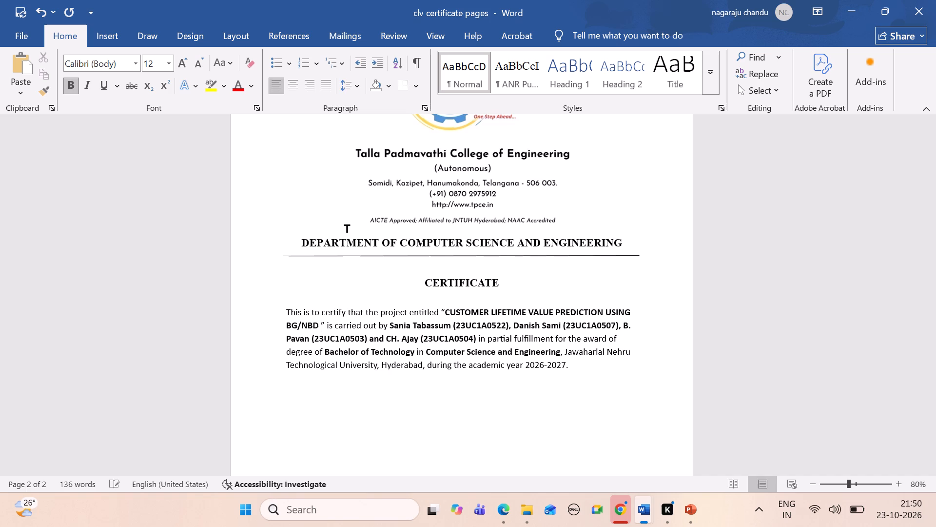
{"action": "type", "text": "AND G"}
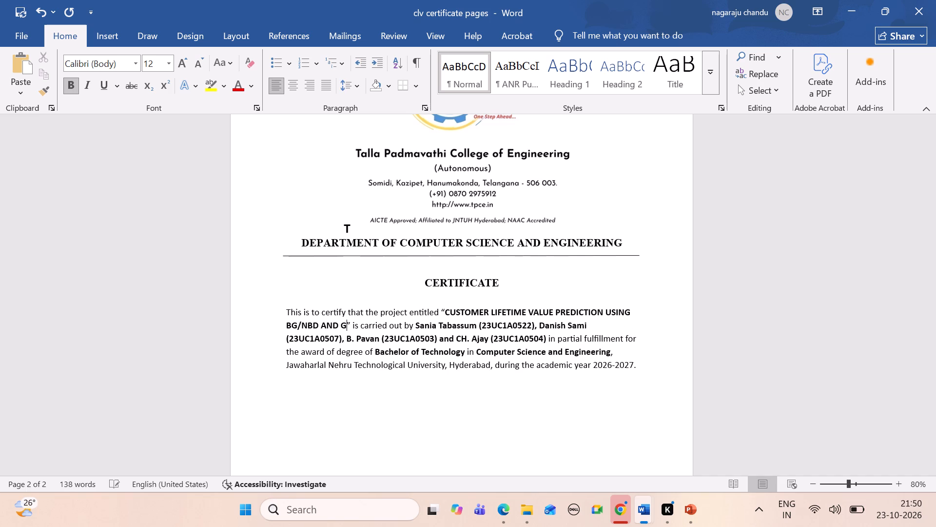
{"action": "type", "text": "AMM"}
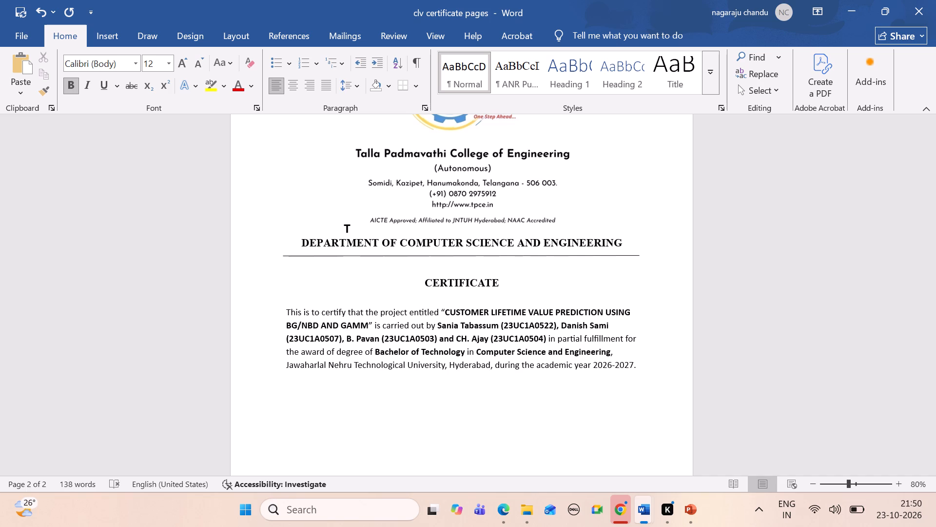
{"action": "key", "text": "a"}
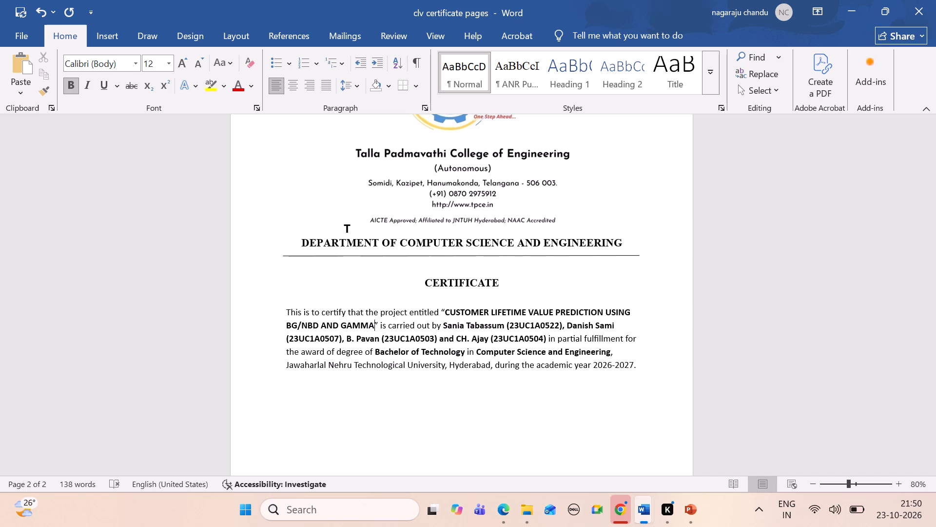
{"action": "key", "text": "minus"}
{"action": "type", "text": "GAMMA"}
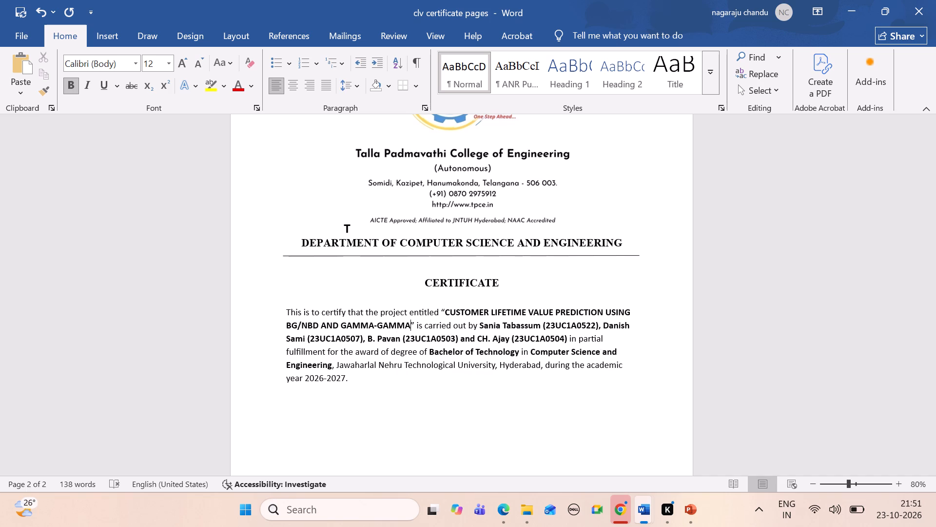
{"action": "key", "text": "space"}
{"action": "type", "text": "MO"}
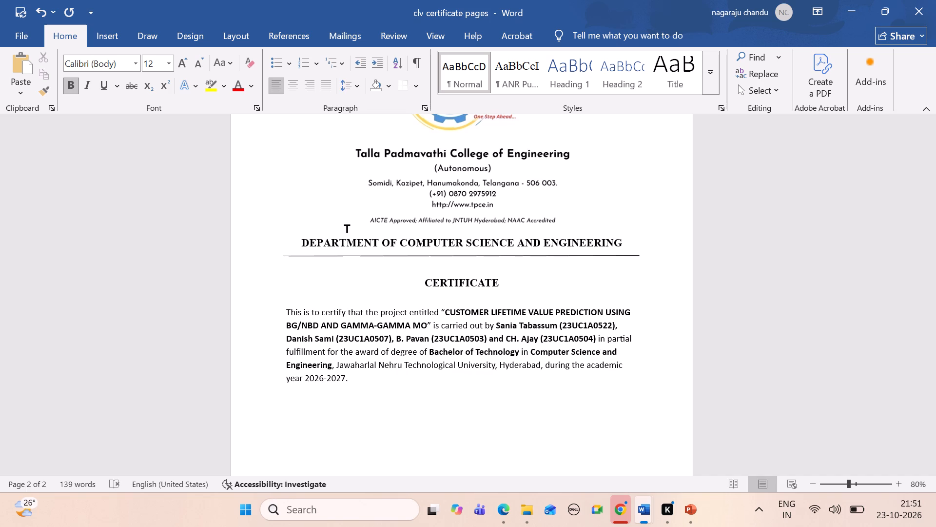
{"action": "type", "text": "DEL"}
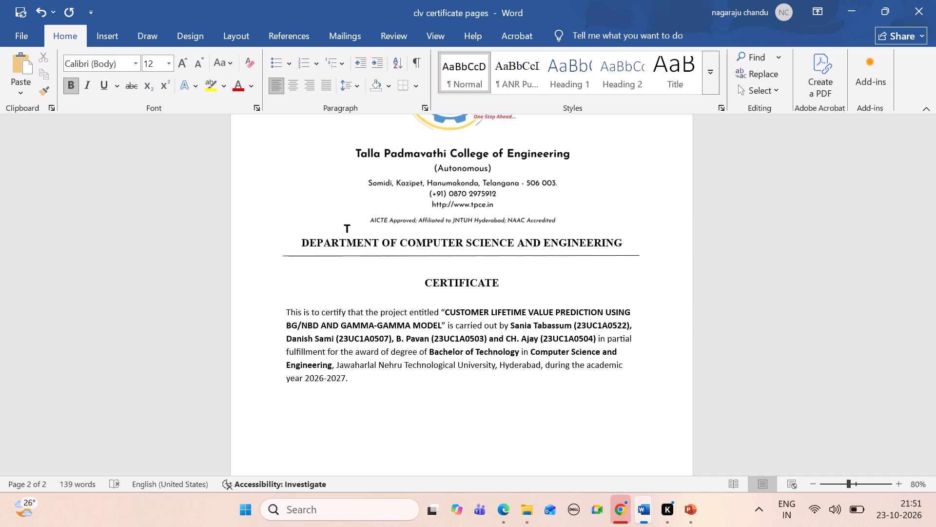
{"action": "key", "text": "s"}
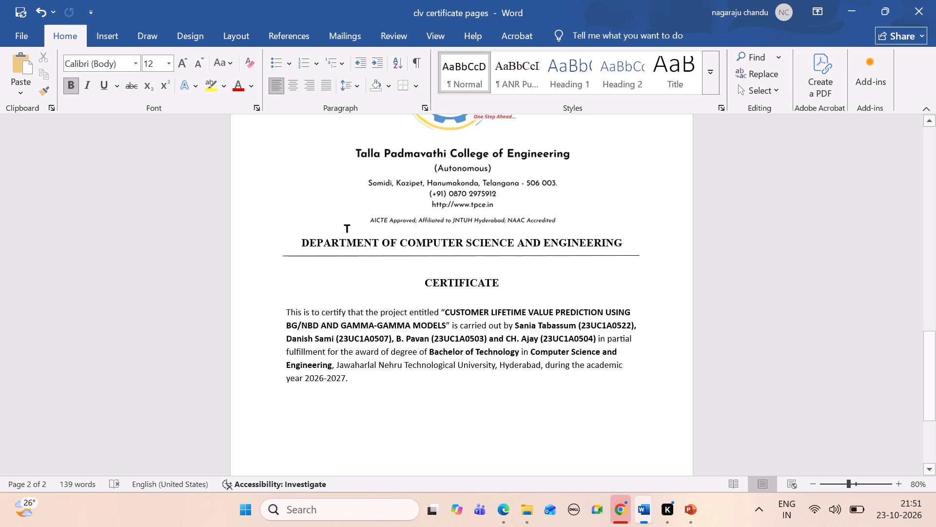
Replace the first student's name in the certification paragraph with the name of this project's first team member.
{"action": "left_click", "coordinate": [578, 328]}
{"action": "key", "text": "BackSpace"}
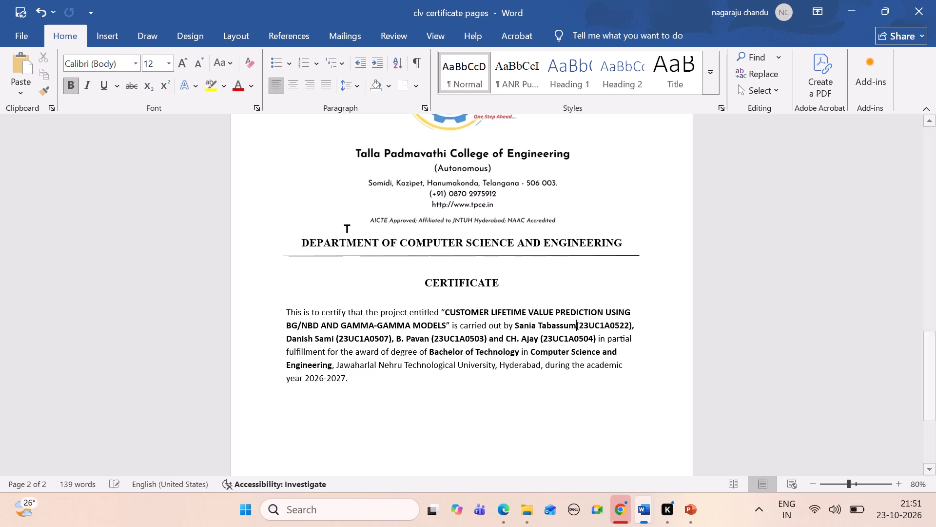
{"action": "key", "text": "BackSpace"}
{"action": "key", "text": "BackSpace"}
{"action": "key", "text": "BackSpace"}
{"action": "key", "text": "BackSpace"}
{"action": "key", "text": "BackSpace"}
{"action": "key", "text": "BackSpace"}
{"action": "key", "text": "BackSpace"}
{"action": "key", "text": "BackSpace"}
{"action": "key", "text": "BackSpace"}
{"action": "key", "text": "BackSpace"}
{"action": "key", "text": "BackSpace"}
{"action": "key", "text": "BackSpace"}
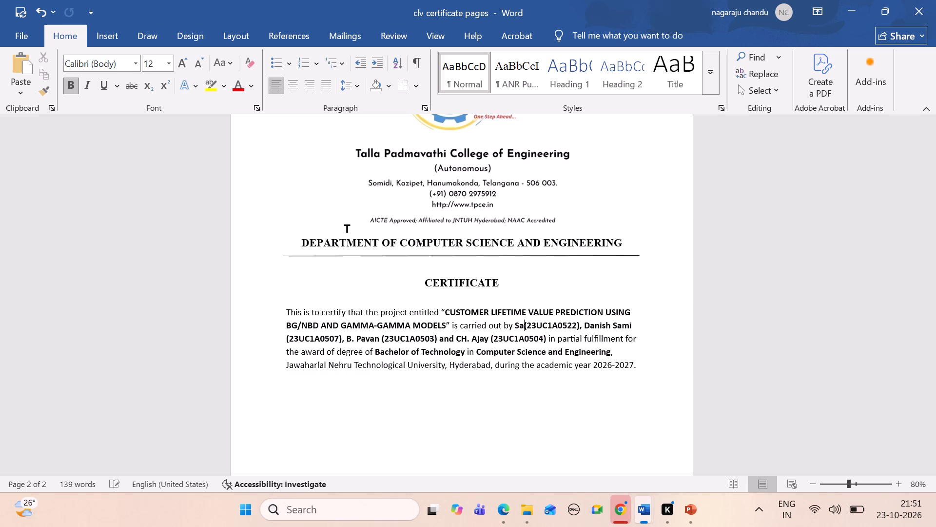
{"action": "key", "text": "BackSpace"}
{"action": "key", "text": "BackSpace"}
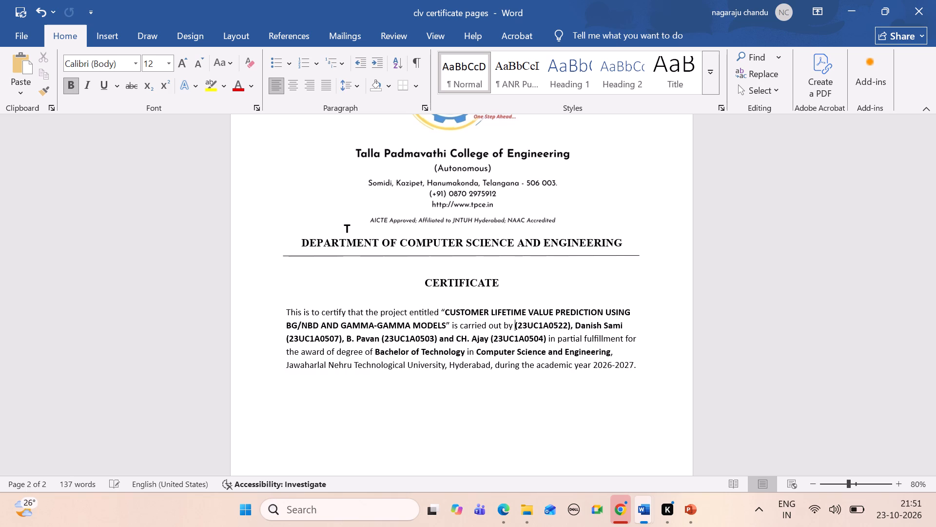
{"action": "key", "text": "b"}
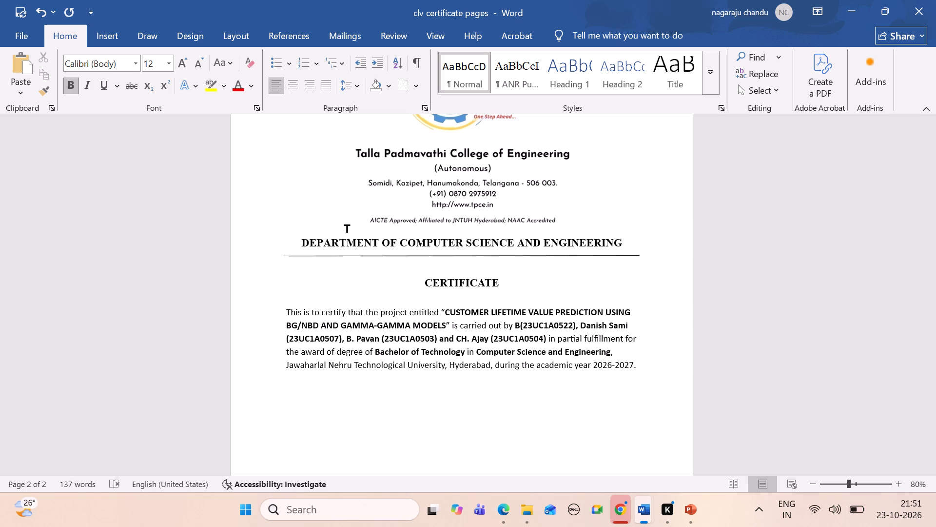
{"action": "key", "text": "period"}
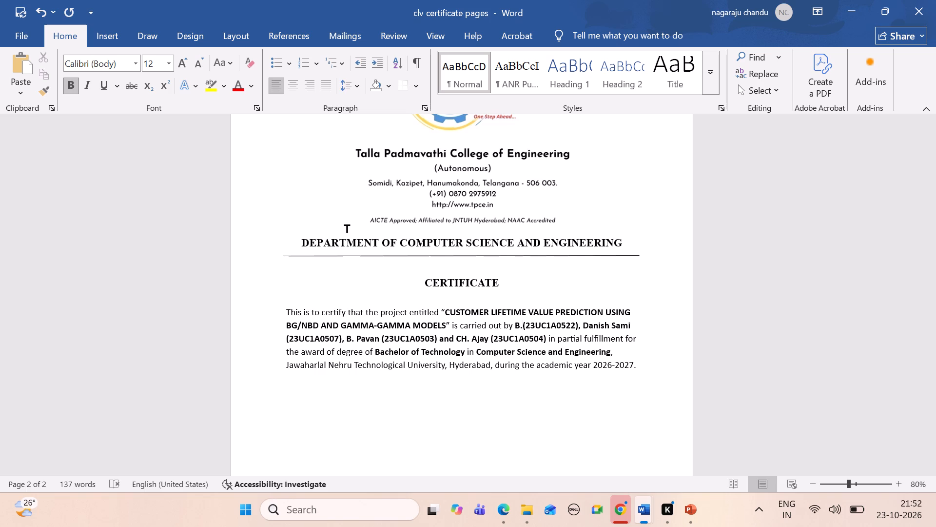
{"action": "key", "text": "space"}
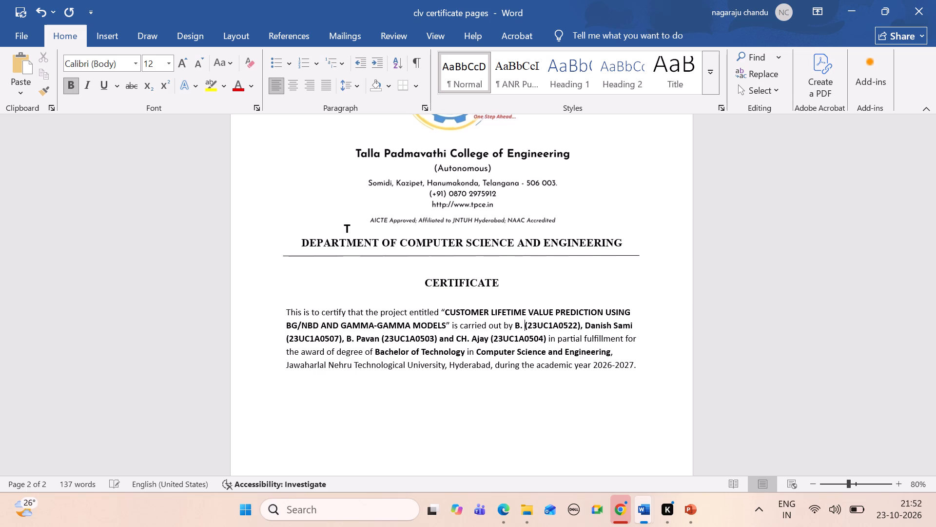
{"action": "key", "text": "s"}
{"action": "key", "text": "r"}
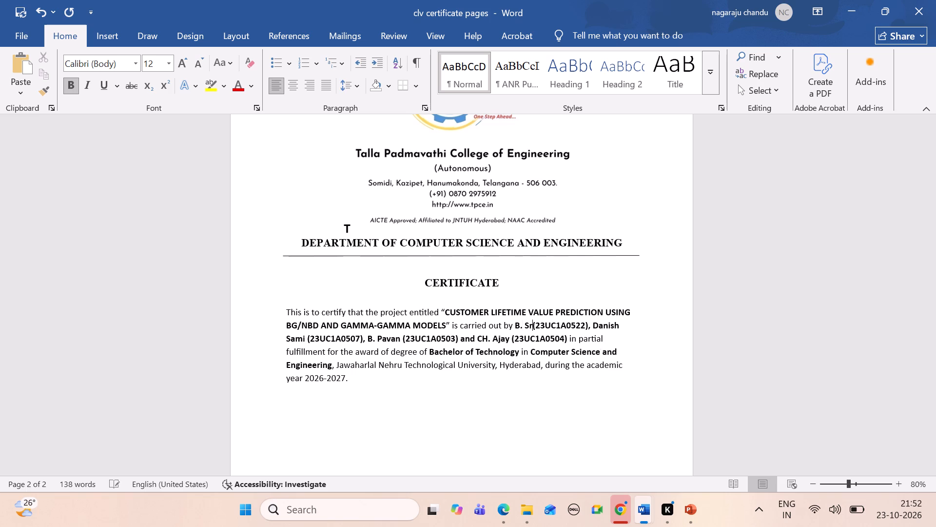
{"action": "key", "text": "a"}
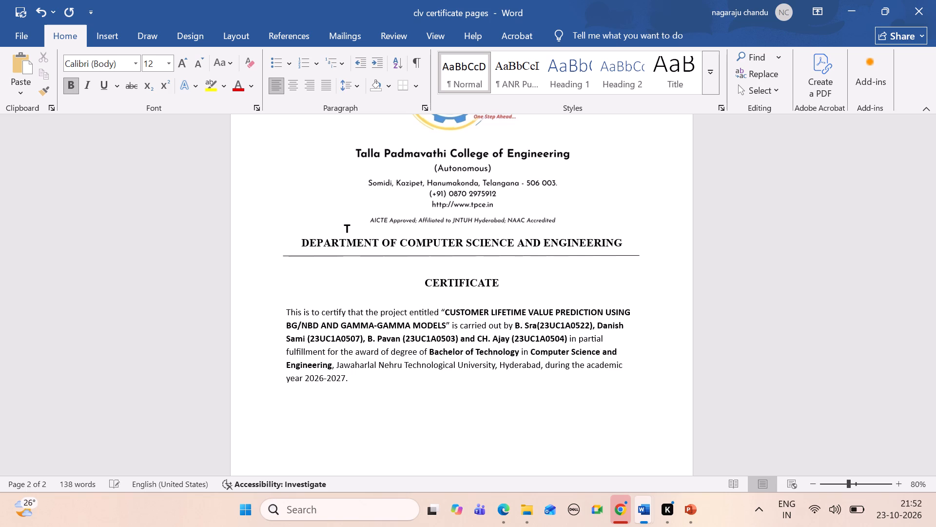
{"action": "type", "text": "vy"}
{"action": "key", "text": "a"}
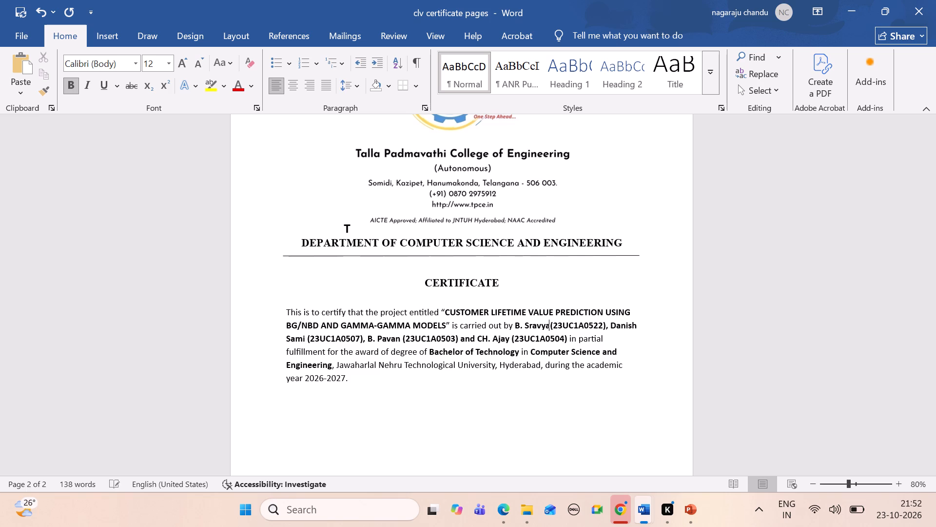
Update the final digit of the first student's roll number to match this project's first team member.
{"action": "key", "text": "Right"}
{"action": "key", "text": "Right"}
{"action": "key", "text": "Right"}
{"action": "key", "text": "Right"}
{"action": "key", "text": "Right"}
{"action": "key", "text": "Right"}
{"action": "key", "text": "Right"}
{"action": "key", "text": "Right"}
{"action": "key", "text": "Right"}
{"action": "key", "text": "Right"}
{"action": "key", "text": "Right"}
{"action": "key", "text": "BackSpace"}
{"action": "key", "text": "6"}
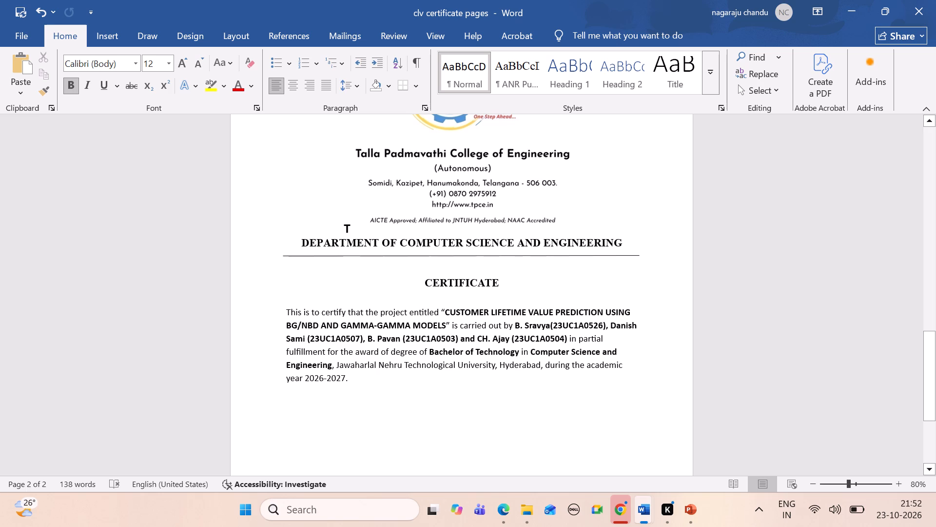
Replace the second student's name in the certification paragraph with the given name of this project's second team member.
{"action": "left_click", "coordinate": [305, 338]}
{"action": "key", "text": "BackSpace"}
{"action": "key", "text": "BackSpace"}
{"action": "key", "text": "BackSpace"}
{"action": "key", "text": "BackSpace"}
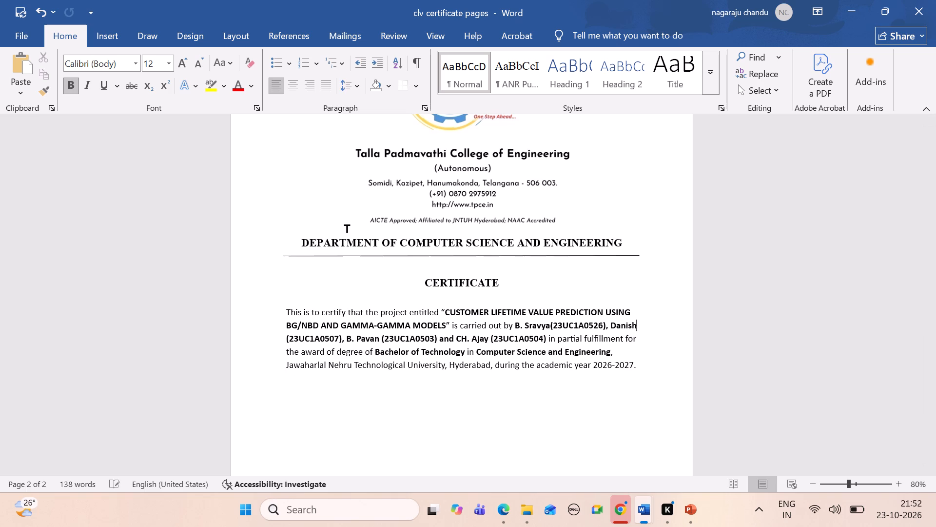
{"action": "key", "text": "BackSpace"}
{"action": "key", "text": "BackSpace"}
{"action": "key", "text": "BackSpace"}
{"action": "key", "text": "BackSpace"}
{"action": "key", "text": "BackSpace"}
{"action": "key", "text": "BackSpace"}
{"action": "key", "text": "BackSpace"}
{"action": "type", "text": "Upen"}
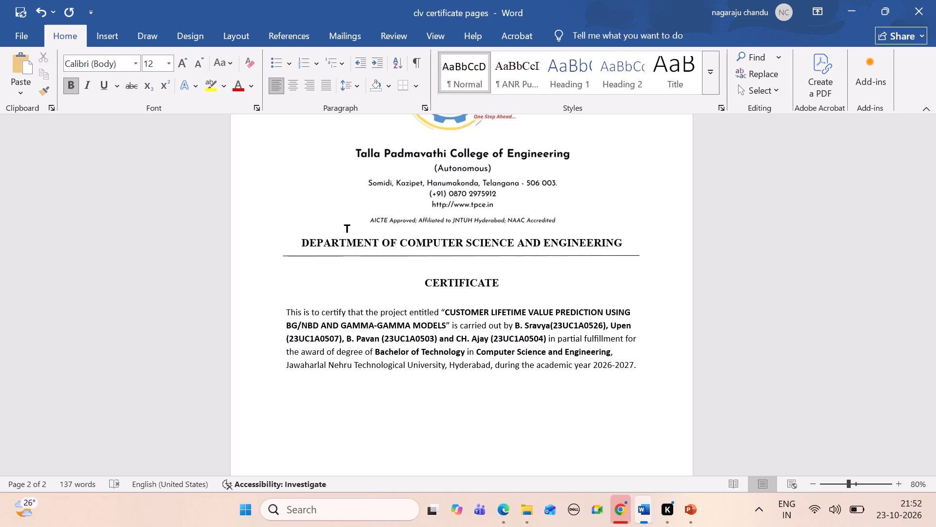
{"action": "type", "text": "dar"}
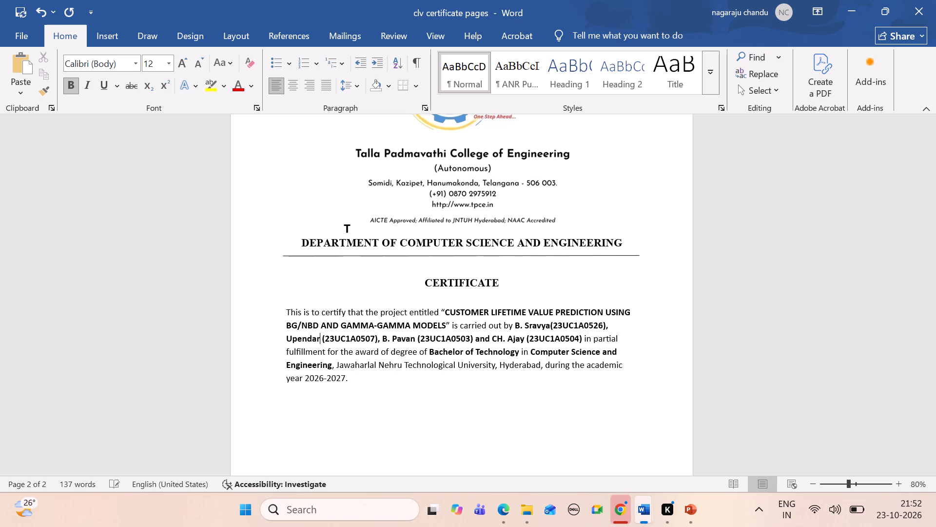
Add the second student's capital surname initial, followed by a period and a space, before the given name in the certification paragraph.
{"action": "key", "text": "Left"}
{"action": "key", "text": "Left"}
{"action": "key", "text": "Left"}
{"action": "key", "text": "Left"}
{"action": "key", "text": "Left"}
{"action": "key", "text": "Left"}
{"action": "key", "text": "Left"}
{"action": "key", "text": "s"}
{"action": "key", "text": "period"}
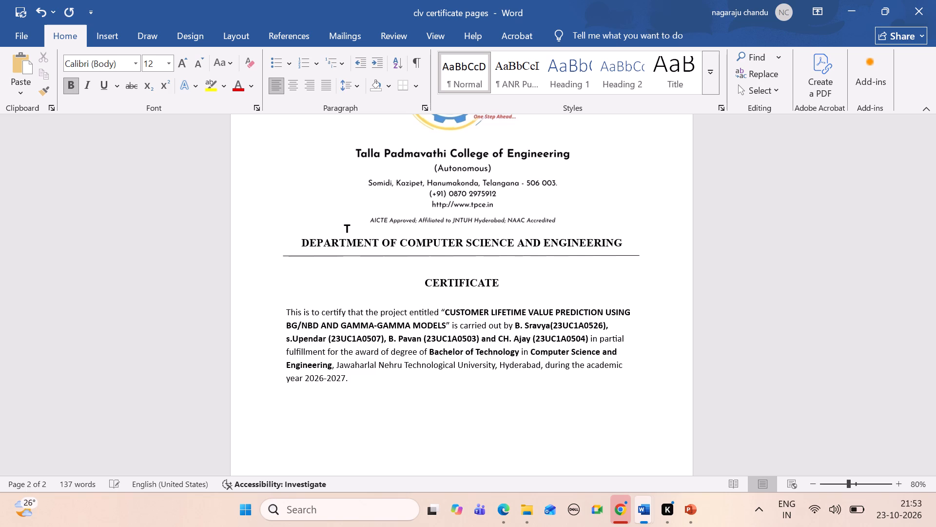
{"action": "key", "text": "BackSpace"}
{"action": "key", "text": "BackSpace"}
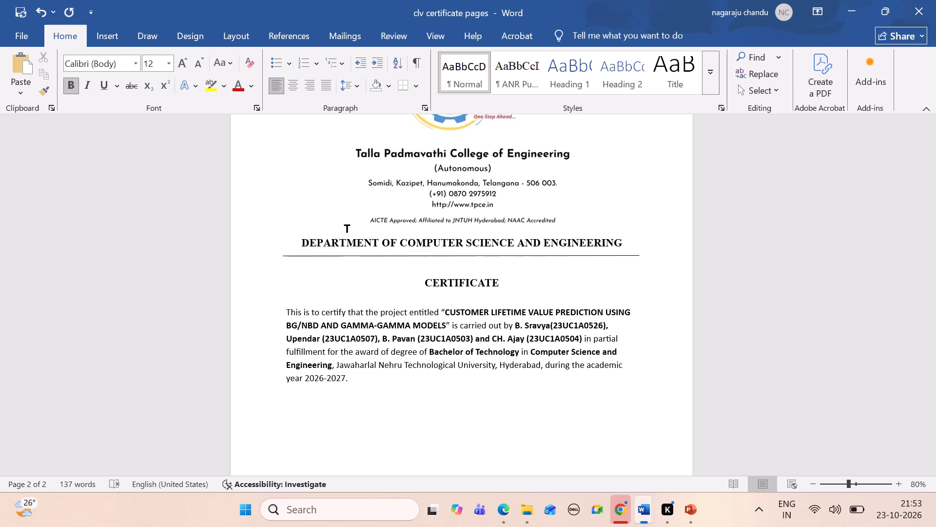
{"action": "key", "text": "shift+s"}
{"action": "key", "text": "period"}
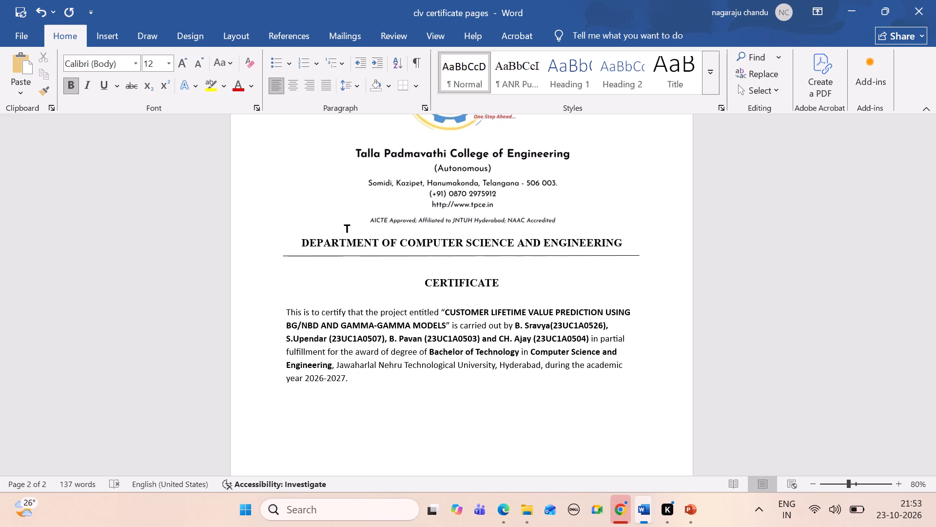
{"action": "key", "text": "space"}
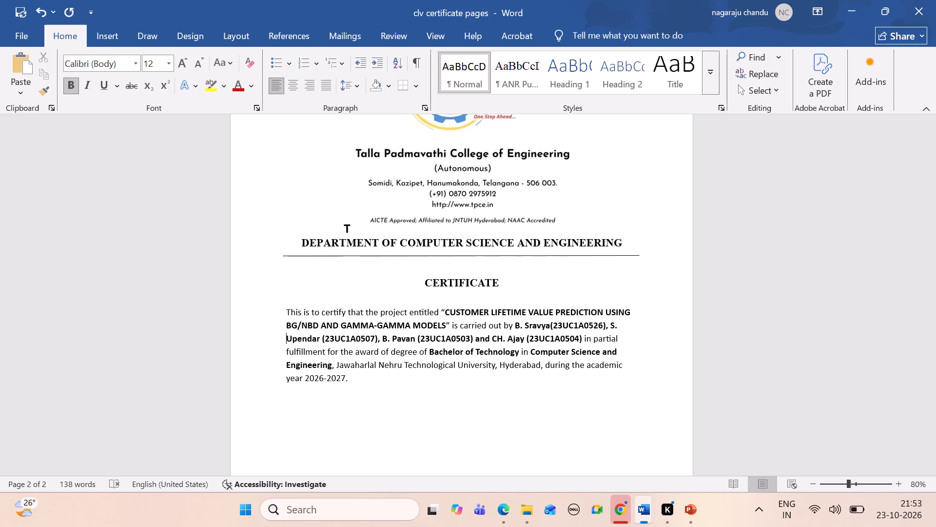
Replace the last two digits of the second student's roll number with those of this project's second team member.
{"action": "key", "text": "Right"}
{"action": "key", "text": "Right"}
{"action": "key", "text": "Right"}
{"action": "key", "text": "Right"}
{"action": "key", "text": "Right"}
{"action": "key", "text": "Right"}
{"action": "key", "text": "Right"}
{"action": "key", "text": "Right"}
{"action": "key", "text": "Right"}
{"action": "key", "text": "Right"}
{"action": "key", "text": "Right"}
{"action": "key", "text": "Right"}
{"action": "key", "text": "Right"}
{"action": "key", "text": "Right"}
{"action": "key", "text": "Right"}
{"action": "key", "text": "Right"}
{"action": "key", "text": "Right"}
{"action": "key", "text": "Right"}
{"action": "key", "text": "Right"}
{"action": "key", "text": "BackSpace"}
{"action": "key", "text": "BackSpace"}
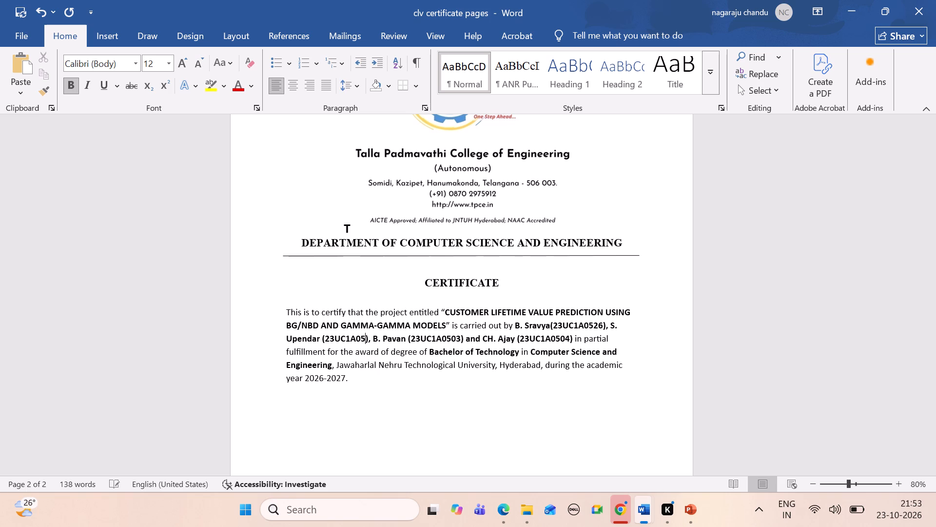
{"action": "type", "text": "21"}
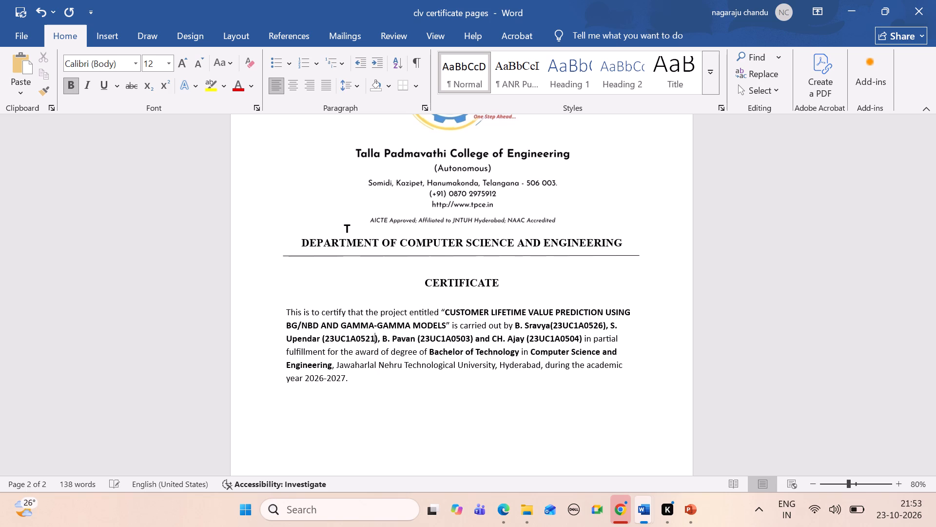
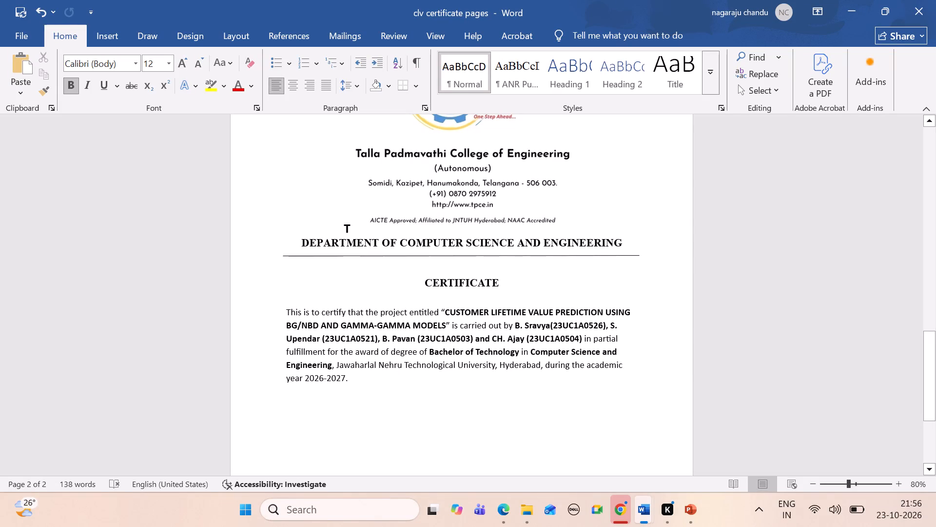
Replace the third student's name in the certification paragraph with the surname initial and given name of this project's third team member.
{"action": "left_click", "coordinate": [415, 339]}
{"action": "key", "text": "BackSpace"}
{"action": "key", "text": "BackSpace"}
{"action": "key", "text": "BackSpace"}
{"action": "key", "text": "BackSpace"}
{"action": "key", "text": "BackSpace"}
{"action": "key", "text": "BackSpace"}
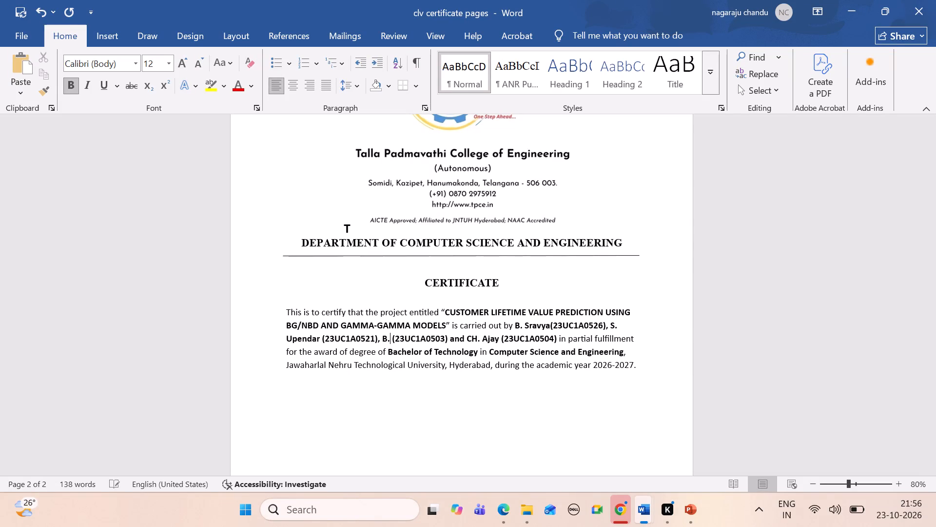
{"action": "key", "text": "BackSpace"}
{"action": "key", "text": "BackSpace"}
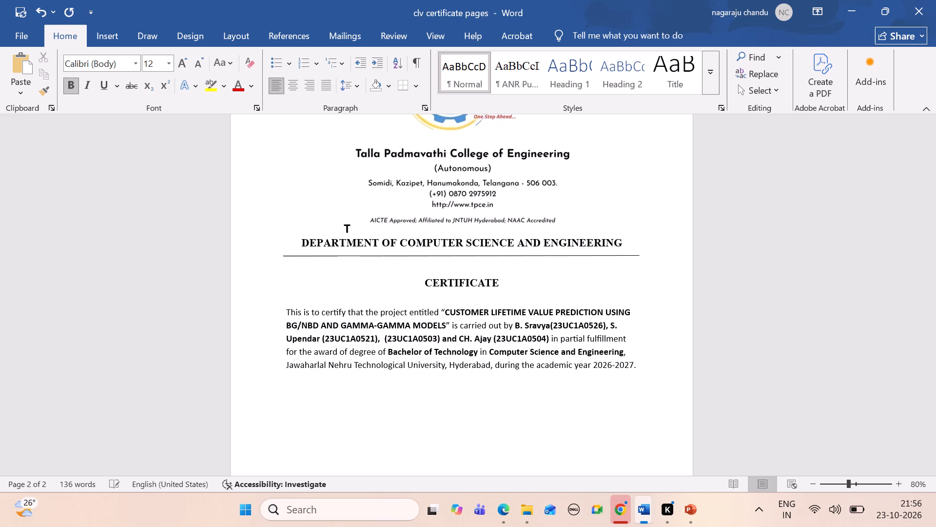
{"action": "key", "text": "g"}
{"action": "key", "text": "BackSpace"}
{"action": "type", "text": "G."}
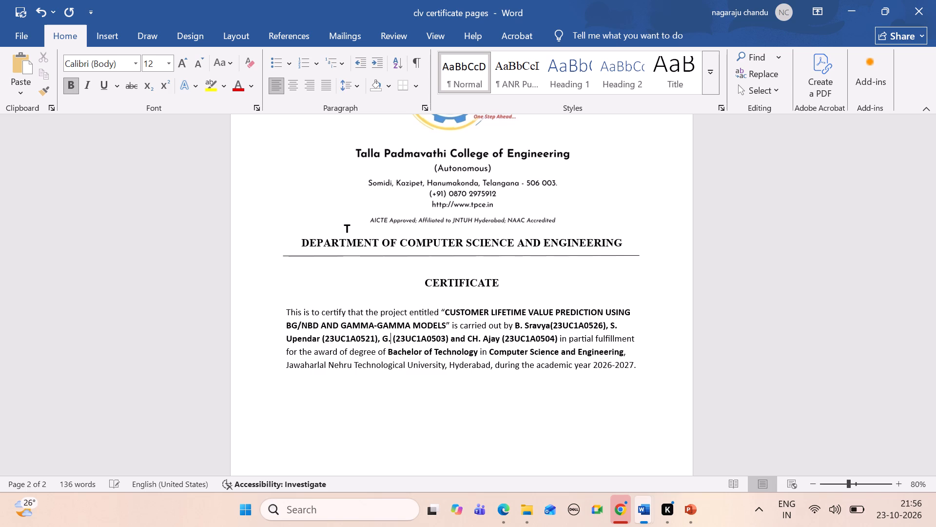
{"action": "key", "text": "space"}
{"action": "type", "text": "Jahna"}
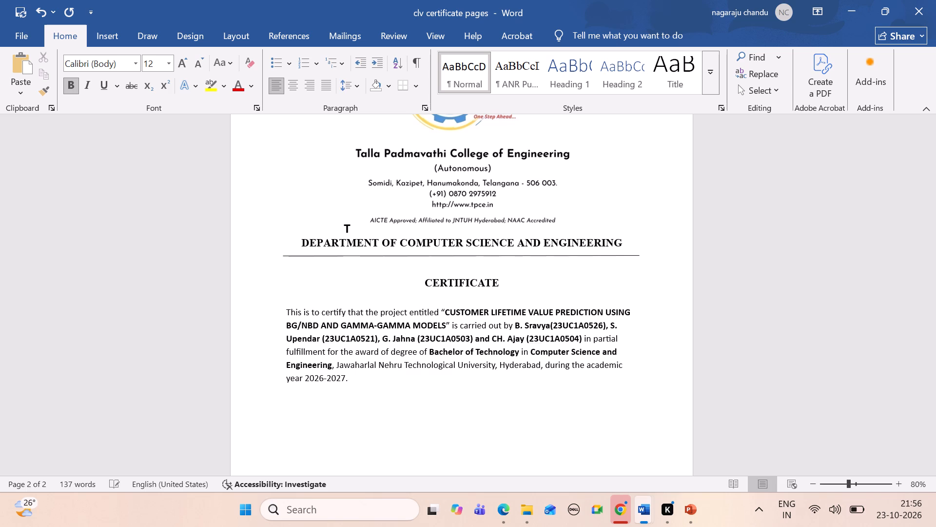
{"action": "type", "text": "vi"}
Update the third student's roll number to the third team member's, changing its second digit, the digit before the A, and the final digit.
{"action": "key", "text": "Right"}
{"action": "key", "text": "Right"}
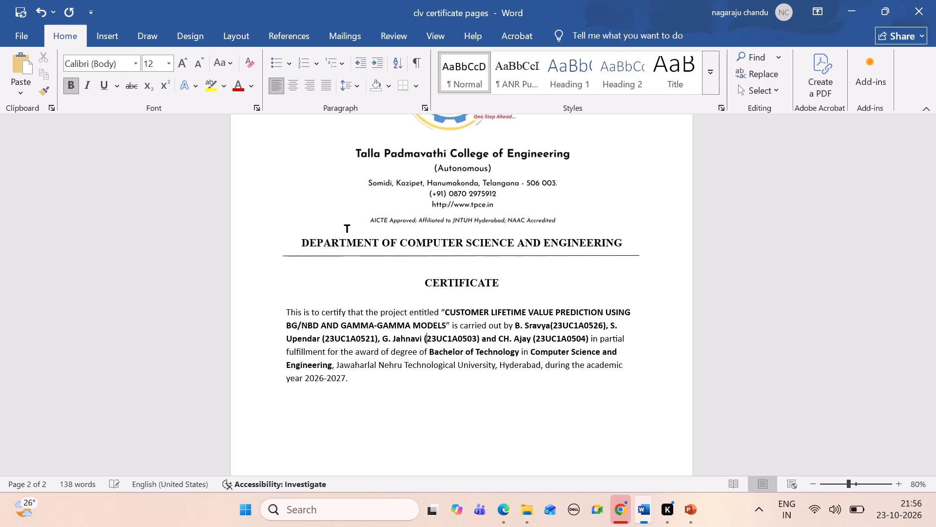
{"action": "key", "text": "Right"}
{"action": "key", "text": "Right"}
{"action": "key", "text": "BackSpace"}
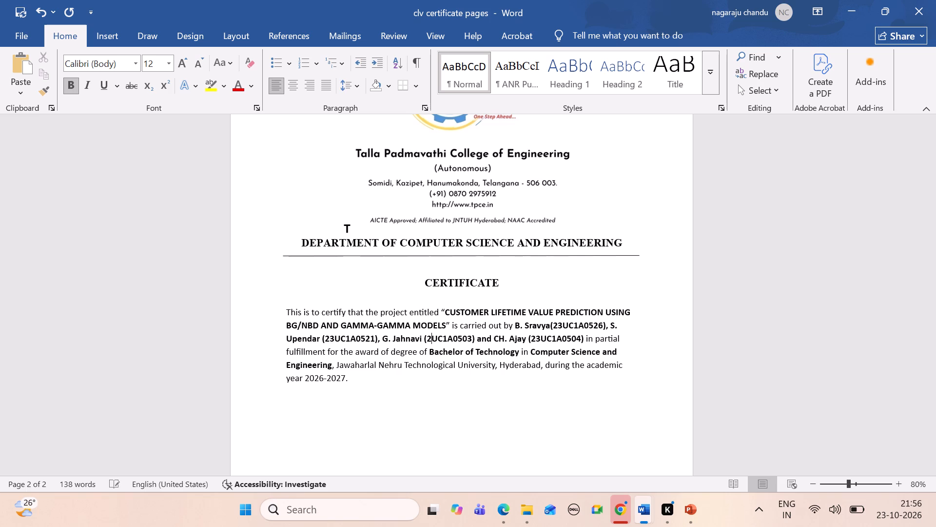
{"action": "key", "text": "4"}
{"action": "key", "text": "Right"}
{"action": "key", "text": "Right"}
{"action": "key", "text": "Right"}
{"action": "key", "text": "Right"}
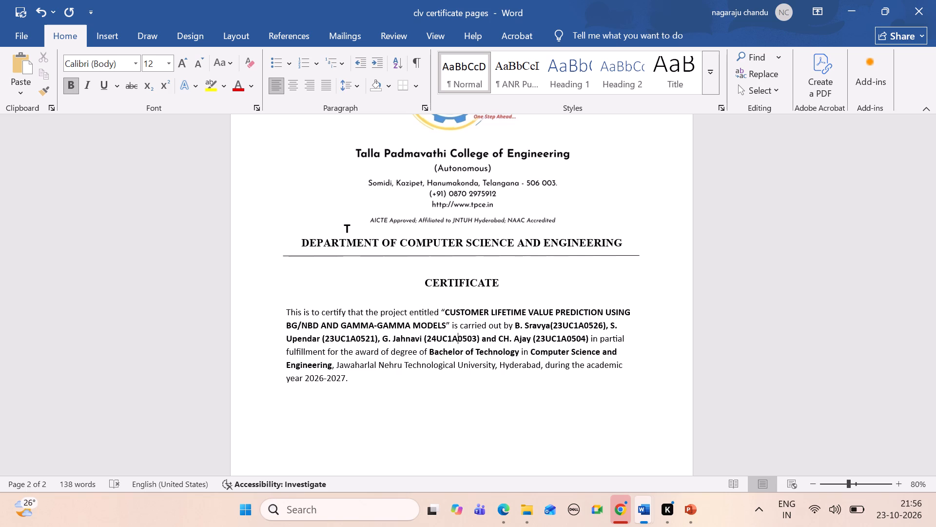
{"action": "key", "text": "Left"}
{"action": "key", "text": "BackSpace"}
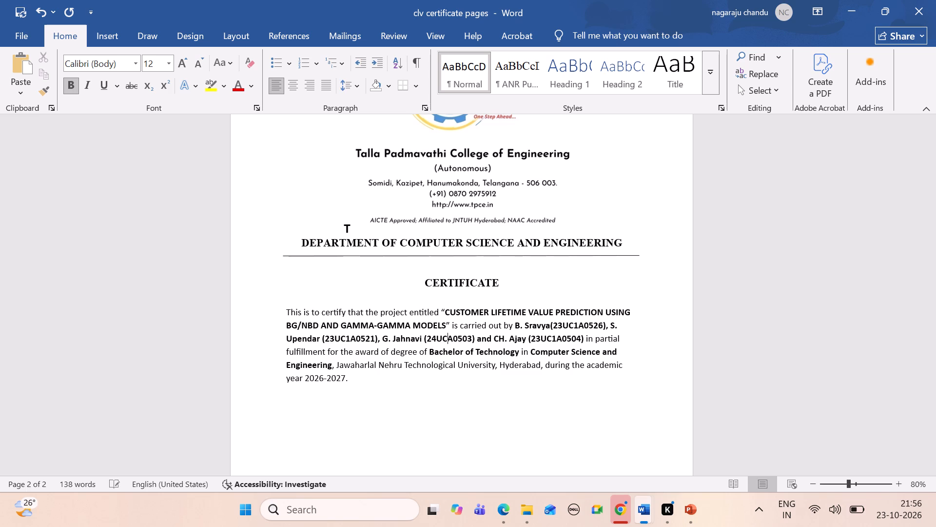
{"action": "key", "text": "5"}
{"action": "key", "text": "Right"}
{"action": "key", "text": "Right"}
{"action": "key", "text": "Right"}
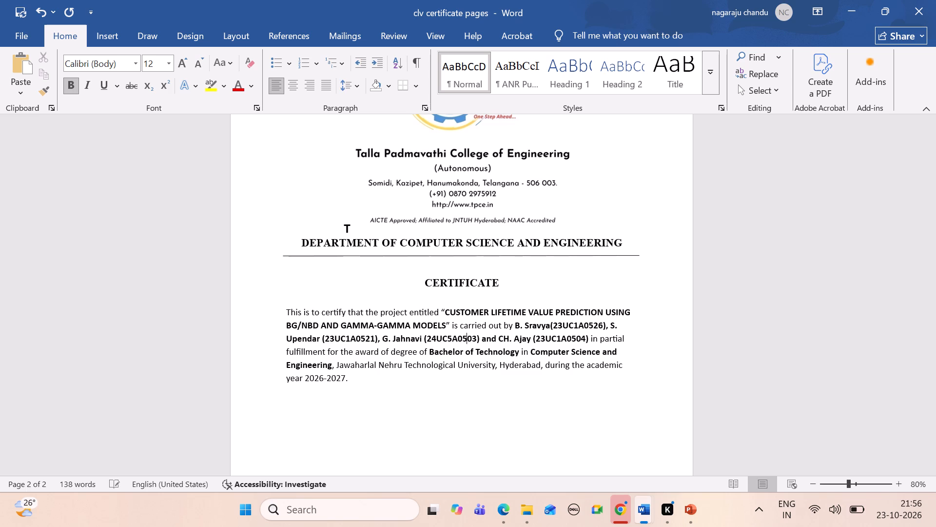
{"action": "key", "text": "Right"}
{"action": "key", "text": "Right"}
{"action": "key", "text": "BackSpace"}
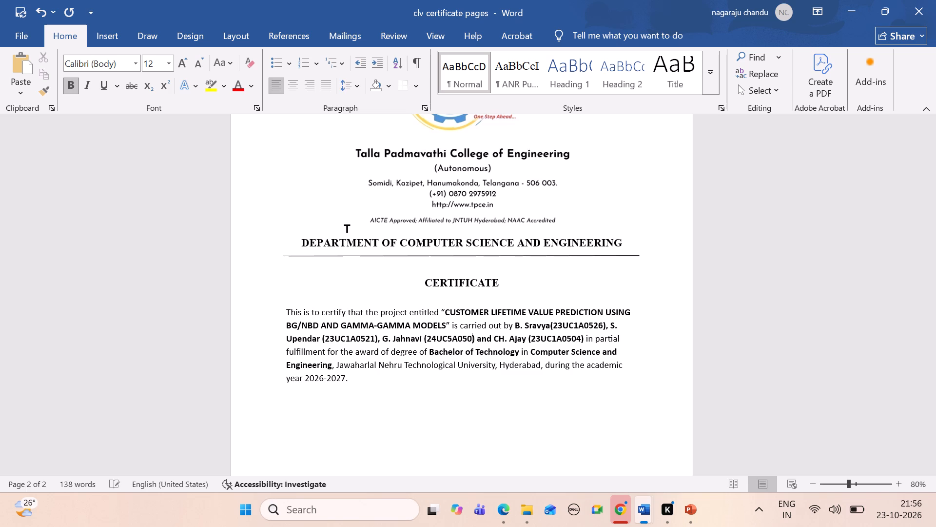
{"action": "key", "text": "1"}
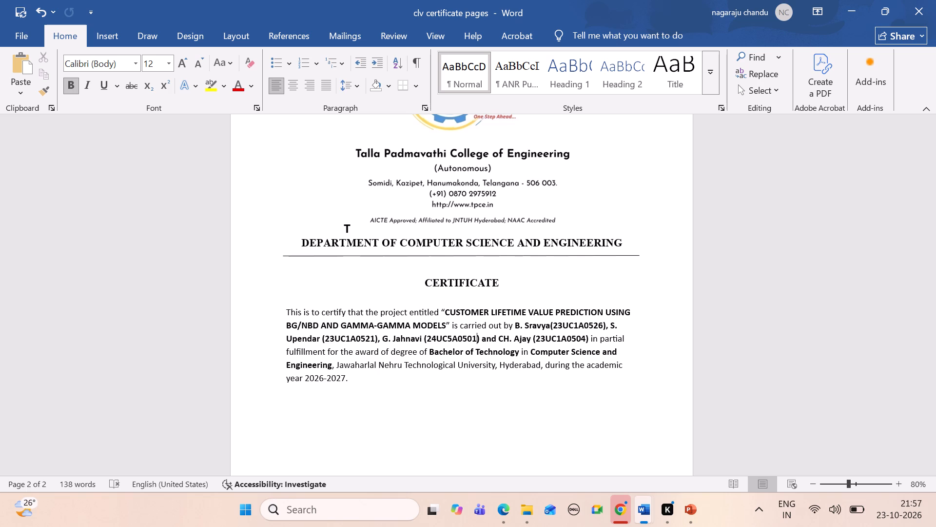
Replace the fourth student's name in the certification paragraph with the surname initial and two-word given name of this project's fourth team member.
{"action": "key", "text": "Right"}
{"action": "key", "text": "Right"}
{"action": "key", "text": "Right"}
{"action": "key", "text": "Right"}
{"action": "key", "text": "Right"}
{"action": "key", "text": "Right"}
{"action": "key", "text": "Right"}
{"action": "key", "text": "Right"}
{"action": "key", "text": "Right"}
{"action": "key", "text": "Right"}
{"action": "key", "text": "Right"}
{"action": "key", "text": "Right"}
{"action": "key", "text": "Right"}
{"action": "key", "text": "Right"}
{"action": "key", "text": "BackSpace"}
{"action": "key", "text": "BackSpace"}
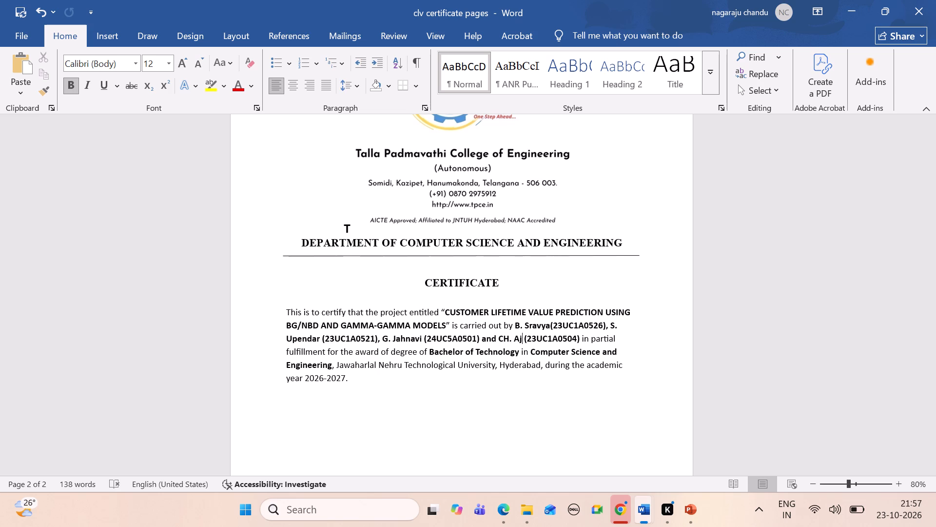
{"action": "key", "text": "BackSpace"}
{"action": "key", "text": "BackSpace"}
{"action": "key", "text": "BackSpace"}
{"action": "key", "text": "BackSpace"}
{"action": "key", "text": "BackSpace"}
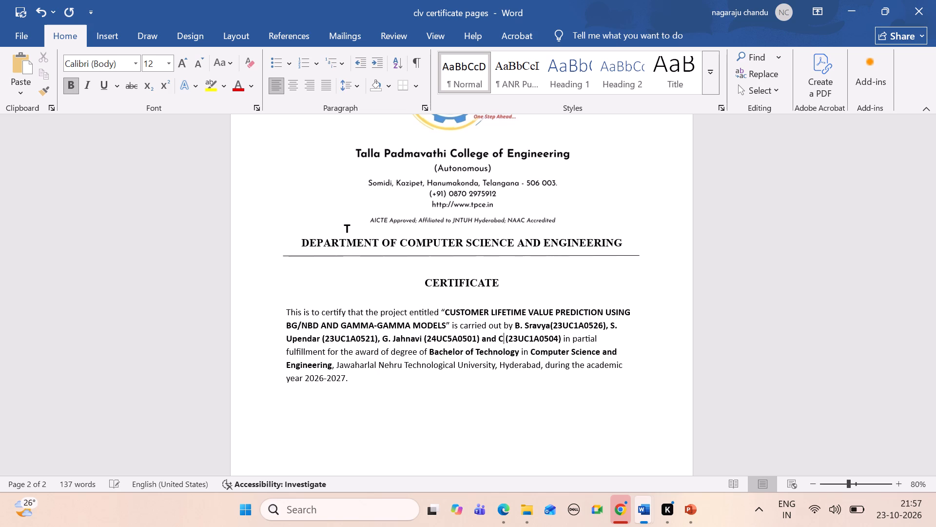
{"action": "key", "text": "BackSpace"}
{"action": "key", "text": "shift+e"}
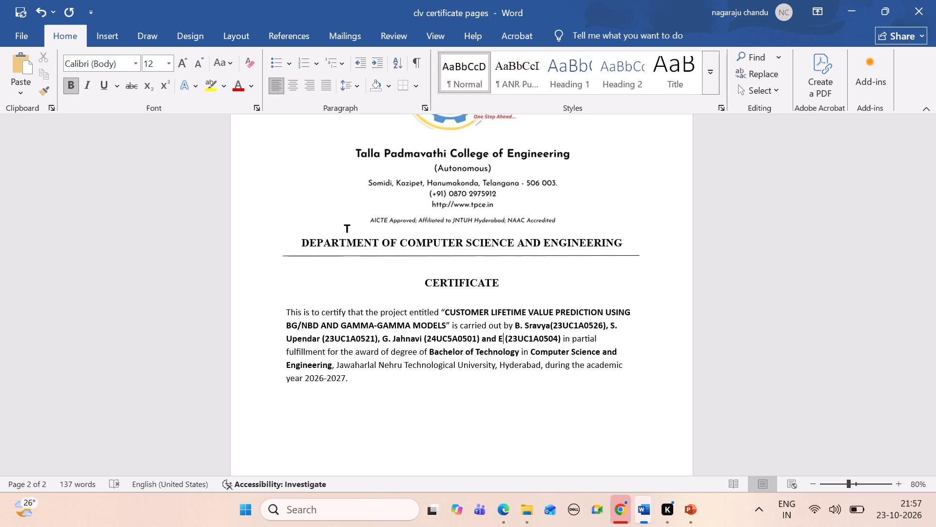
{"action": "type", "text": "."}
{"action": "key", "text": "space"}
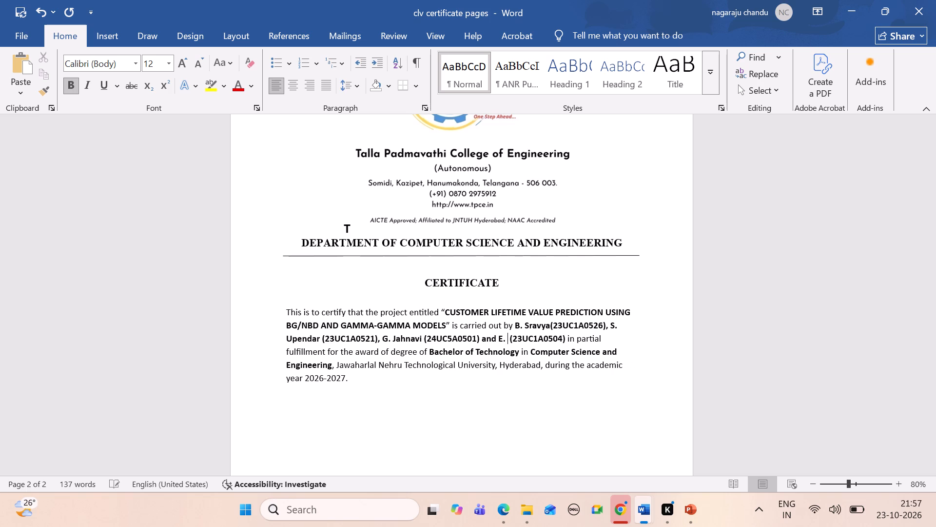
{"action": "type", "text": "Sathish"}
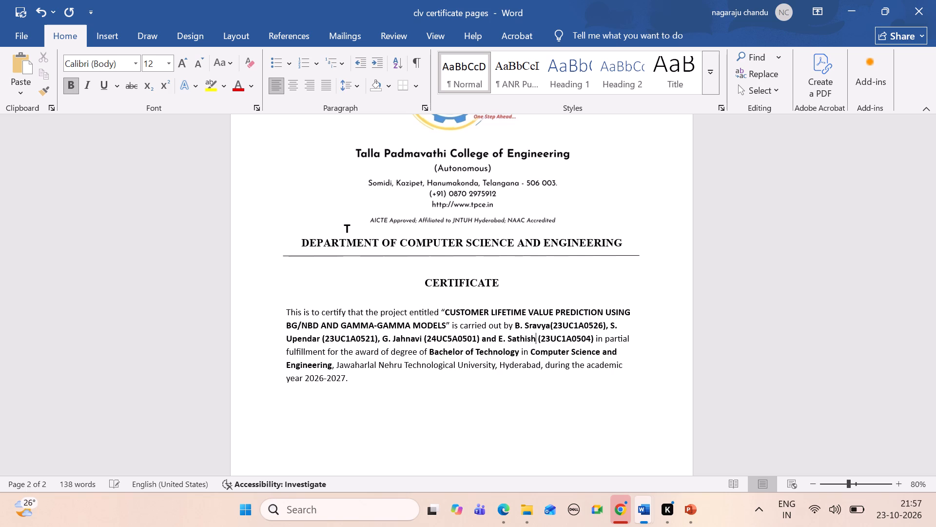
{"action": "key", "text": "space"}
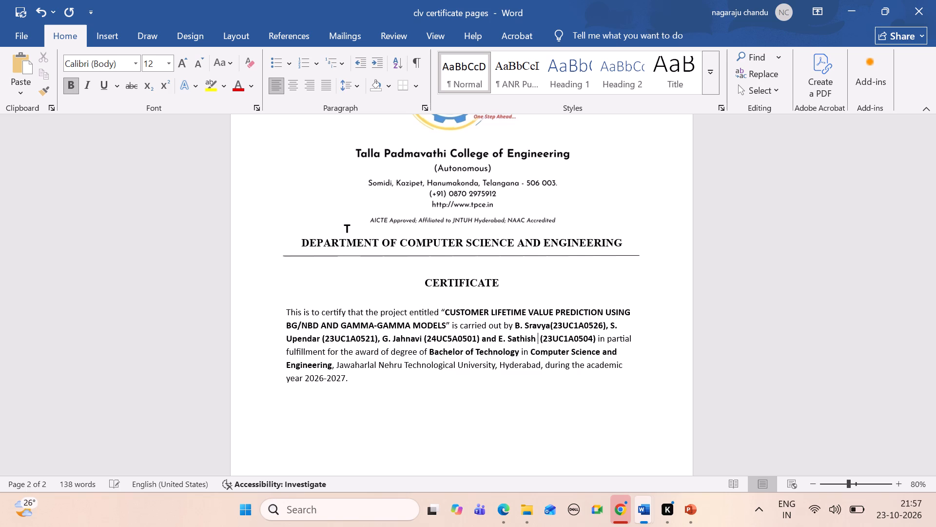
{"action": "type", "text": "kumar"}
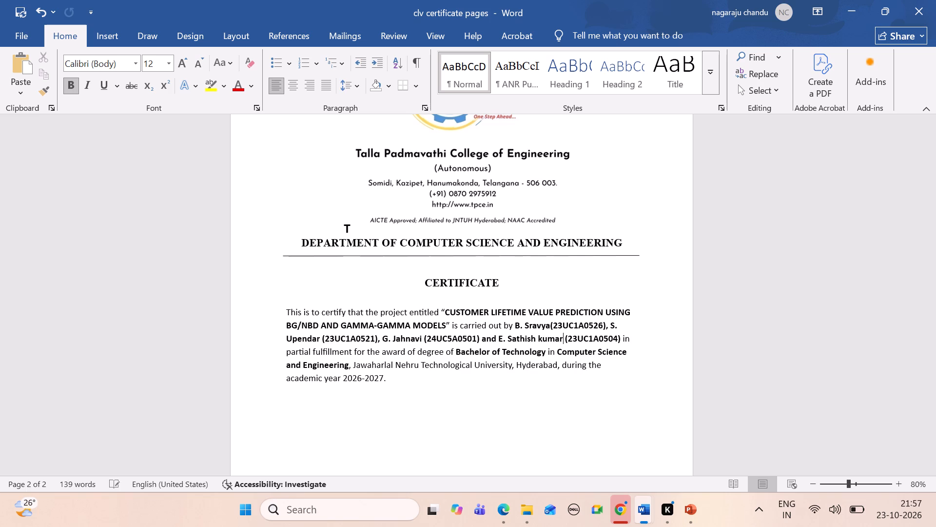
Capitalise the first letter of the second word in the fourth student's given name.
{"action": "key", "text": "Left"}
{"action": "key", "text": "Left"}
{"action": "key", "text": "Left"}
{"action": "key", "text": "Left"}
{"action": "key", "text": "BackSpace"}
{"action": "key", "text": "shift+k"}
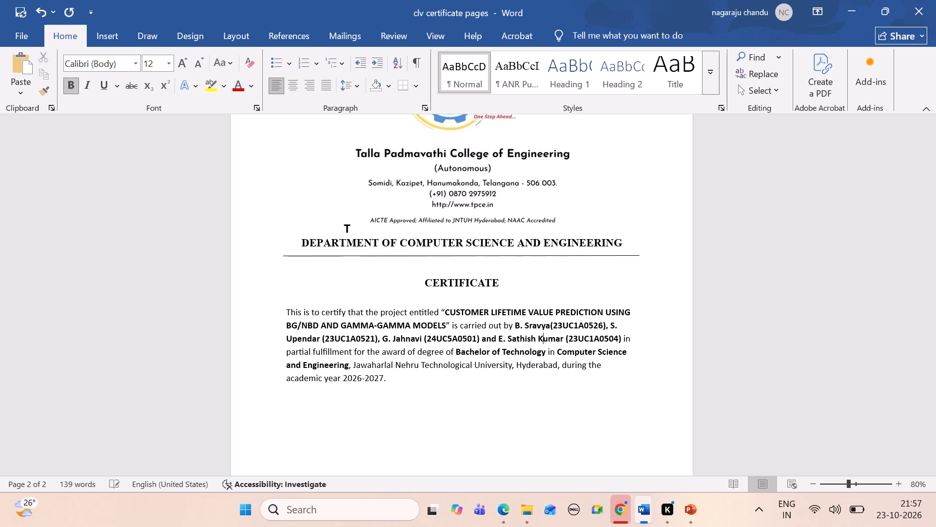
Replace the final digit of the fourth student's roll number with that of this project's fourth team member.
{"action": "key", "text": "Right"}
{"action": "key", "text": "Right"}
{"action": "key", "text": "Right"}
{"action": "key", "text": "Right"}
{"action": "key", "text": "Right"}
{"action": "key", "text": "Right"}
{"action": "key", "text": "Right"}
{"action": "key", "text": "Right"}
{"action": "key", "text": "Right"}
{"action": "key", "text": "Right"}
{"action": "key", "text": "Right"}
{"action": "key", "text": "Right"}
{"action": "key", "text": "Right"}
{"action": "key", "text": "Right"}
{"action": "key", "text": "Right"}
{"action": "key", "text": "Right"}
{"action": "key", "text": "BackSpace"}
{"action": "scroll", "coordinate": [415, 339], "scroll_direction": "up", "scroll_amount": 4}
{"action": "scroll", "coordinate": [415, 339], "scroll_direction": "down", "scroll_amount": 2}
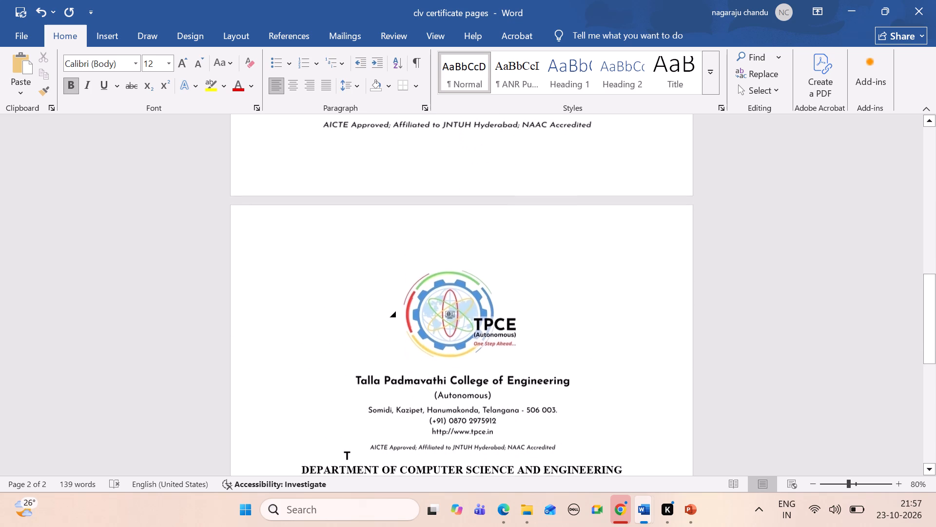
{"action": "scroll", "coordinate": [415, 339], "scroll_direction": "down", "scroll_amount": 2}
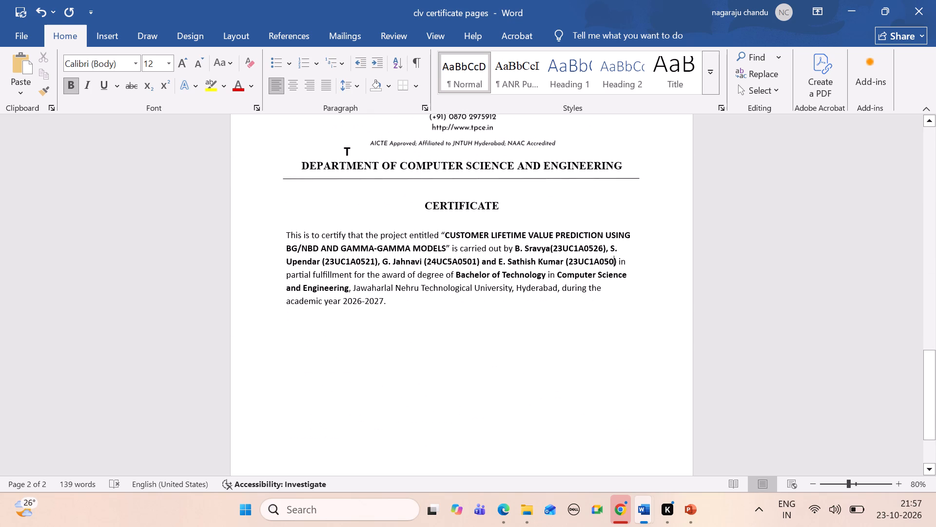
{"action": "key", "text": "8"}
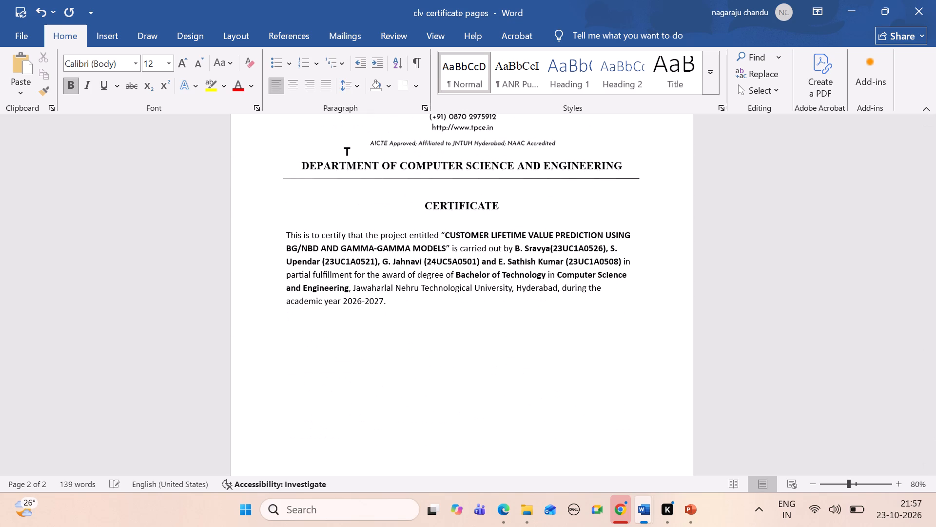
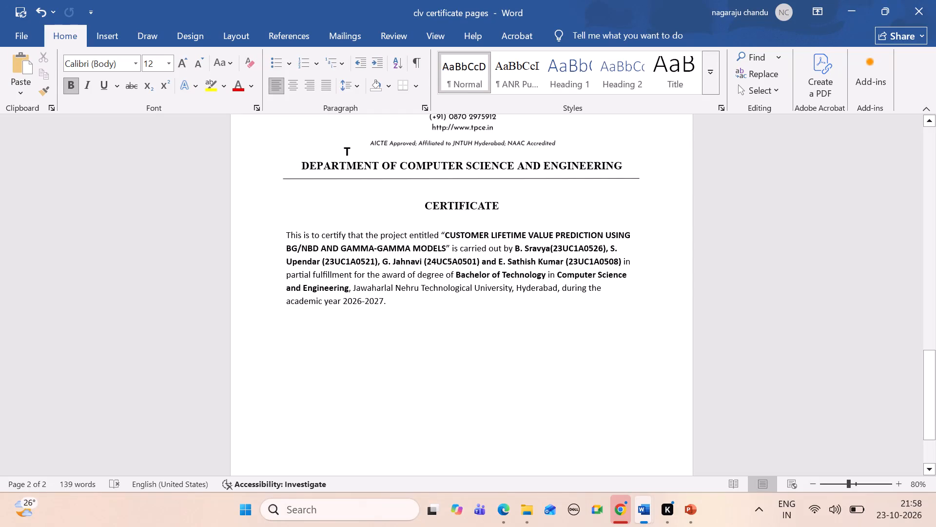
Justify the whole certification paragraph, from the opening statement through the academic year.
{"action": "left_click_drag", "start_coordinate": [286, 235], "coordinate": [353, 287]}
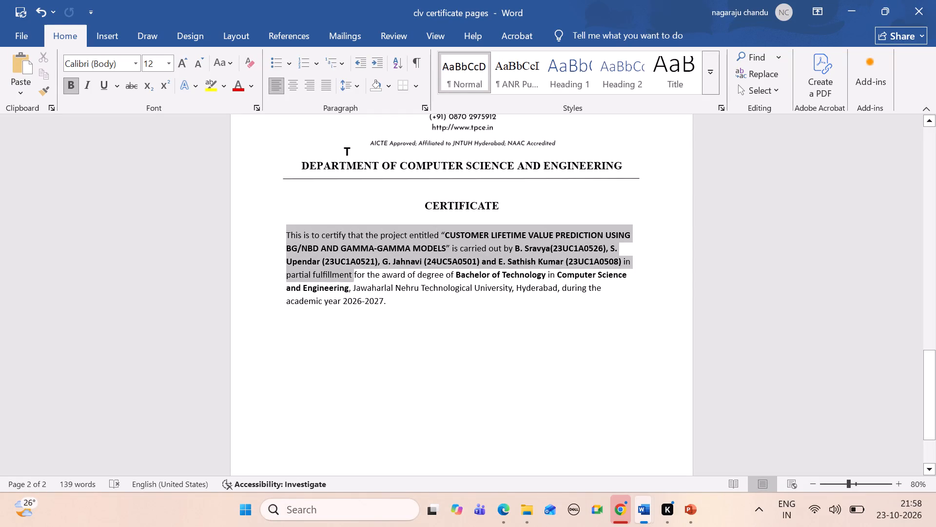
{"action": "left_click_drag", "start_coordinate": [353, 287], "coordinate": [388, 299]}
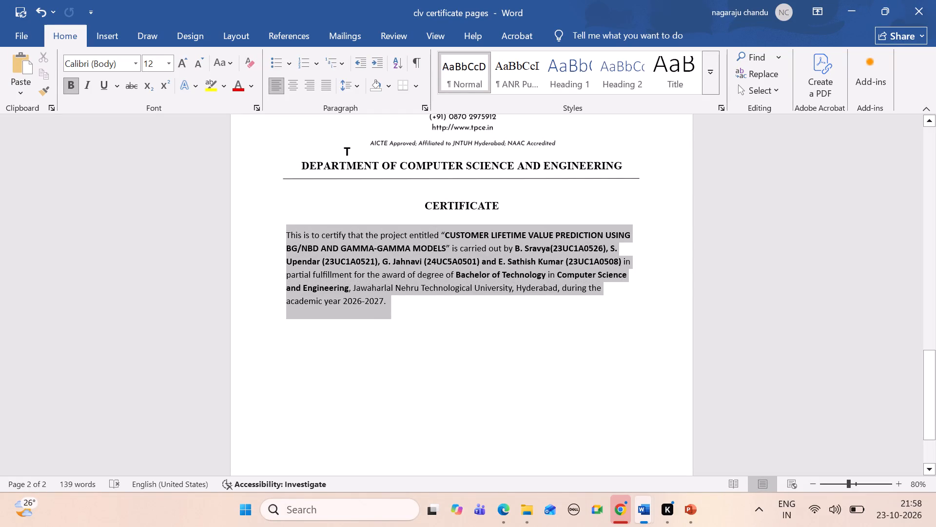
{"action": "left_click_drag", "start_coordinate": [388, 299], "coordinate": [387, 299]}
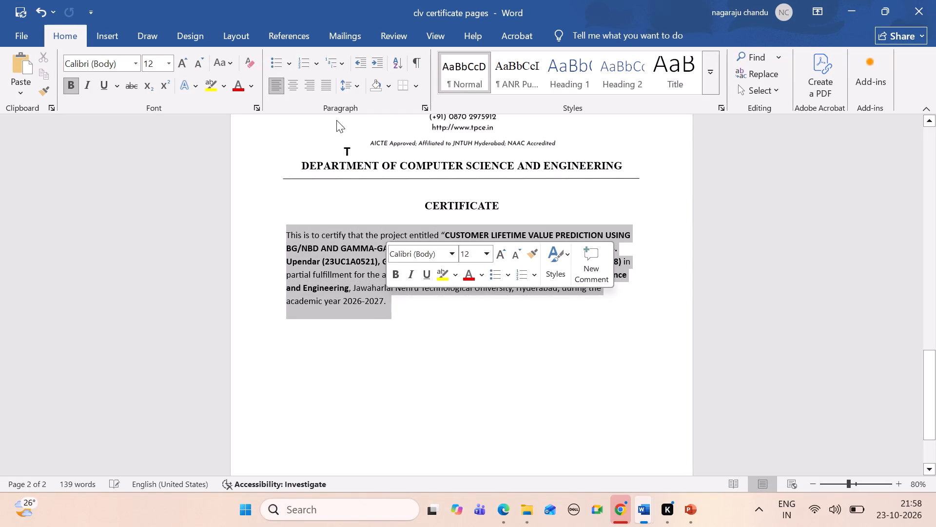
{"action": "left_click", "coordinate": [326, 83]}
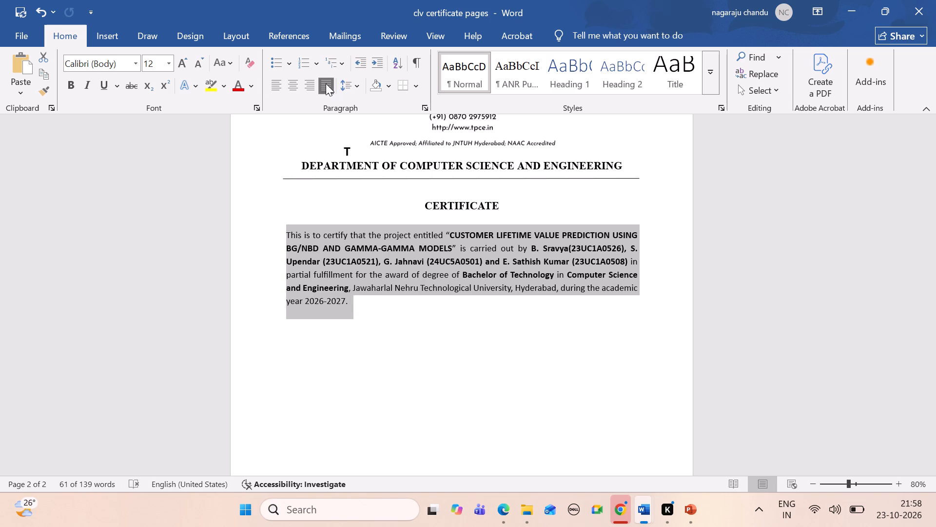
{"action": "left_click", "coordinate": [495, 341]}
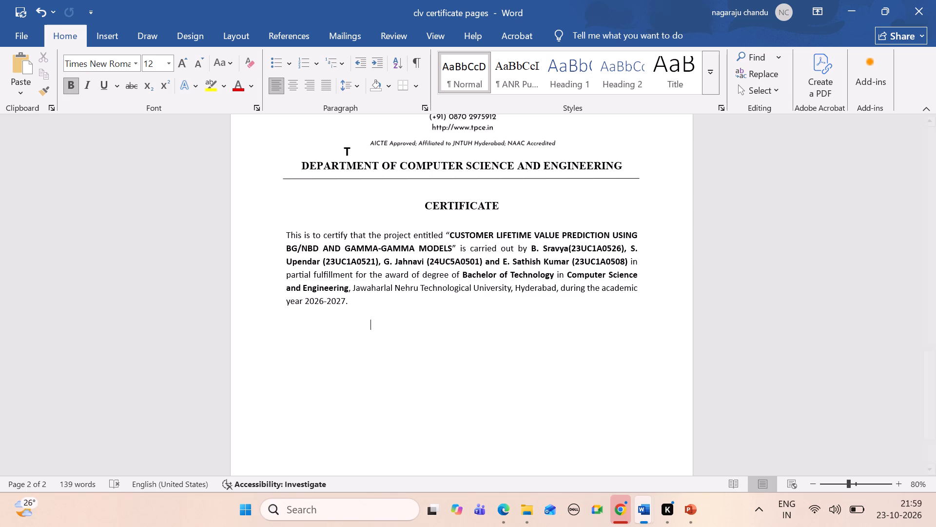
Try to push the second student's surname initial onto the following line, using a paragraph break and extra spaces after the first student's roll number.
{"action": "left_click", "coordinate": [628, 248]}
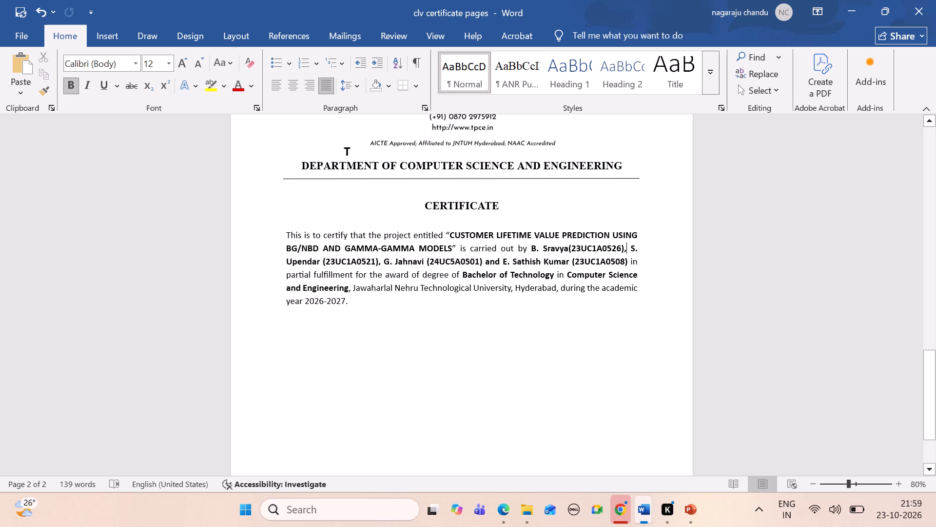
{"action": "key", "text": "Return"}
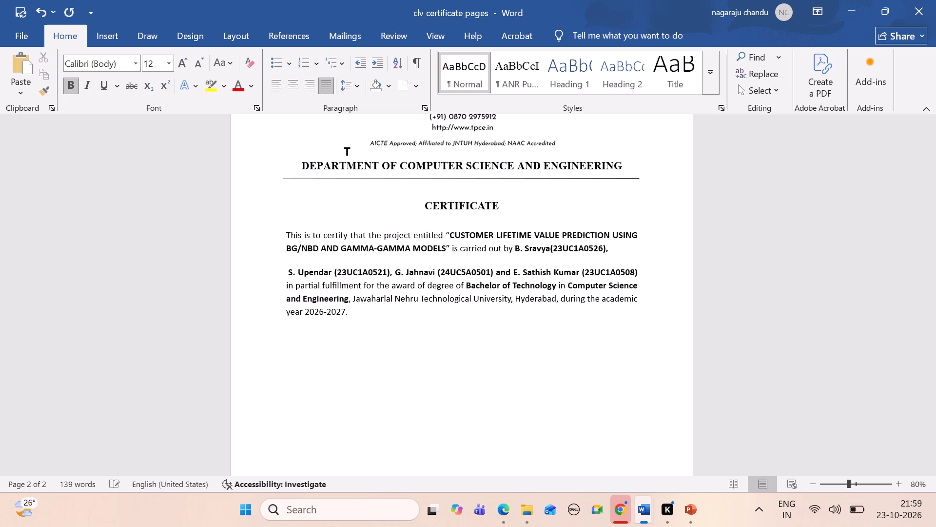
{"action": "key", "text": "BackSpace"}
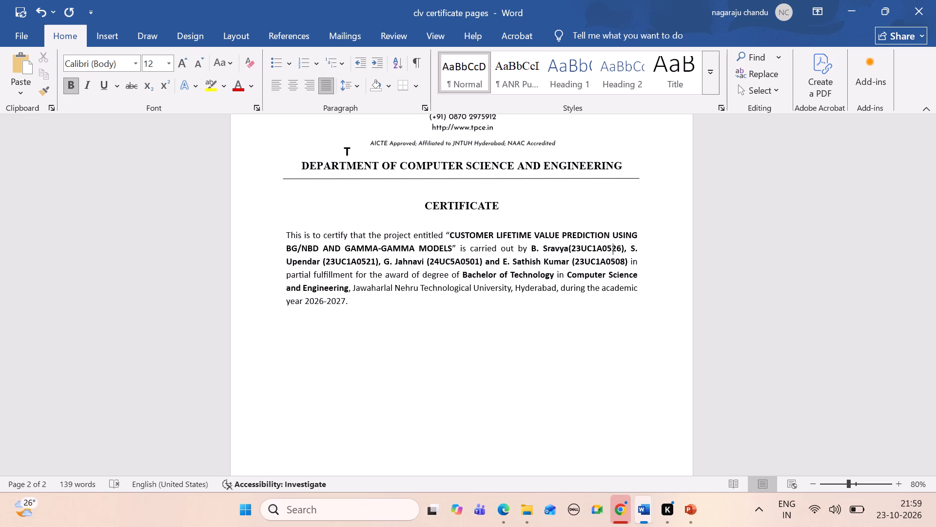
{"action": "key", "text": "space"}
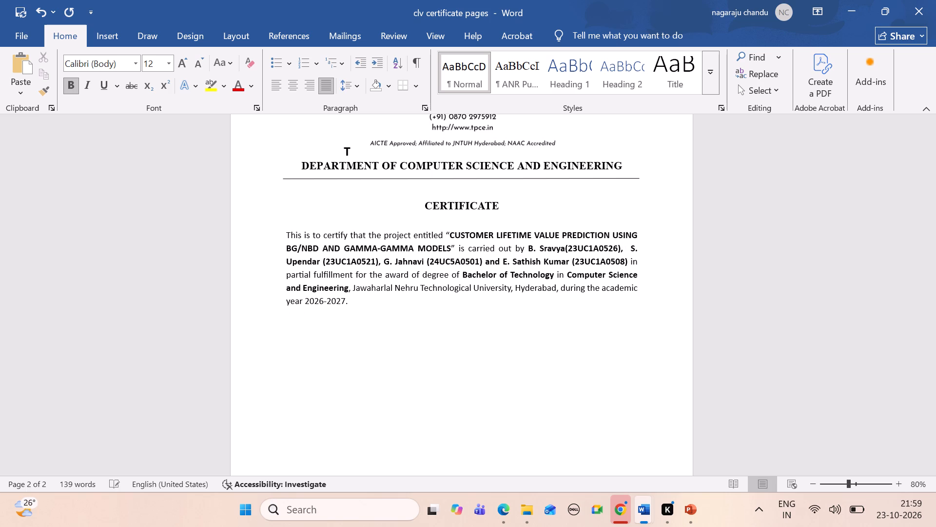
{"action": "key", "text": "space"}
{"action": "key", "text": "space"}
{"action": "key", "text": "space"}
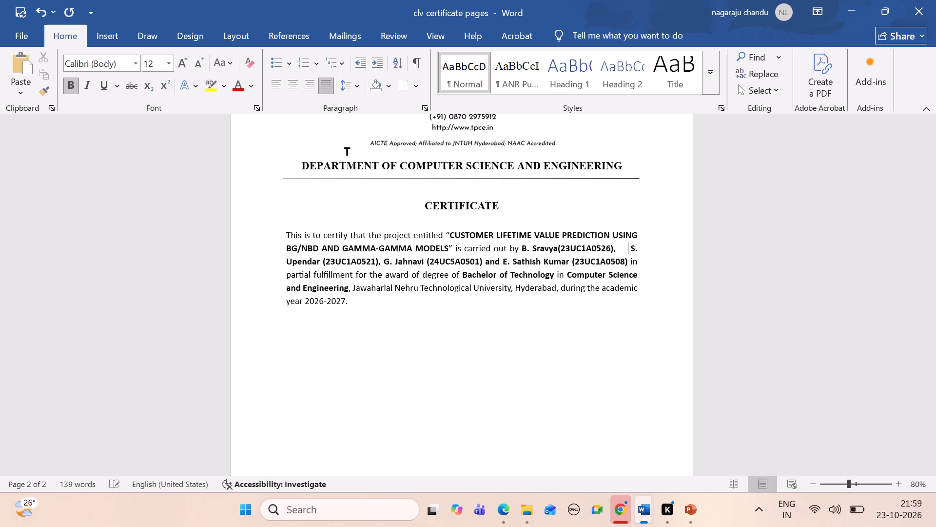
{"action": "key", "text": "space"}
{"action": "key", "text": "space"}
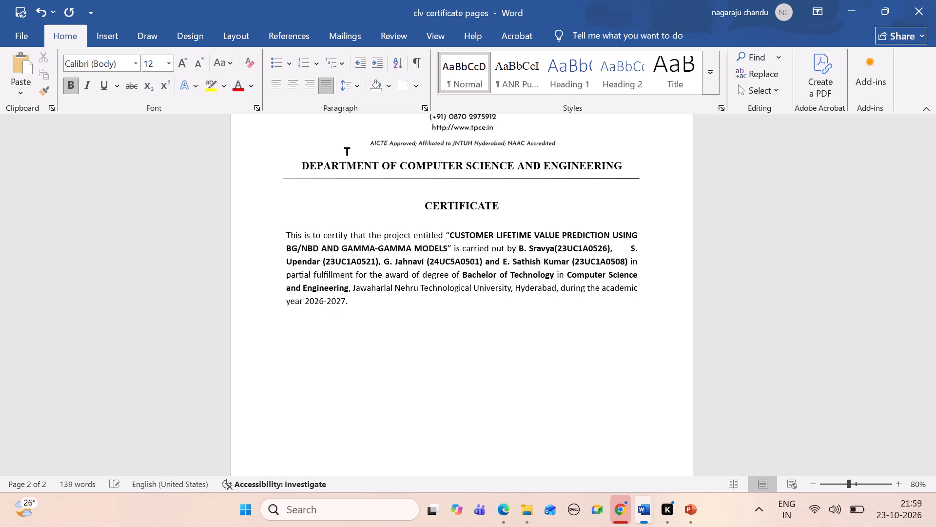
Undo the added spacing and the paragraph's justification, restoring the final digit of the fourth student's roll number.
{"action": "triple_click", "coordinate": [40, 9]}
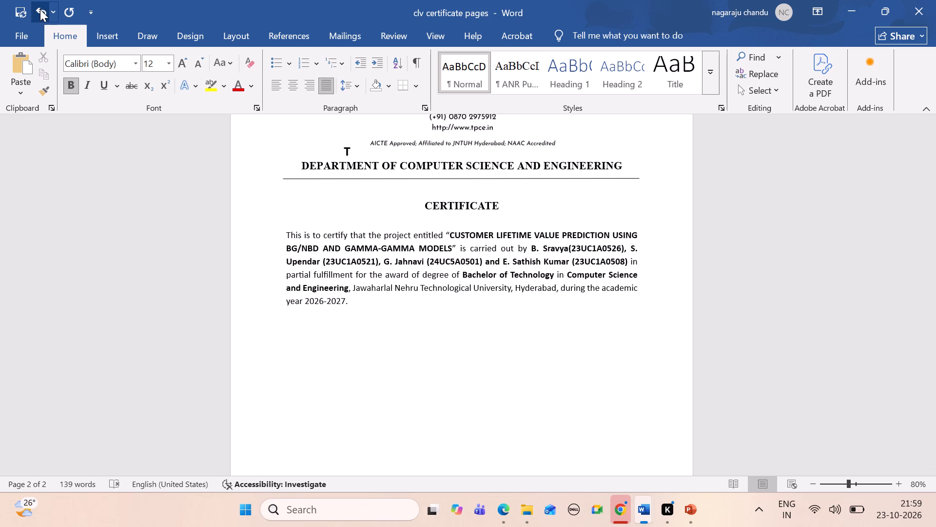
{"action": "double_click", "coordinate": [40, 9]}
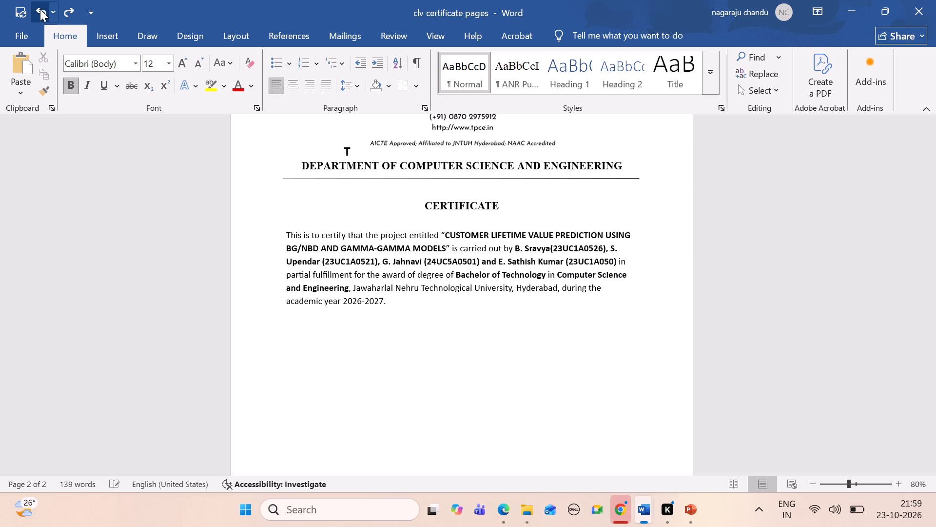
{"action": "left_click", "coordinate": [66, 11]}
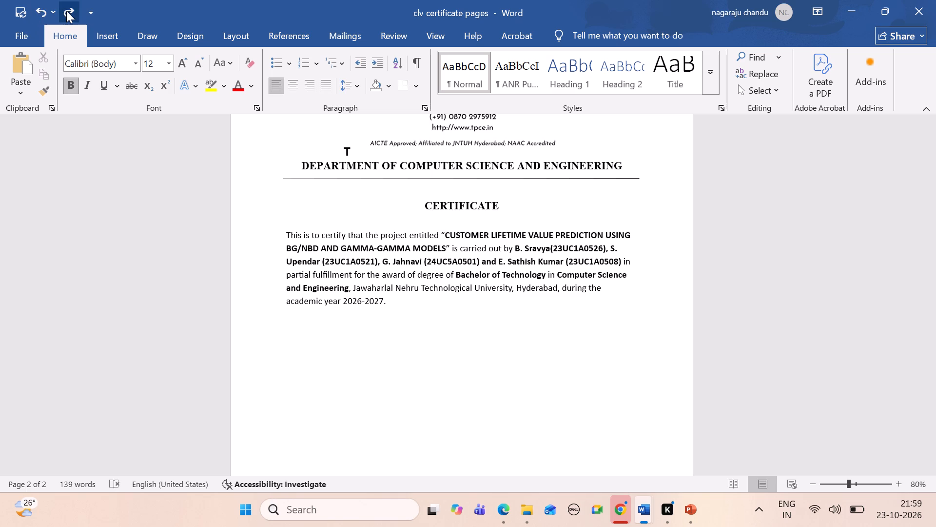
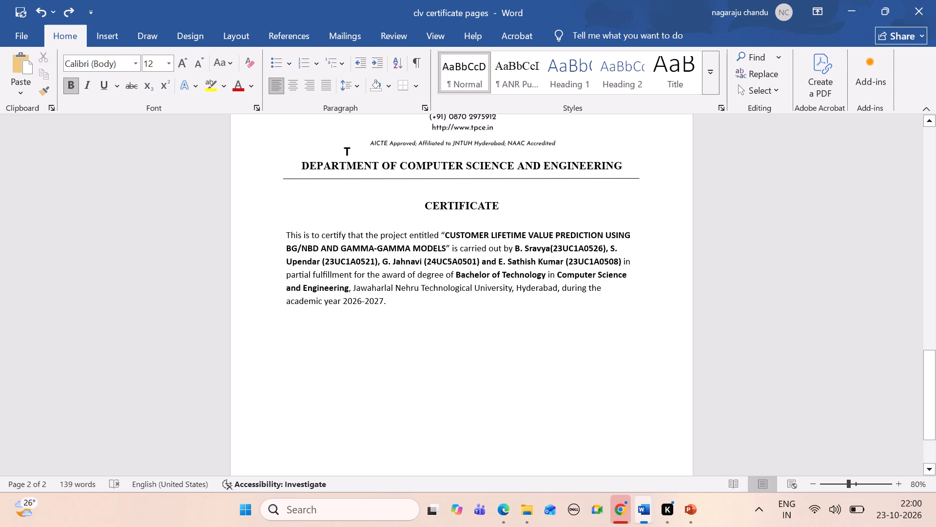
Justify the whole certification paragraph, from the opening statement through the academic year.
{"action": "left_click_drag", "start_coordinate": [285, 232], "coordinate": [388, 298]}
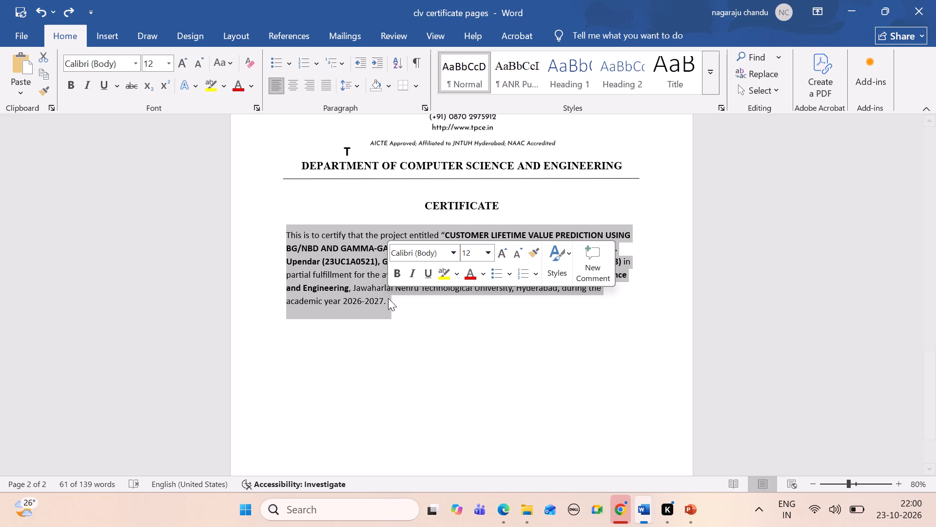
{"action": "left_click", "coordinate": [326, 84]}
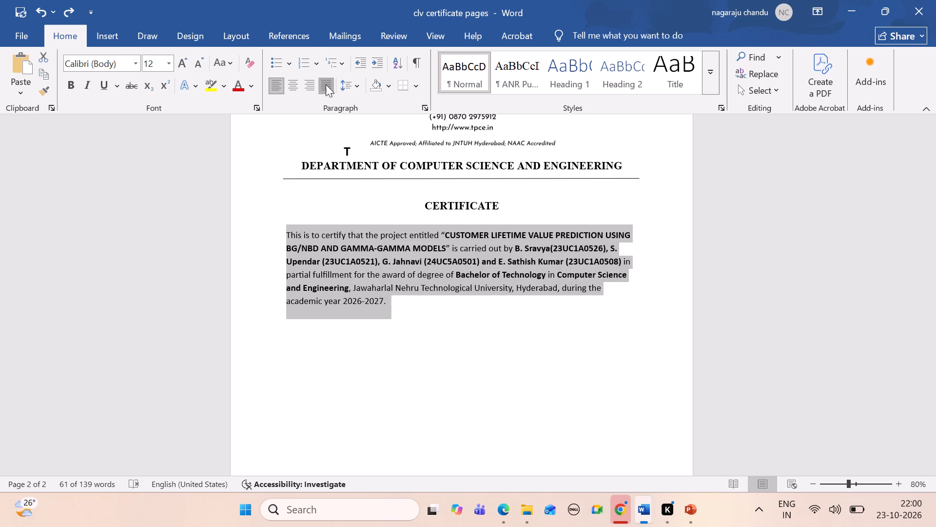
{"action": "left_click", "coordinate": [374, 296]}
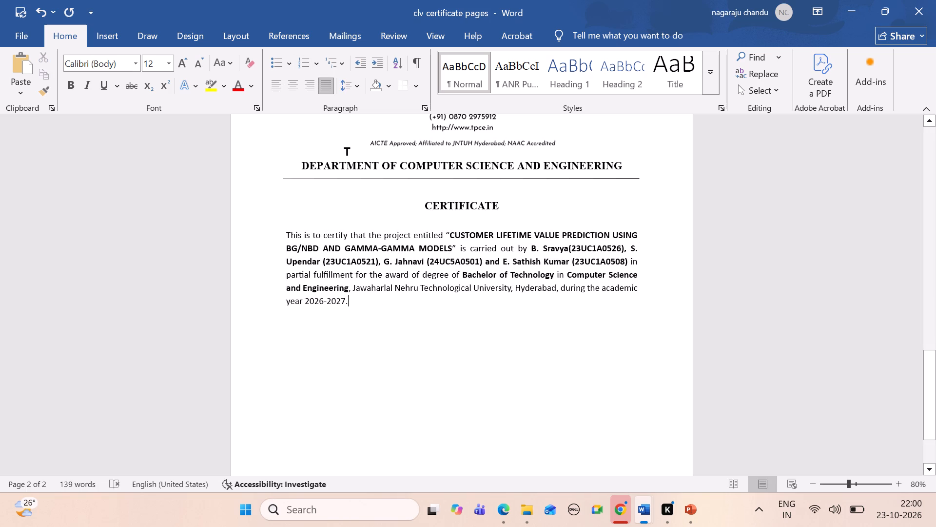
Change the certification paragraph's font to Times New Roman.
{"action": "left_click_drag", "start_coordinate": [284, 235], "coordinate": [340, 301]}
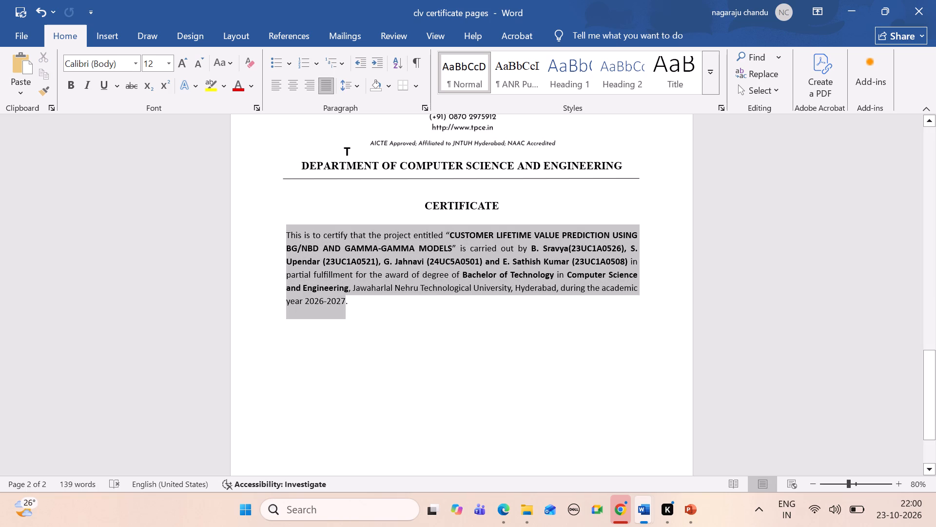
{"action": "left_click_drag", "start_coordinate": [340, 301], "coordinate": [345, 300]}
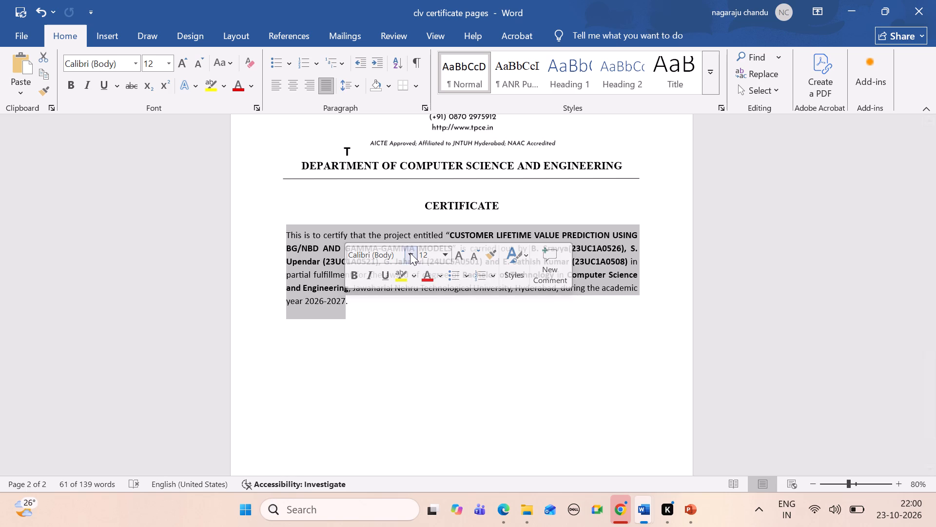
{"action": "left_click", "coordinate": [410, 252]}
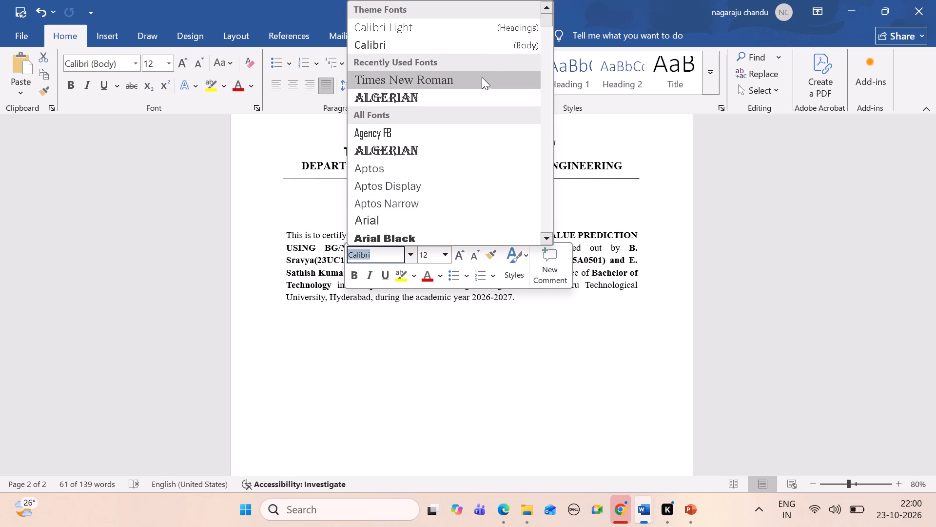
{"action": "left_click", "coordinate": [482, 78]}
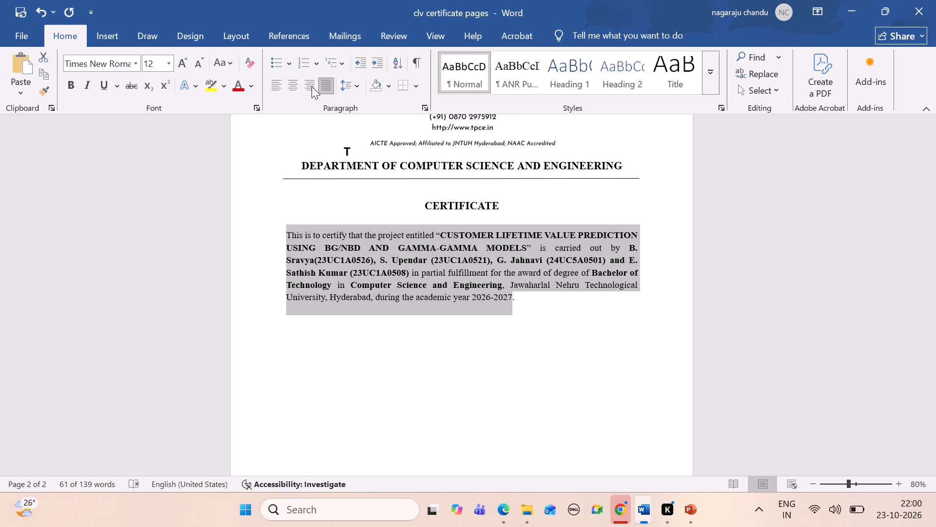
Set the certification paragraph's line spacing to 1.5.
{"action": "left_click", "coordinate": [360, 83]}
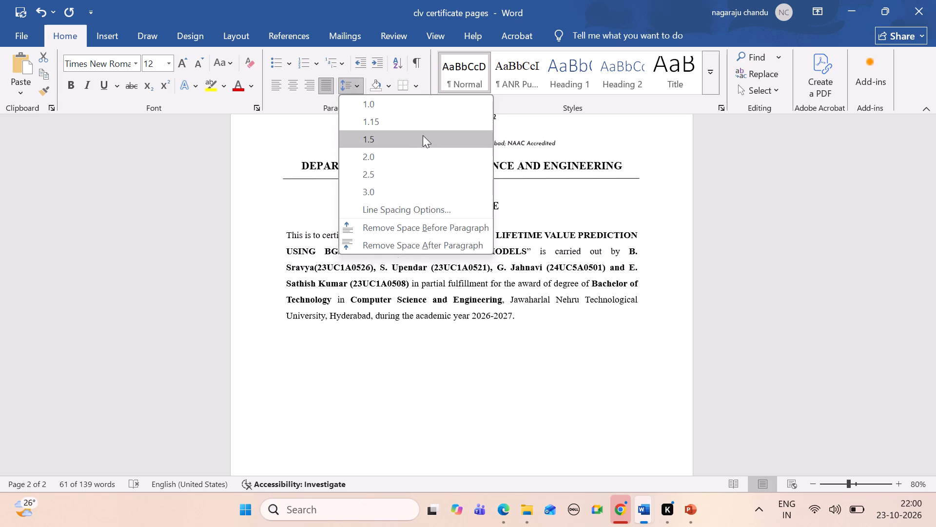
{"action": "left_click", "coordinate": [414, 140]}
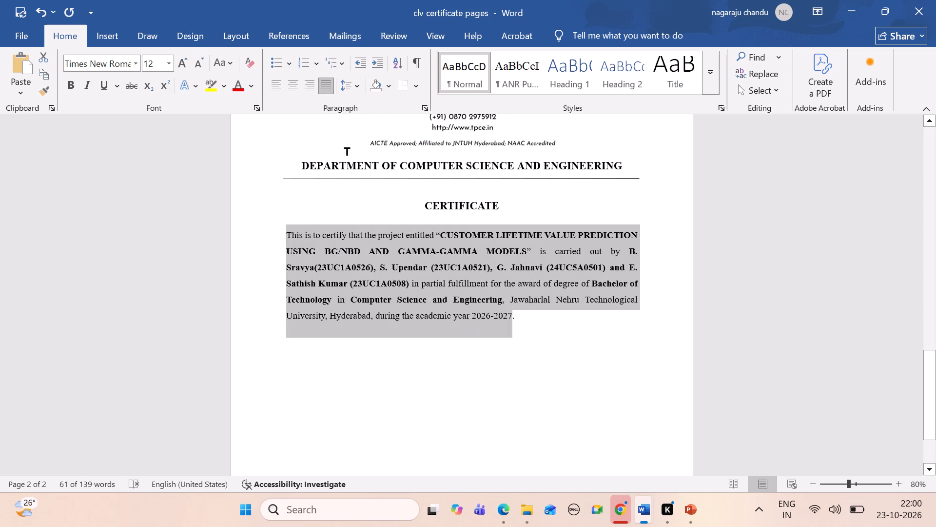
Place the cursor on the empty line below the certification paragraph and show the document's formatting marks.
{"action": "left_click", "coordinate": [465, 359]}
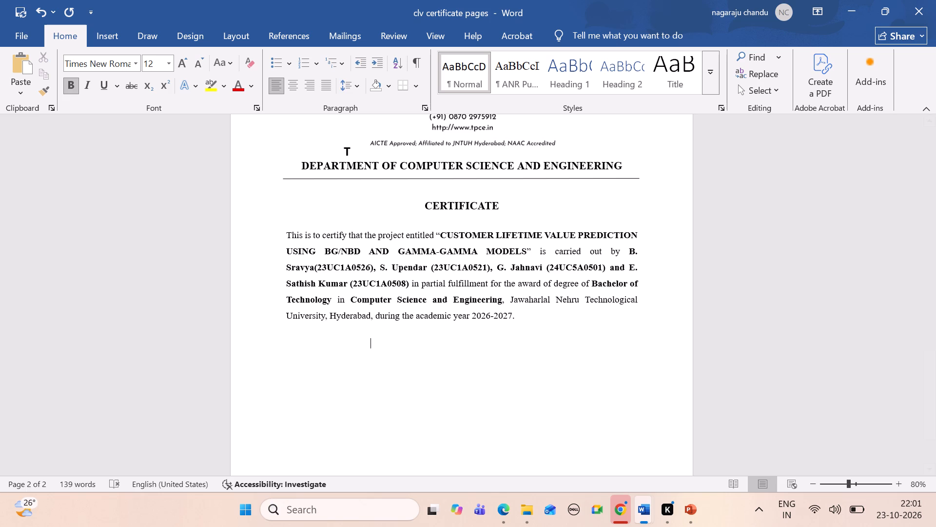
{"action": "left_click", "coordinate": [418, 62]}
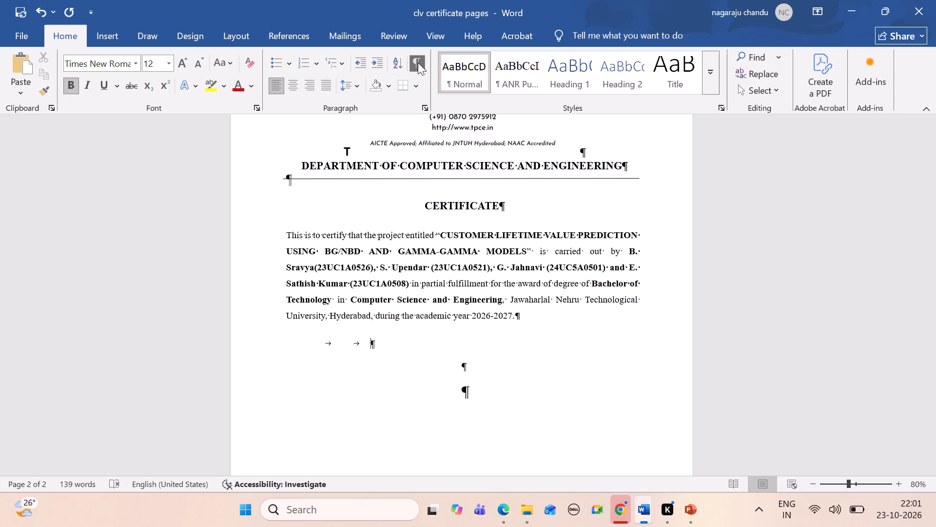
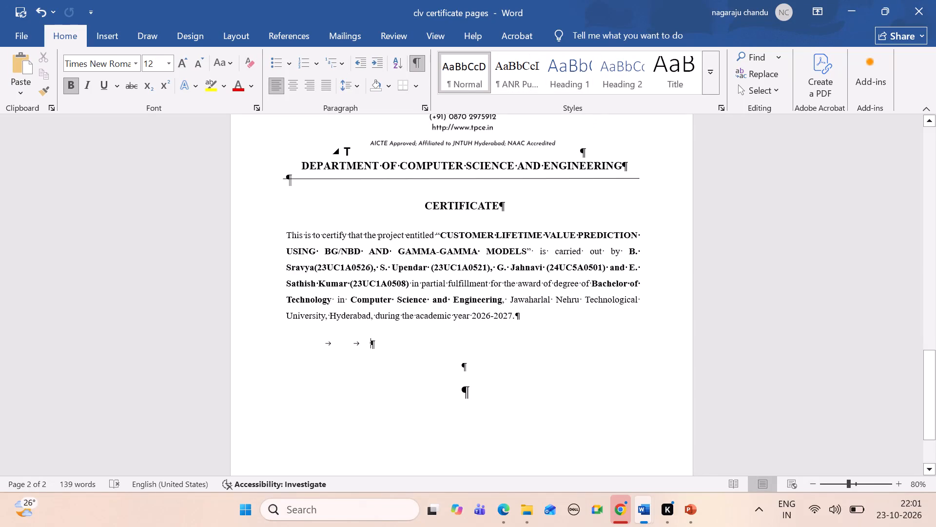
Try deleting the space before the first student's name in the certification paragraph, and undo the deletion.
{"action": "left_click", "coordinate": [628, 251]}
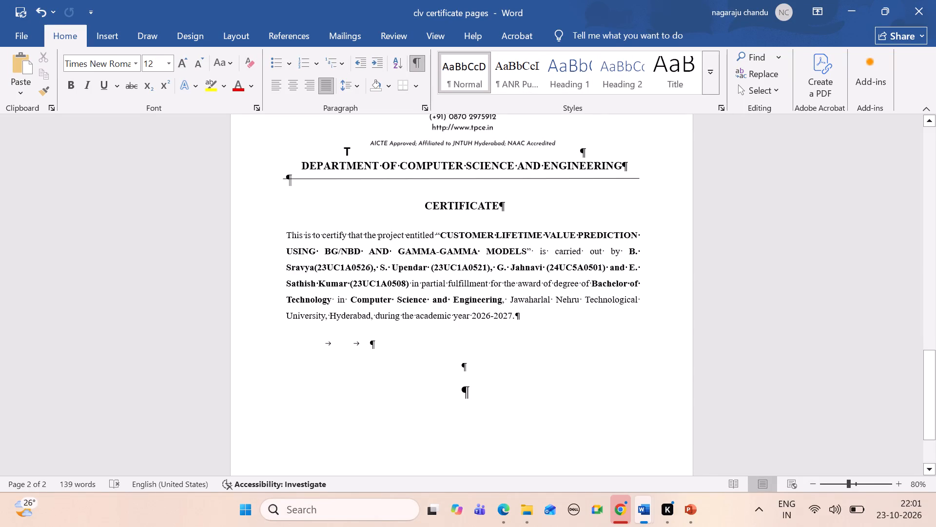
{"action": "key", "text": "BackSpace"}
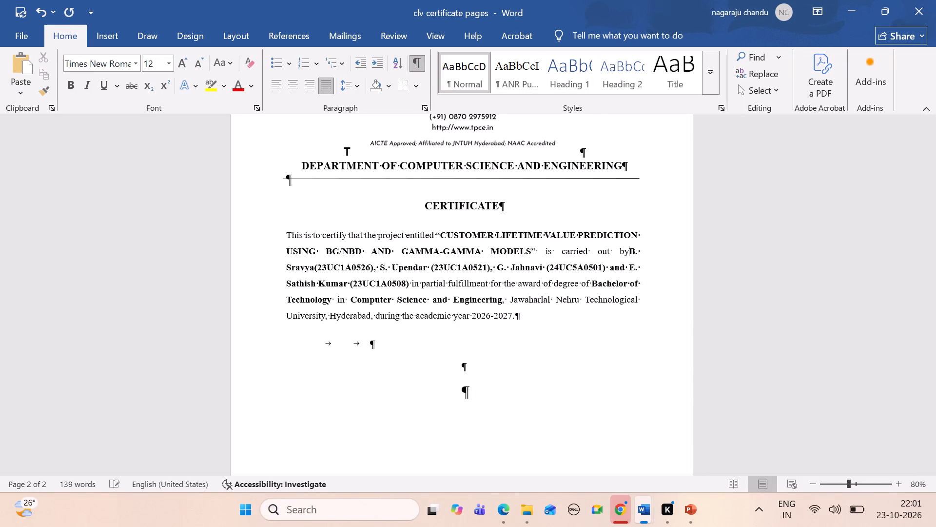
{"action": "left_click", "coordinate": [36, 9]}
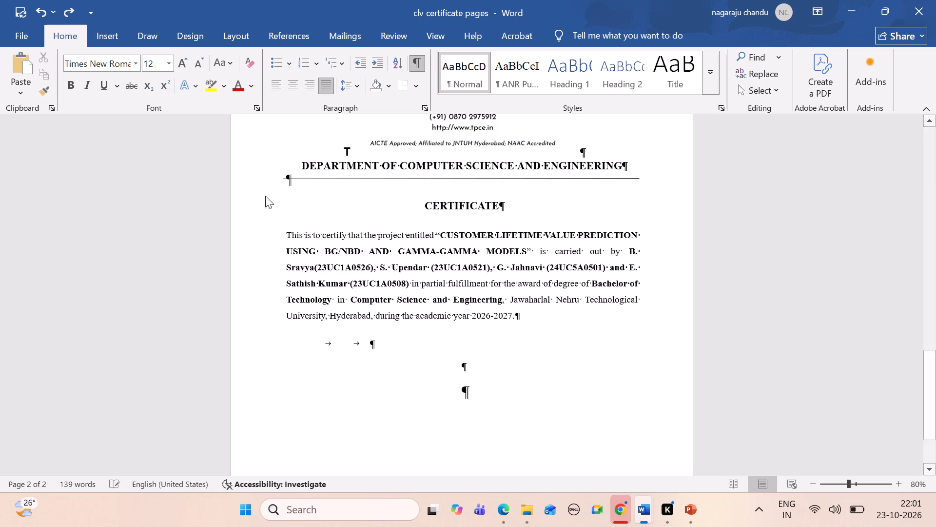
Apply 1.5 line spacing to the whole certification paragraph again.
{"action": "left_click_drag", "start_coordinate": [284, 232], "coordinate": [490, 341]}
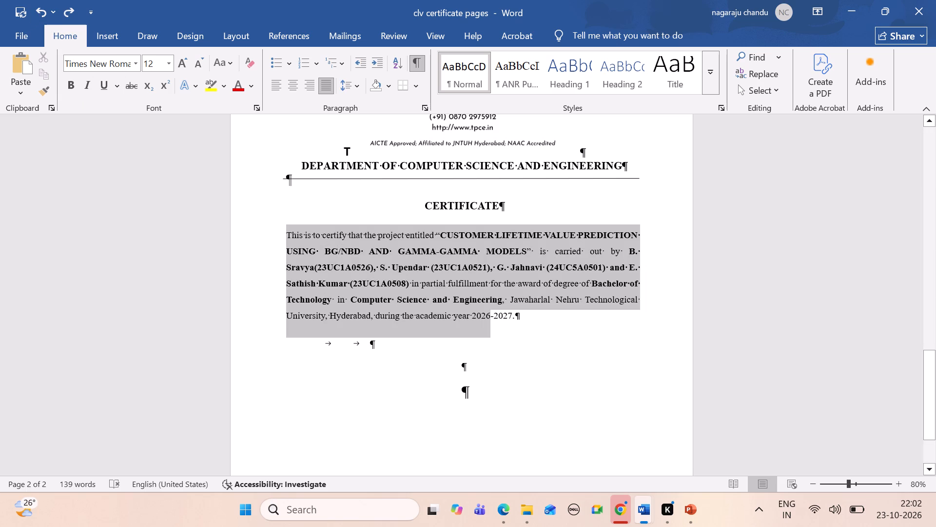
{"action": "left_click_drag", "start_coordinate": [490, 341], "coordinate": [518, 313]}
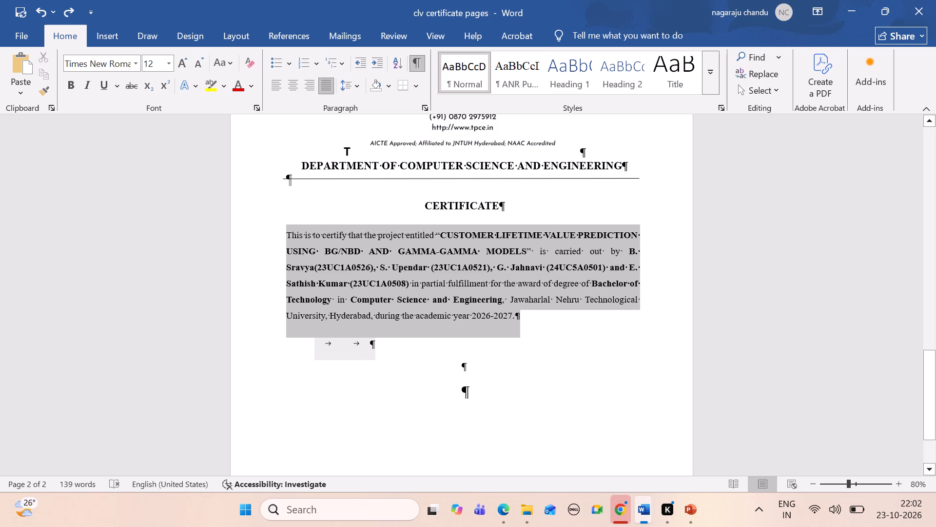
{"action": "left_click_drag", "start_coordinate": [518, 313], "coordinate": [517, 312]}
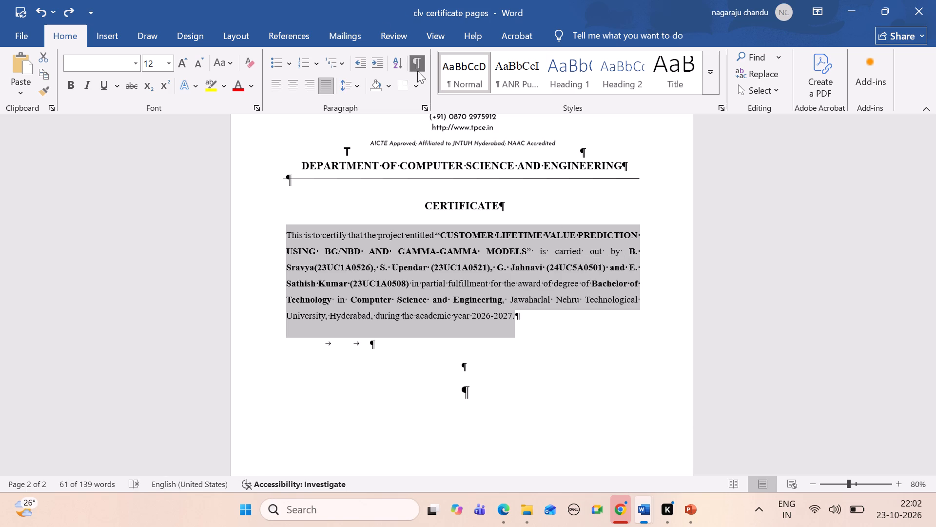
{"action": "left_click", "coordinate": [357, 84]}
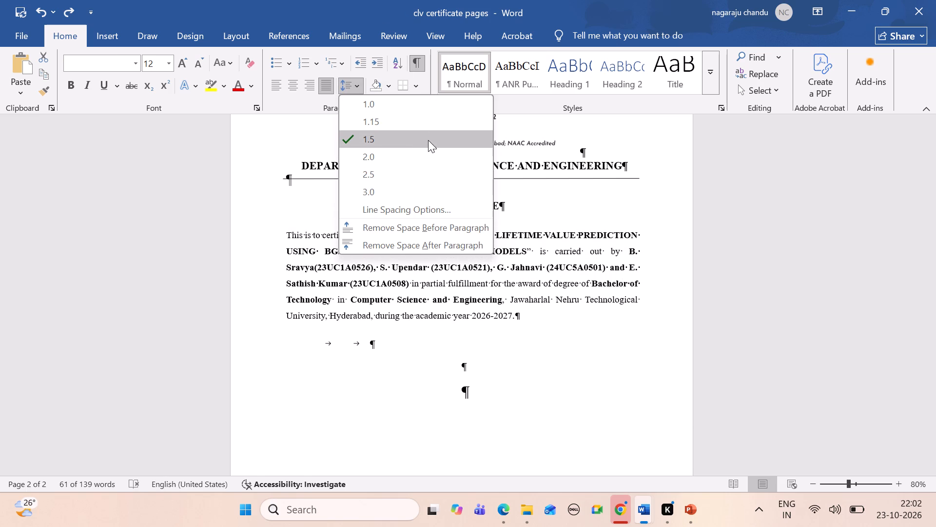
{"action": "left_click", "coordinate": [428, 143]}
Delete the empty paragraphs, tab characters and indent left below the certification paragraph.
{"action": "left_click", "coordinate": [539, 400]}
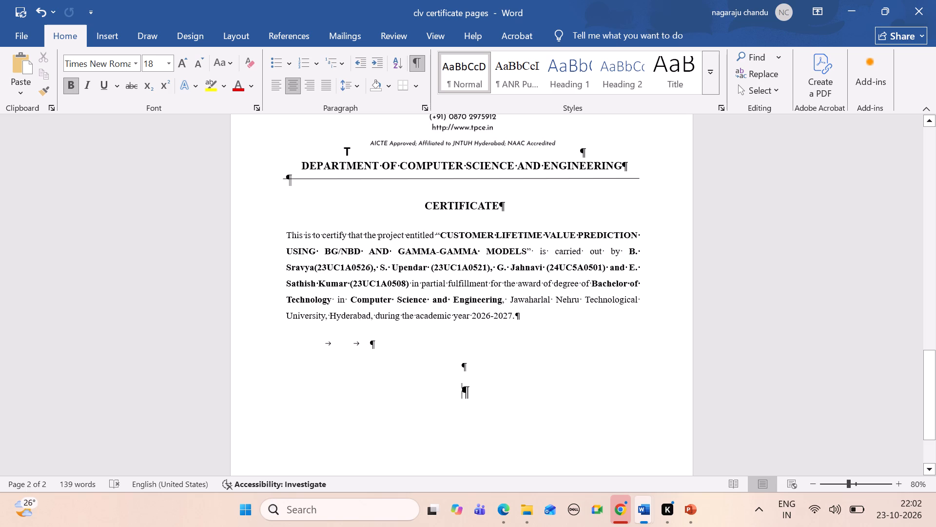
{"action": "left_click", "coordinate": [477, 395]}
{"action": "key", "text": "BackSpace"}
{"action": "key", "text": "BackSpace"}
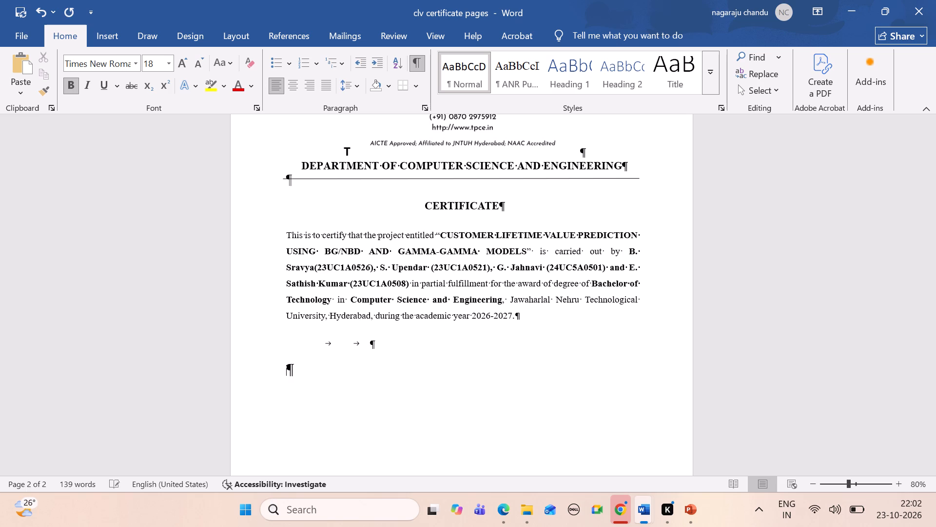
{"action": "key", "text": "BackSpace"}
{"action": "key", "text": "BackSpace"}
{"action": "key", "text": "BackSpace"}
{"action": "key", "text": "Right"}
{"action": "key", "text": "BackSpace"}
{"action": "key", "text": "BackSpace"}
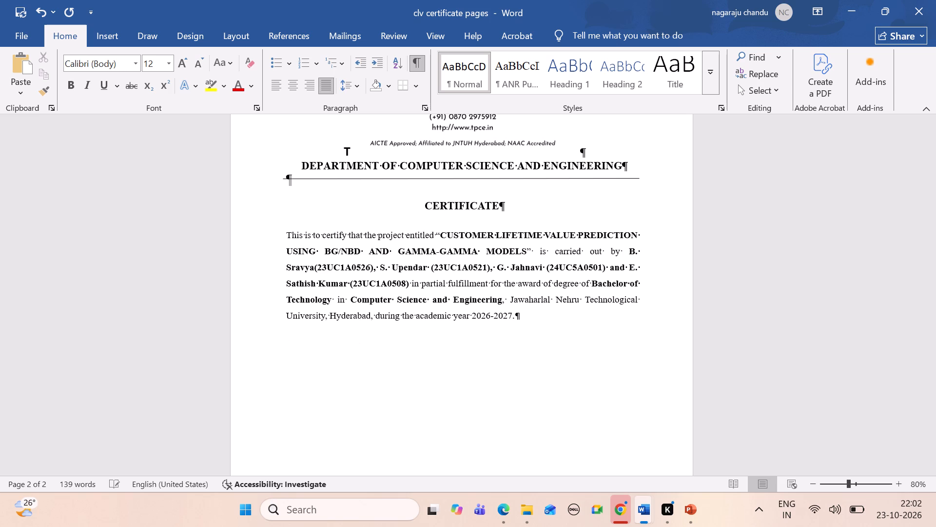
Add one new empty line after the certification paragraph's closing academic year 2026-2027.
{"action": "scroll", "coordinate": [477, 395], "scroll_direction": "up", "scroll_amount": 4}
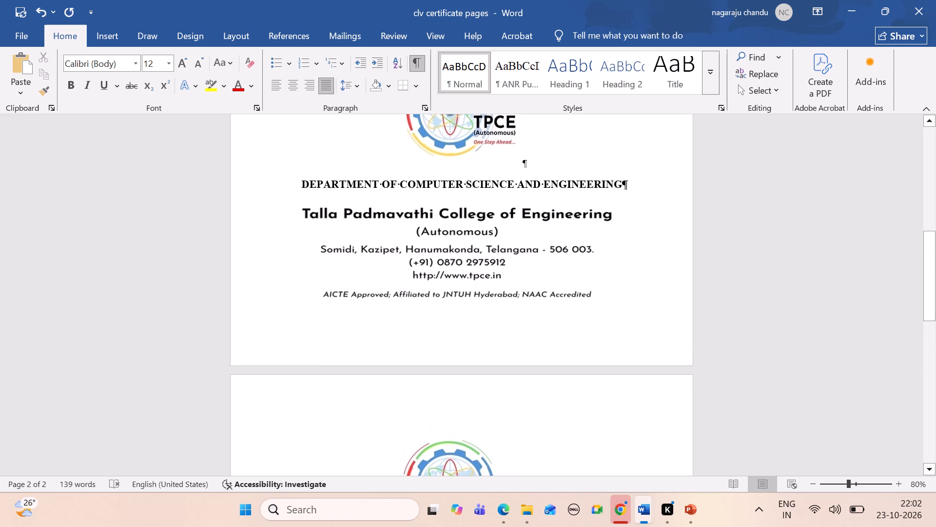
{"action": "scroll", "coordinate": [477, 395], "scroll_direction": "down", "scroll_amount": 4}
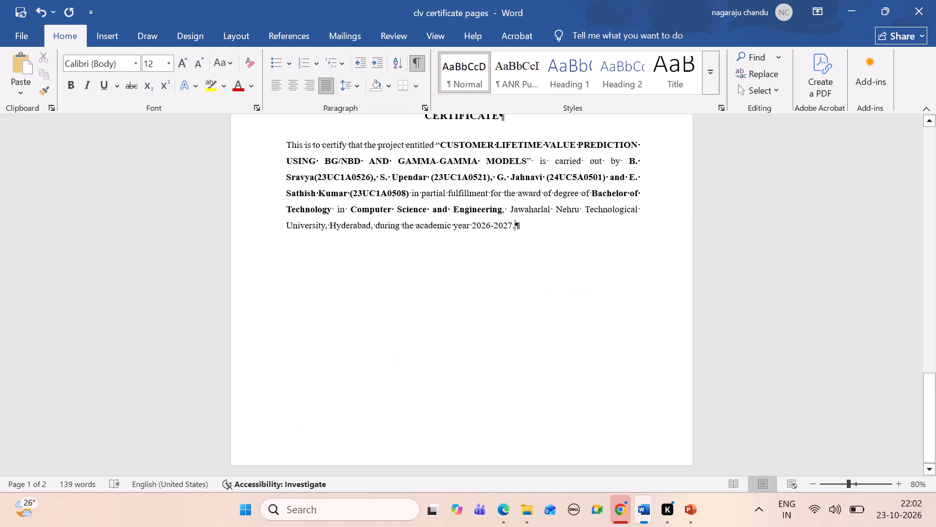
{"action": "left_click", "coordinate": [524, 226]}
{"action": "key", "text": "Return"}
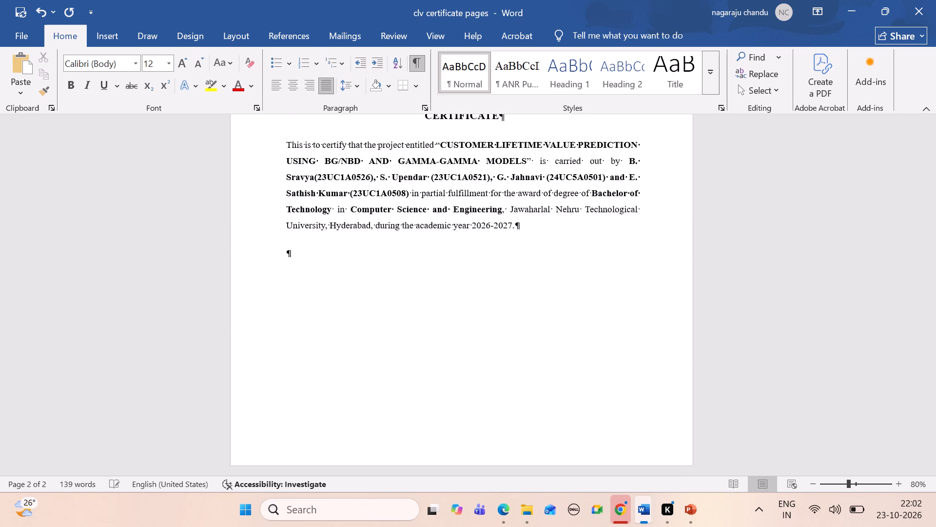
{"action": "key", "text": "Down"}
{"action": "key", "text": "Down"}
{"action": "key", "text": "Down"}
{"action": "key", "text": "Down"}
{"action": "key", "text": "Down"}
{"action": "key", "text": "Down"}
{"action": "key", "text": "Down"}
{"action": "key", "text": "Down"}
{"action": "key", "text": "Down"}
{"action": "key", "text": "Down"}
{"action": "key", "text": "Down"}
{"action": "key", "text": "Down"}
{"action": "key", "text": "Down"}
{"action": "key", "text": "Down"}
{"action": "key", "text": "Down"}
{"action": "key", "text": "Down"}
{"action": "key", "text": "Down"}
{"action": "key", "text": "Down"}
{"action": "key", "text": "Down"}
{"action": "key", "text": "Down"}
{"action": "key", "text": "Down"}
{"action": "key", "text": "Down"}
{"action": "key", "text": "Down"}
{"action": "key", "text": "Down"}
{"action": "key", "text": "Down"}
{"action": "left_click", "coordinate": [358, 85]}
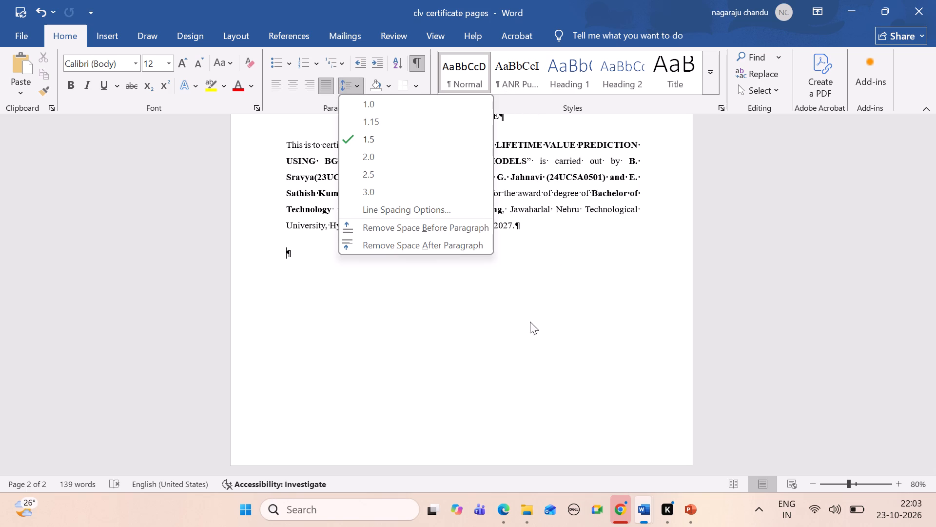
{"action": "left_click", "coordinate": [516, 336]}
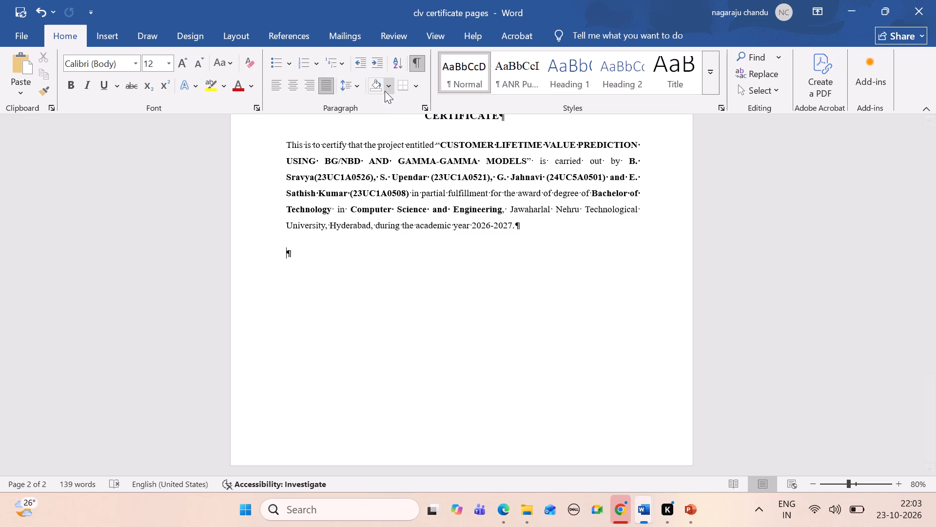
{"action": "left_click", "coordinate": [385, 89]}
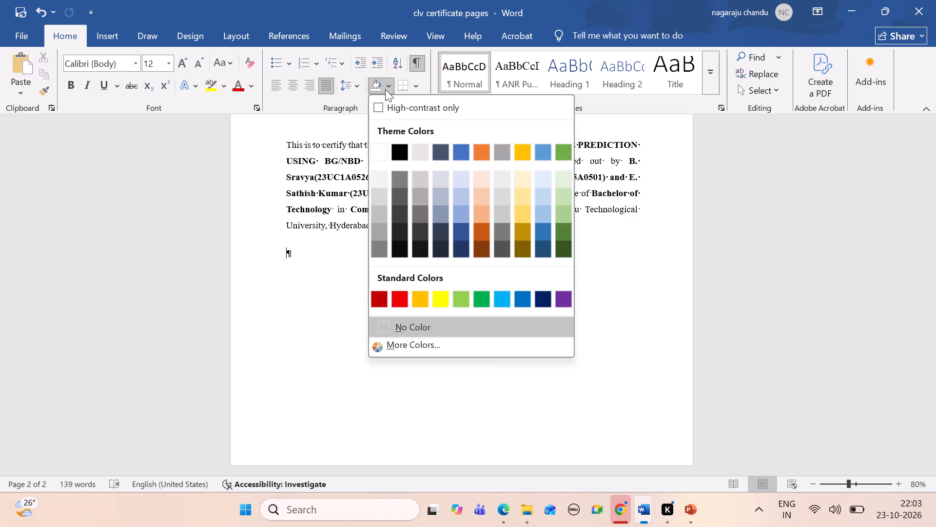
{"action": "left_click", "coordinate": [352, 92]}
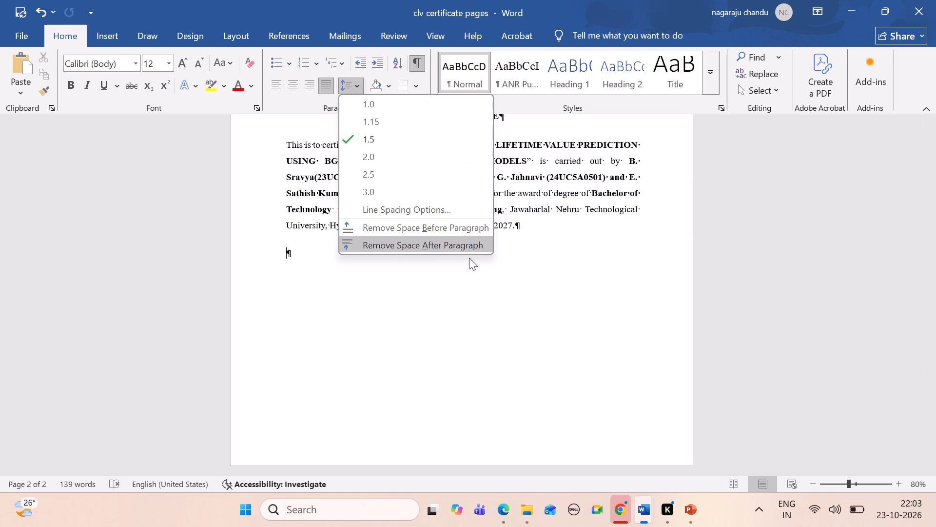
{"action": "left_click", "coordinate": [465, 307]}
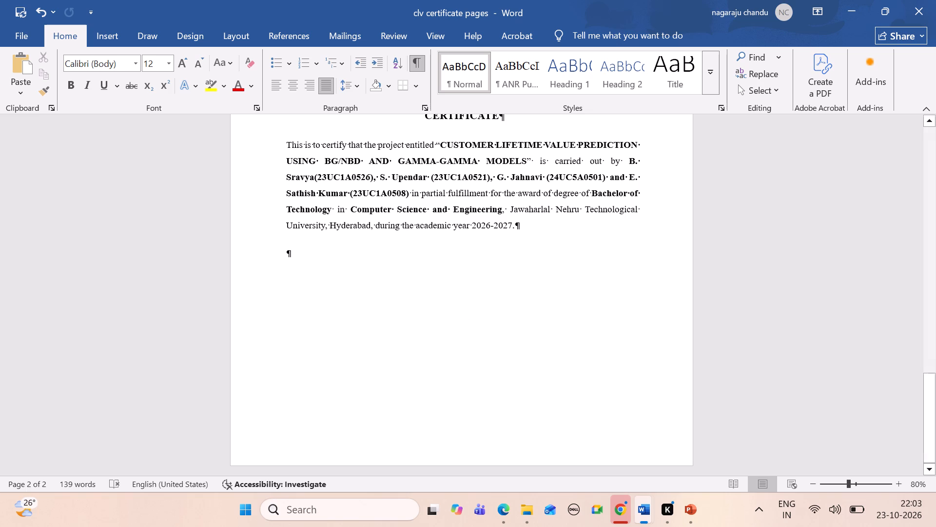
Start a left-aligned blank line lower on the certificate page, keeping only two empty lines between it and the certification paragraph.
{"action": "left_click", "coordinate": [305, 322]}
{"action": "triple_click", "coordinate": [305, 322]}
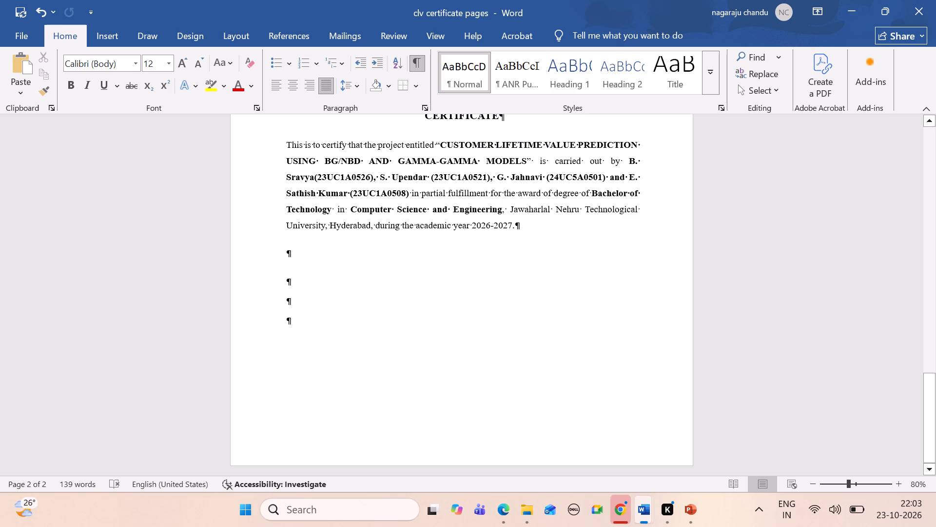
{"action": "left_click", "coordinate": [301, 322]}
{"action": "double_click", "coordinate": [301, 322]}
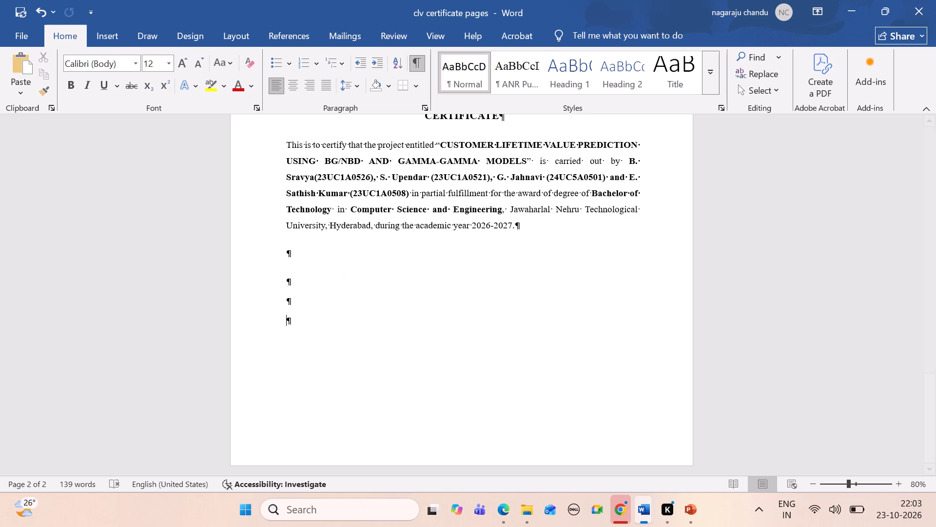
{"action": "key", "text": "BackSpace"}
Set the font of the last blank line on the certificate page to Times New Roman, size 14.
{"action": "left_click", "coordinate": [131, 63]}
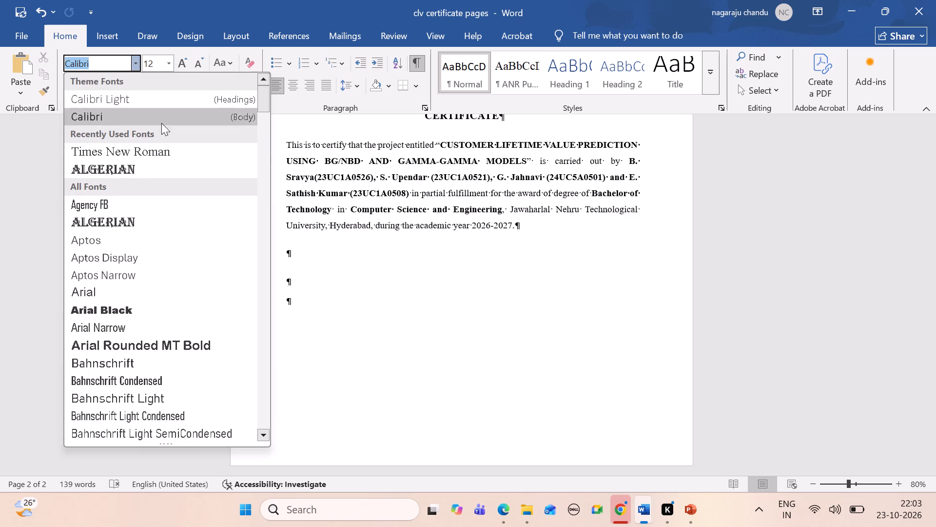
{"action": "left_click", "coordinate": [149, 154]}
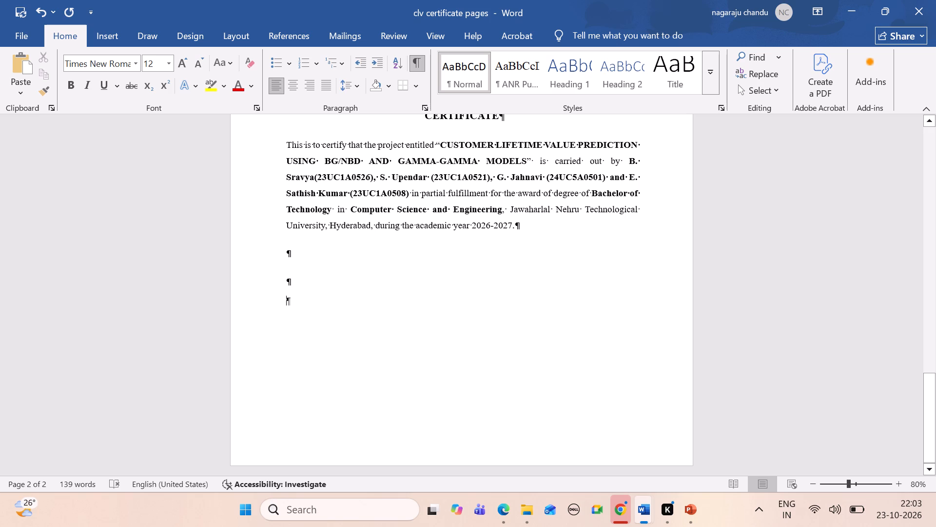
{"action": "left_click", "coordinate": [168, 62]}
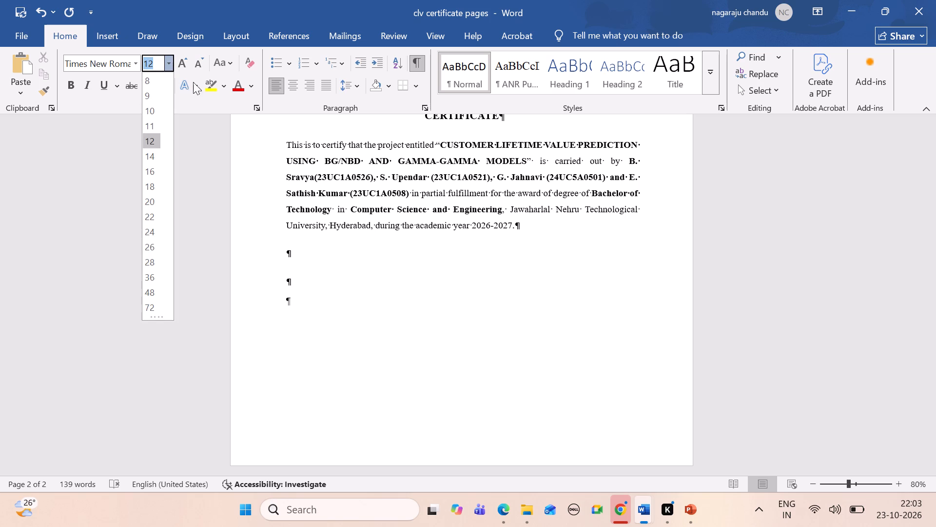
{"action": "left_click", "coordinate": [154, 160]}
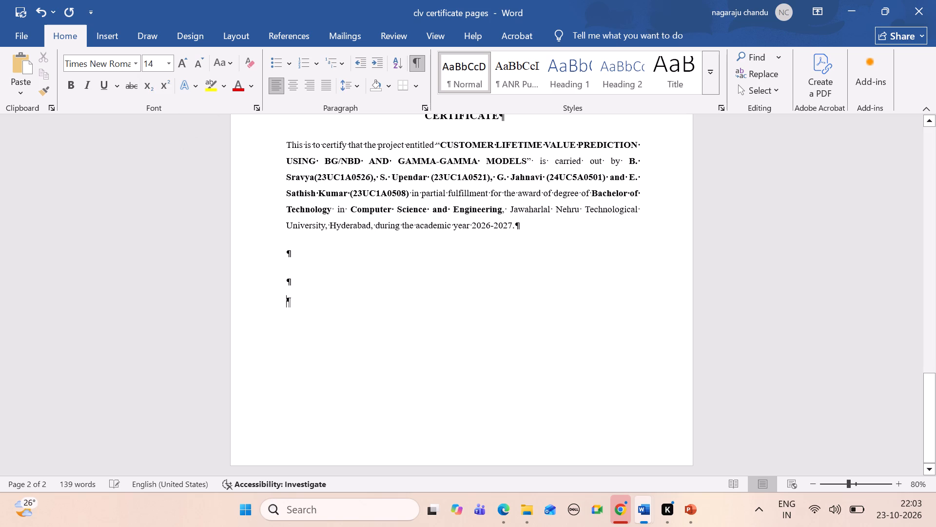
Enter "Internal Guide" in bold on the last blank line of the certificate page.
{"action": "key", "text": "i"}
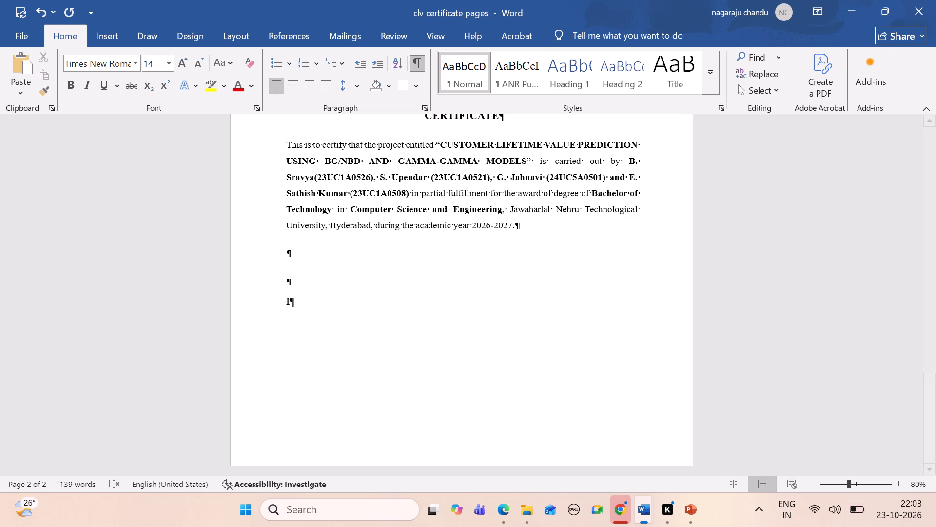
{"action": "type", "text": "nternal"}
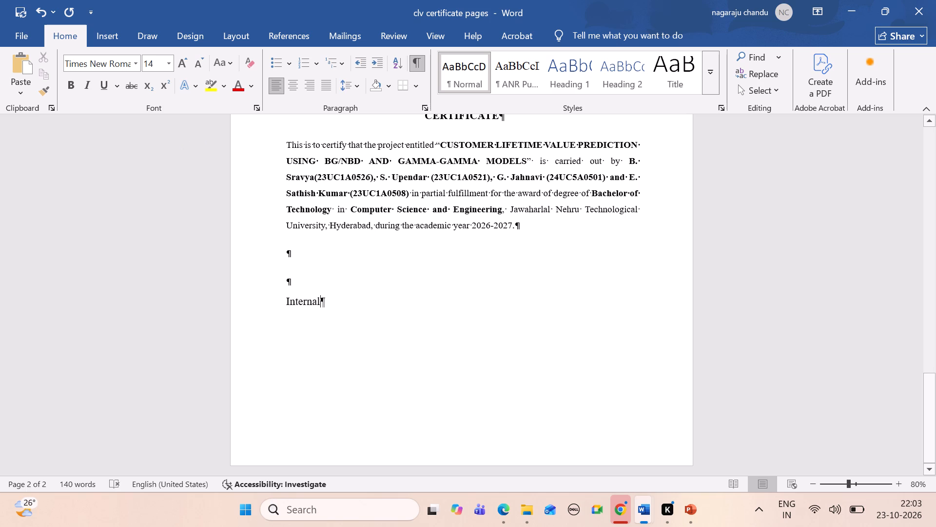
{"action": "left_click_drag", "start_coordinate": [322, 302], "coordinate": [281, 303]}
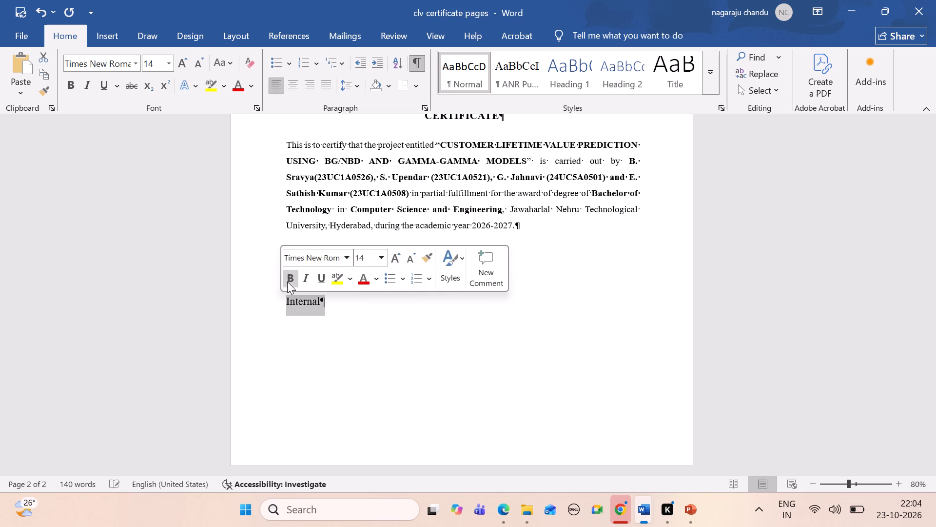
{"action": "left_click", "coordinate": [287, 282]}
{"action": "left_click", "coordinate": [339, 301]}
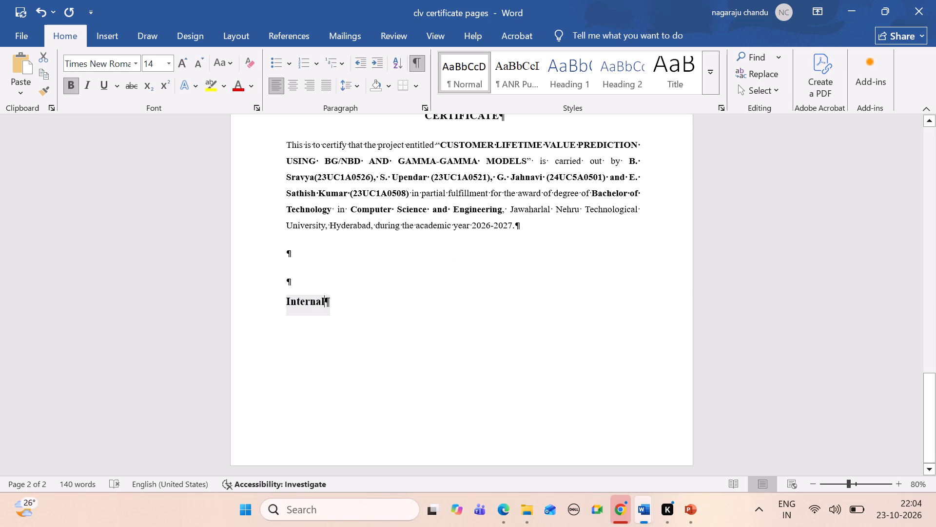
{"action": "key", "text": "space"}
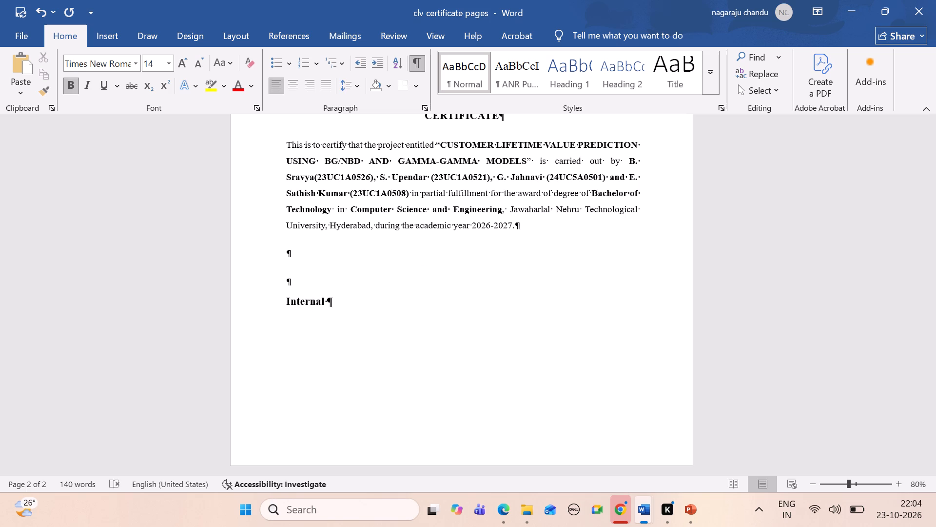
{"action": "key", "text": "shift+g"}
{"action": "type", "text": "uide"}
Add "Head of the Department" after Internal Guide in the same paragraph, separated from it by seven tab characters.
{"action": "key", "text": "Tab"}
{"action": "key", "text": "Tab"}
{"action": "key", "text": "Tab"}
{"action": "key", "text": "Tab"}
{"action": "key", "text": "Tab"}
{"action": "key", "text": "Tab"}
{"action": "key", "text": "Tab"}
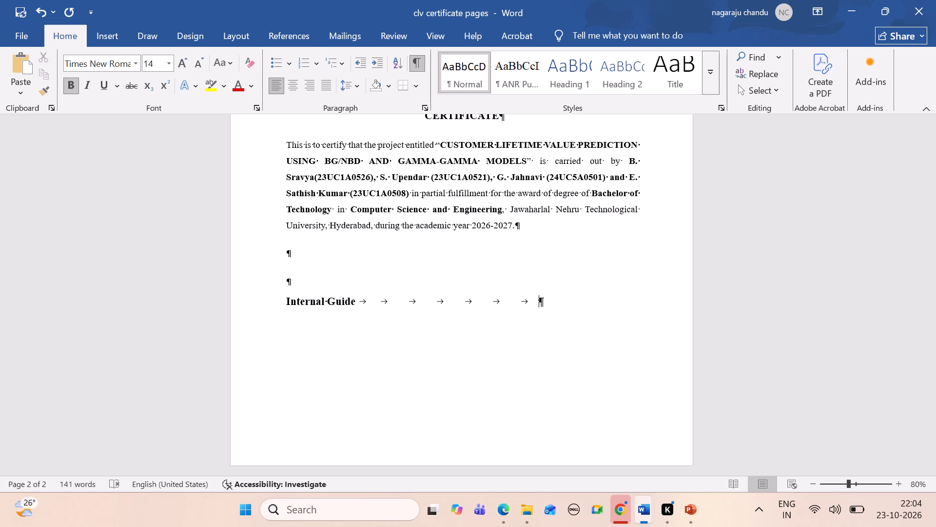
{"action": "key", "text": "shift+h"}
{"action": "type", "text": "ead"}
{"action": "key", "text": "space"}
{"action": "key", "text": "shift+o"}
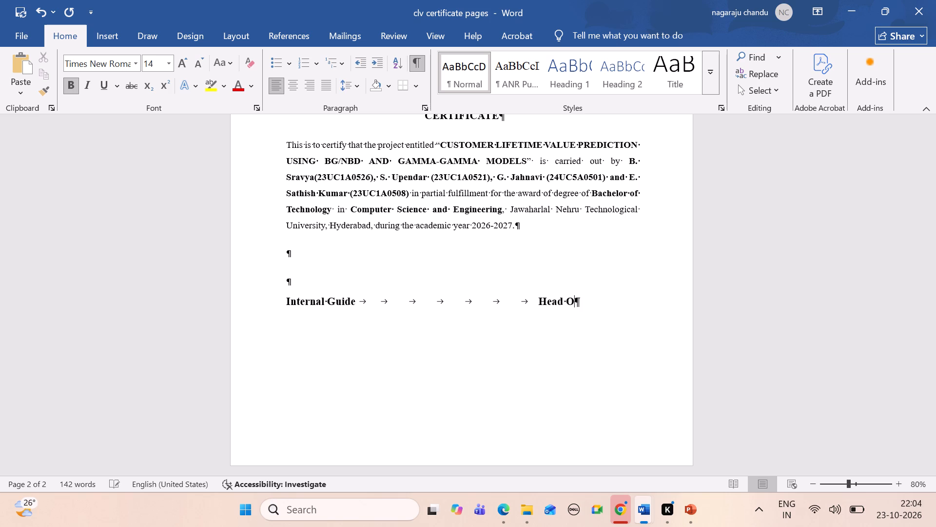
{"action": "key", "text": "BackSpace"}
{"action": "type", "text": "of the"}
{"action": "key", "text": "space"}
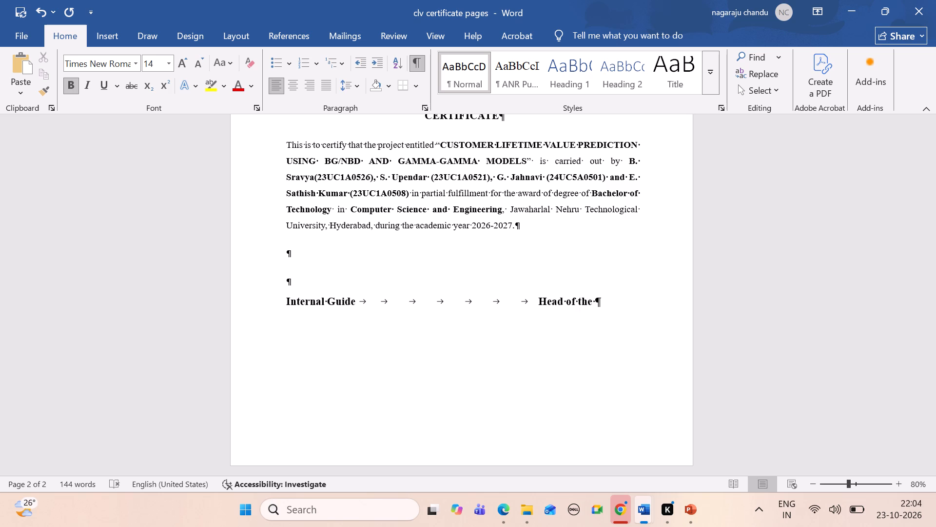
{"action": "type", "text": "Department"}
Remove one tab character before "Head of the Department" so the whole title fits on the Internal Guide line.
{"action": "key", "text": "Up"}
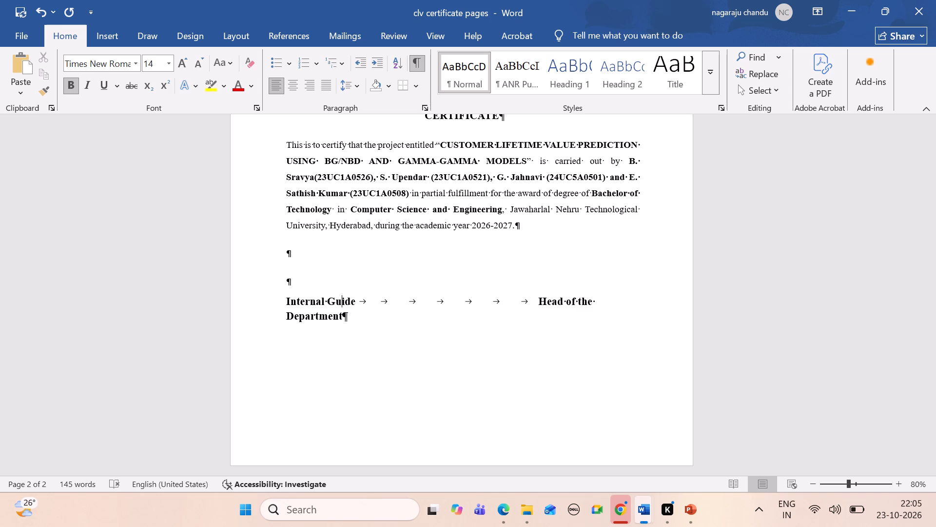
{"action": "key", "text": "Right"}
{"action": "key", "text": "Right"}
{"action": "key", "text": "Right"}
{"action": "key", "text": "Right"}
{"action": "key", "text": "Right"}
{"action": "key", "text": "Right"}
{"action": "key", "text": "Right"}
{"action": "key", "text": "Right"}
{"action": "key", "text": "Right"}
{"action": "key", "text": "Right"}
{"action": "key", "text": "Right"}
{"action": "key", "text": "Left"}
{"action": "key", "text": "BackSpace"}
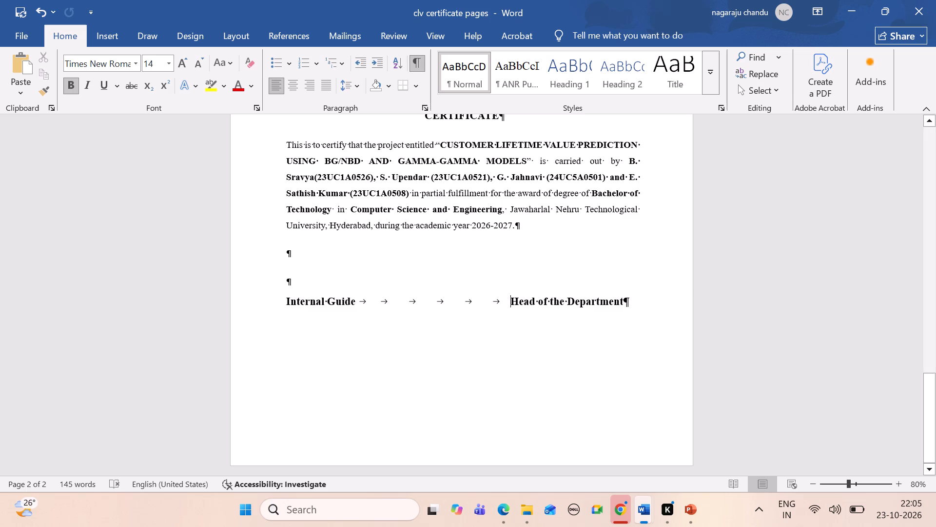
{"action": "left_click", "coordinate": [285, 304]}
Start a new line below the Internal Guide and Head of the Department line, leaving three empty lines between them.
{"action": "left_click", "coordinate": [630, 302]}
{"action": "key", "text": "Return"}
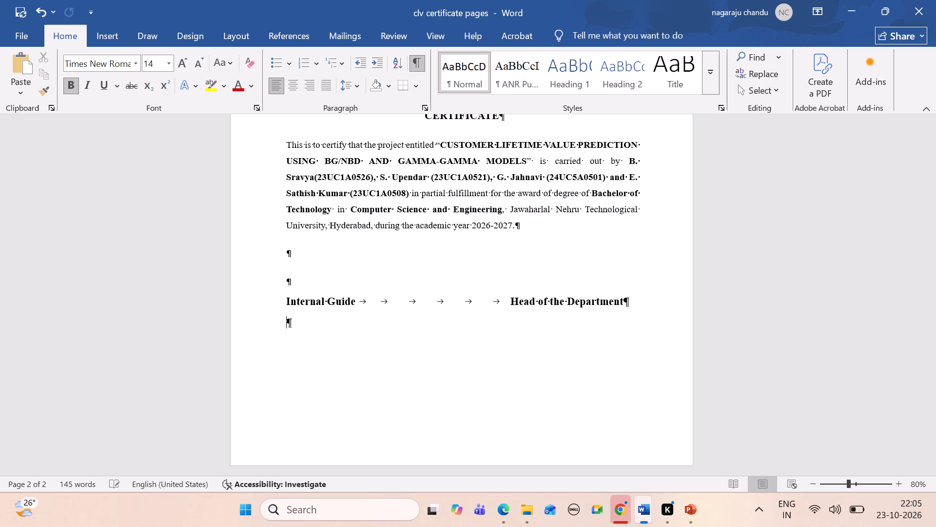
{"action": "key", "text": "Down"}
{"action": "key", "text": "Down"}
{"action": "key", "text": "Down"}
{"action": "key", "text": "Down"}
{"action": "key", "text": "Down"}
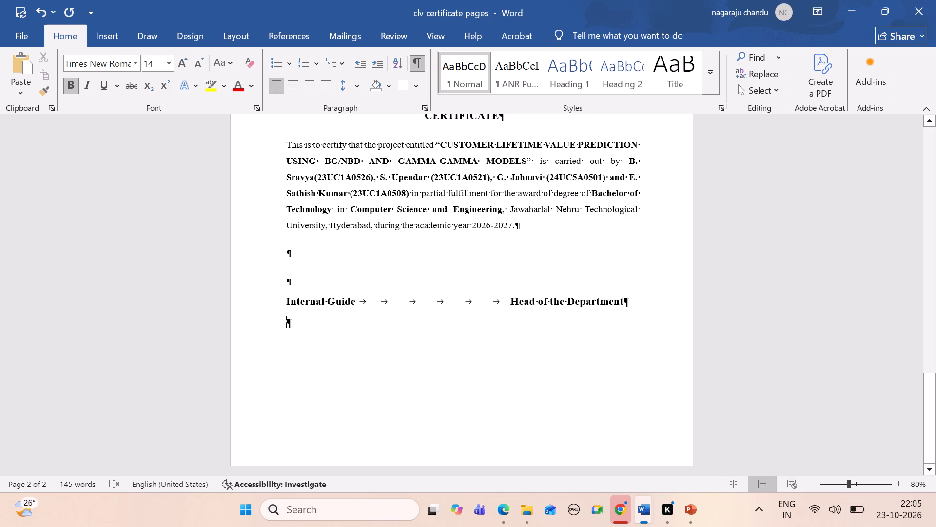
{"action": "left_click", "coordinate": [296, 358]}
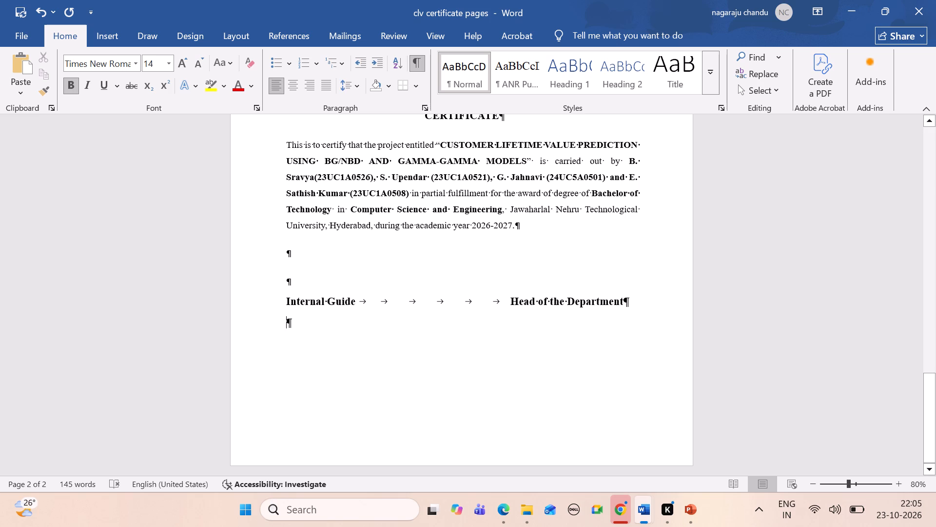
{"action": "double_click", "coordinate": [296, 358]}
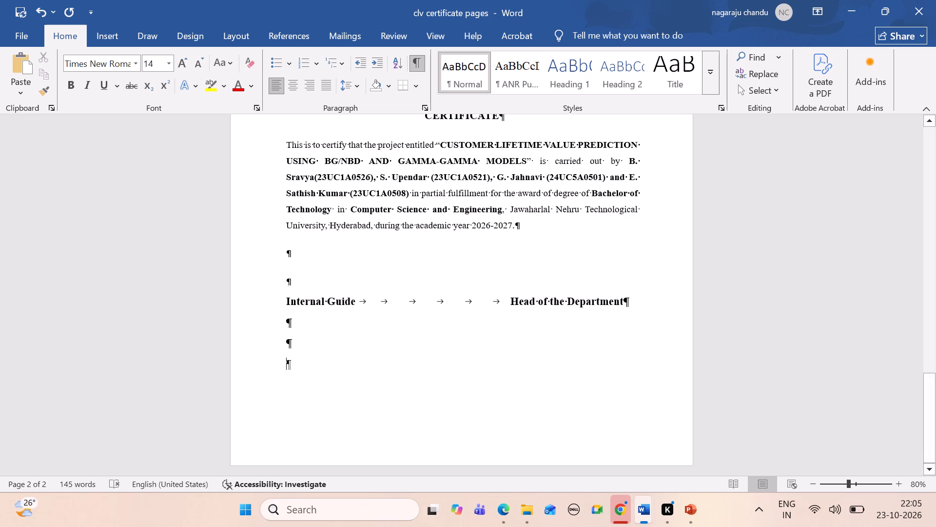
{"action": "key", "text": "Down"}
{"action": "left_click", "coordinate": [296, 358]}
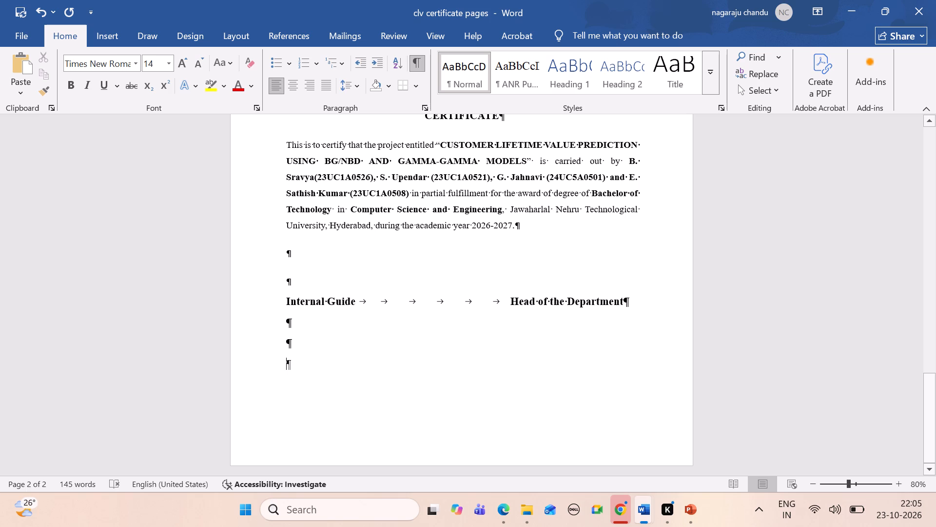
{"action": "double_click", "coordinate": [289, 363]}
{"action": "left_click", "coordinate": [289, 363]}
{"action": "key", "text": "Return"}
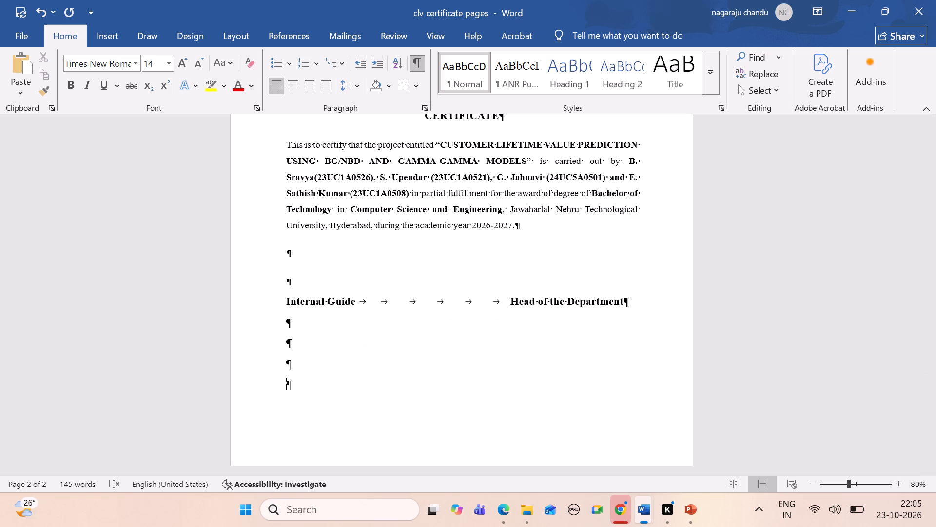
Enter "External Guide" in bold on the new last line of the certificate page.
{"action": "key", "text": "shift+e"}
{"action": "key", "text": "BackSpace"}
{"action": "key", "text": "ctrl+b"}
{"action": "type", "text": "Ext"}
{"action": "type", "text": "er"}
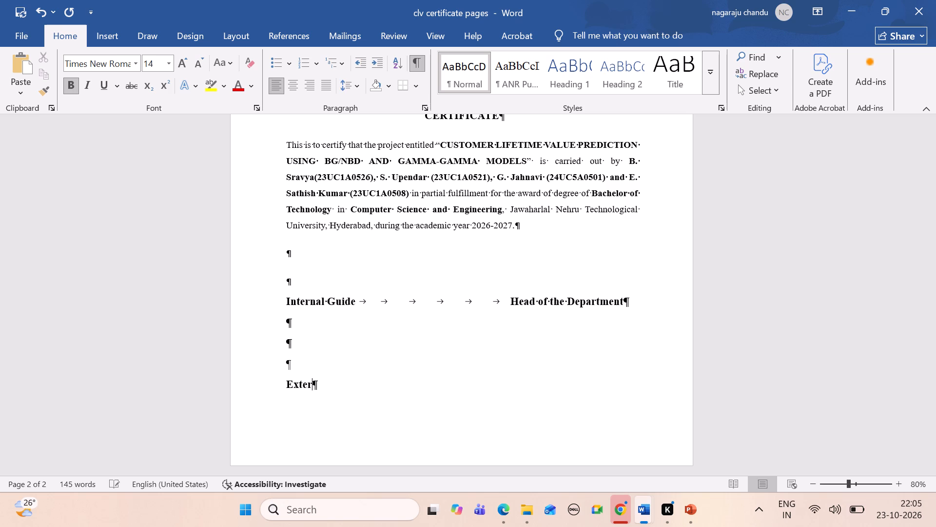
{"action": "type", "text": "nal"}
{"action": "key", "text": "space"}
{"action": "type", "text": "Guide"}
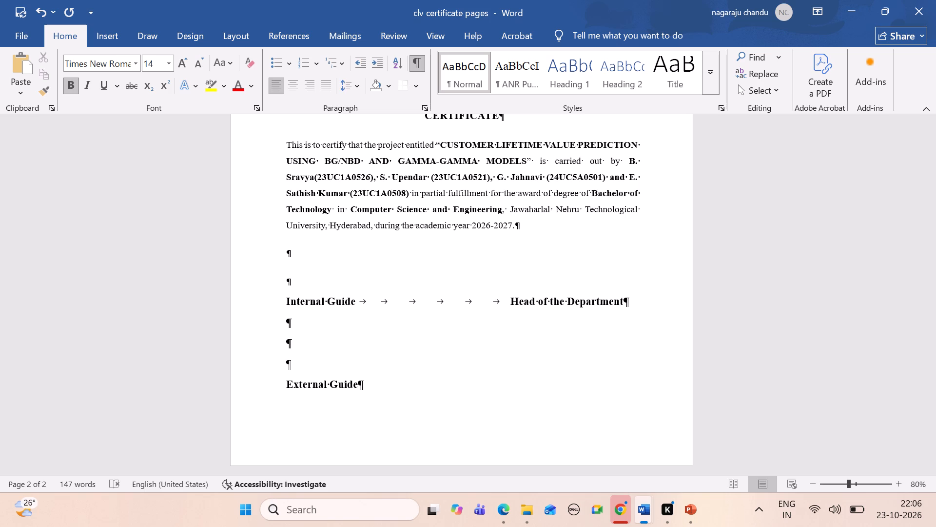
Add "Principal/TPCE" in bold after External Guide on the same line, separated from it by six tab characters.
{"action": "key", "text": "Tab"}
{"action": "key", "text": "Tab"}
{"action": "key", "text": "Tab"}
{"action": "key", "text": "Tab"}
{"action": "key", "text": "Tab"}
{"action": "key", "text": "Tab"}
{"action": "key", "text": "shift+p"}
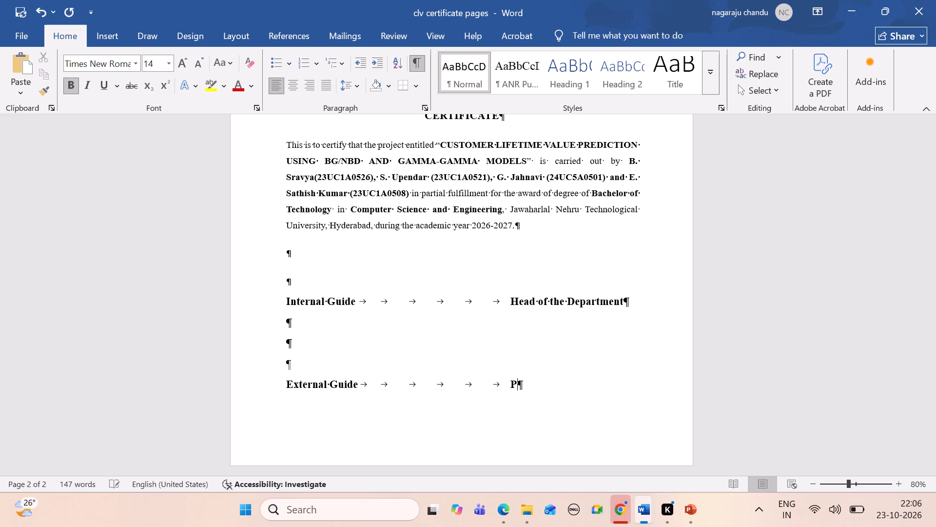
{"action": "type", "text": "rinci"}
{"action": "type", "text": "pal"}
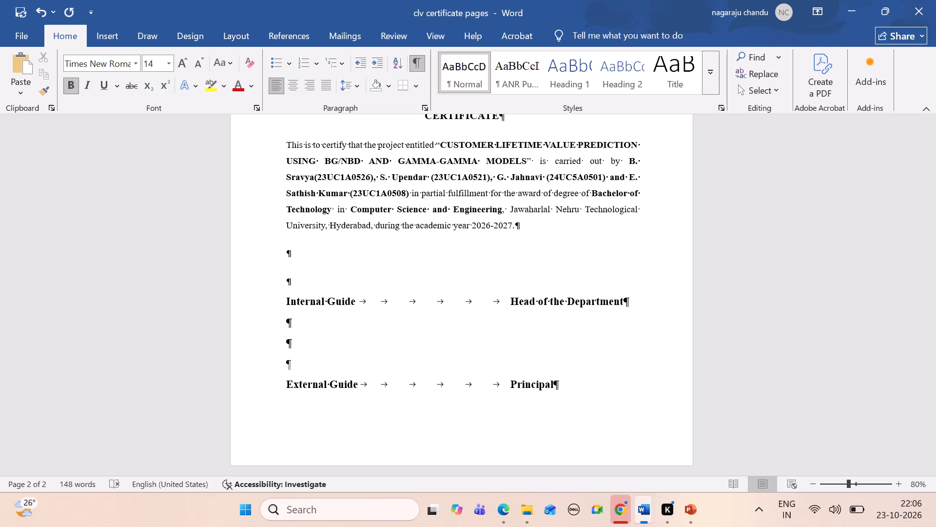
{"action": "key", "text": "slash"}
{"action": "key", "text": "shift+t"}
{"action": "type", "text": "PCE"}
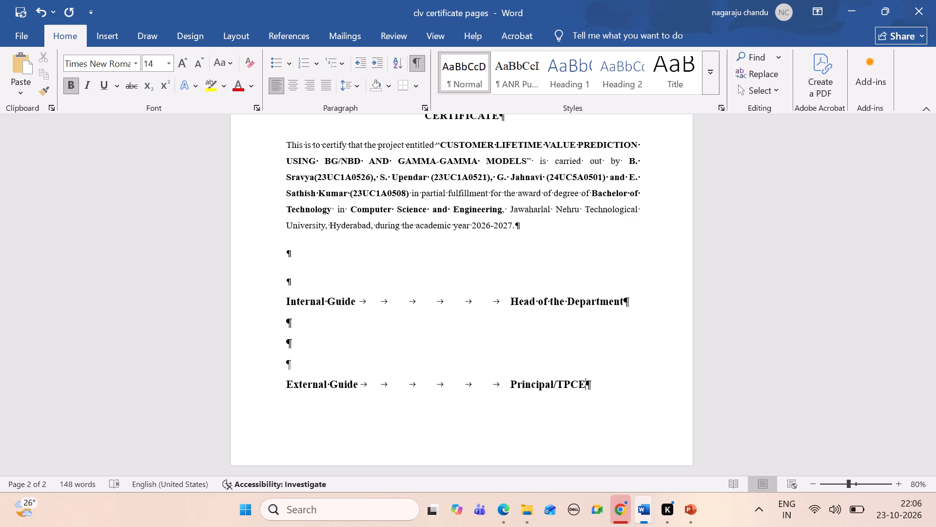
Insert a page break after the External Guide and Principal/TPCE line to start a new page.
{"action": "key", "text": "ctrl+Return"}
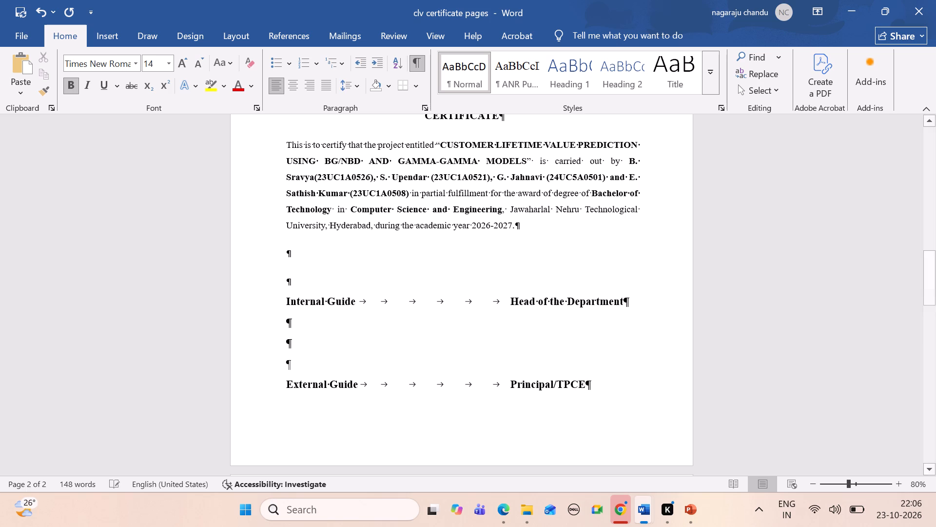
Pull the page break up onto the end of the External Guide and Principal/TPCE line, removing the extra page that holds only the break.
{"action": "scroll", "coordinate": [289, 363], "scroll_direction": "up", "scroll_amount": 5}
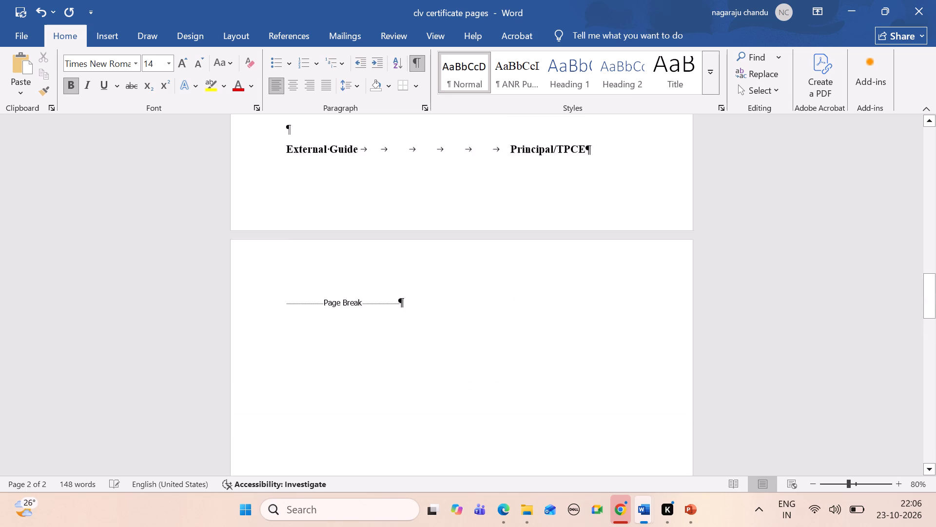
{"action": "scroll", "coordinate": [289, 363], "scroll_direction": "down", "scroll_amount": 1}
{"action": "scroll", "coordinate": [289, 363], "scroll_direction": "up", "scroll_amount": 2}
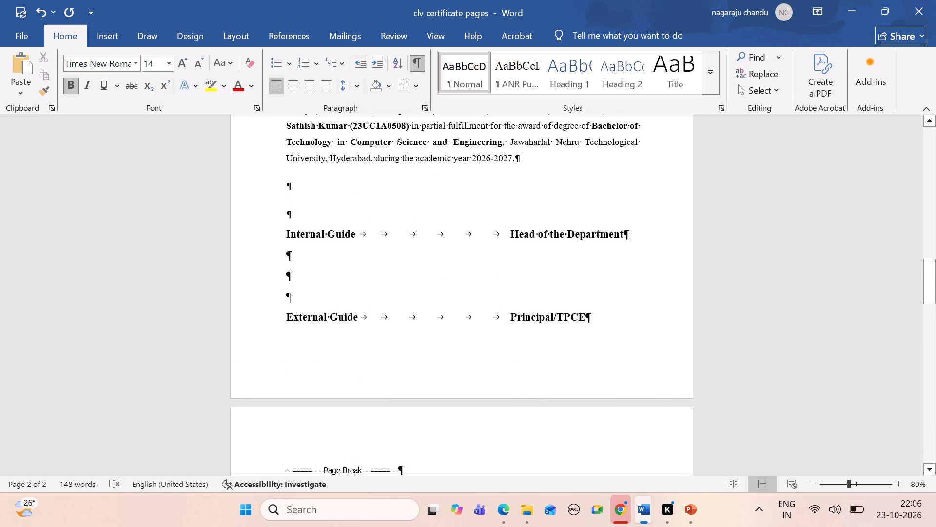
{"action": "left_click", "coordinate": [293, 464]}
{"action": "left_click", "coordinate": [309, 356]}
{"action": "left_click", "coordinate": [610, 337]}
{"action": "left_click", "coordinate": [318, 455]}
{"action": "left_click", "coordinate": [318, 455]}
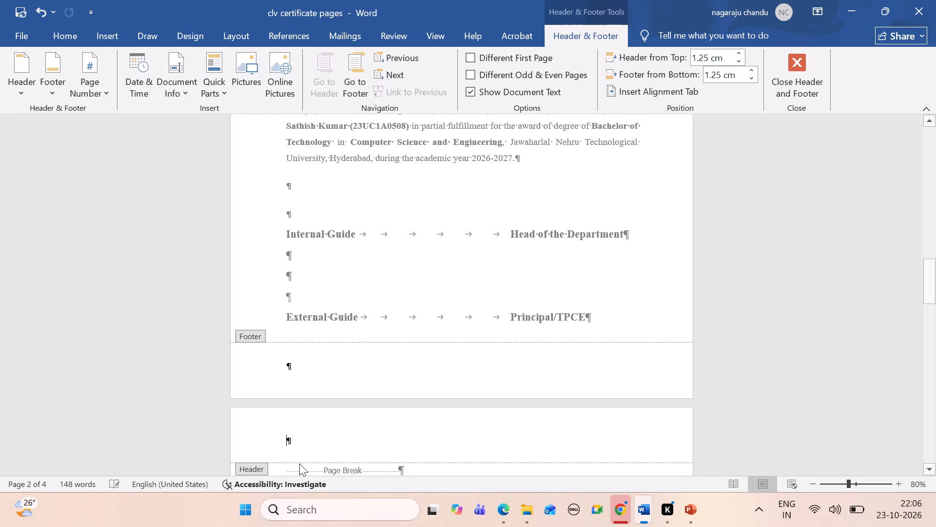
{"action": "triple_click", "coordinate": [299, 464]}
{"action": "left_click", "coordinate": [299, 464]}
{"action": "left_click", "coordinate": [299, 464]}
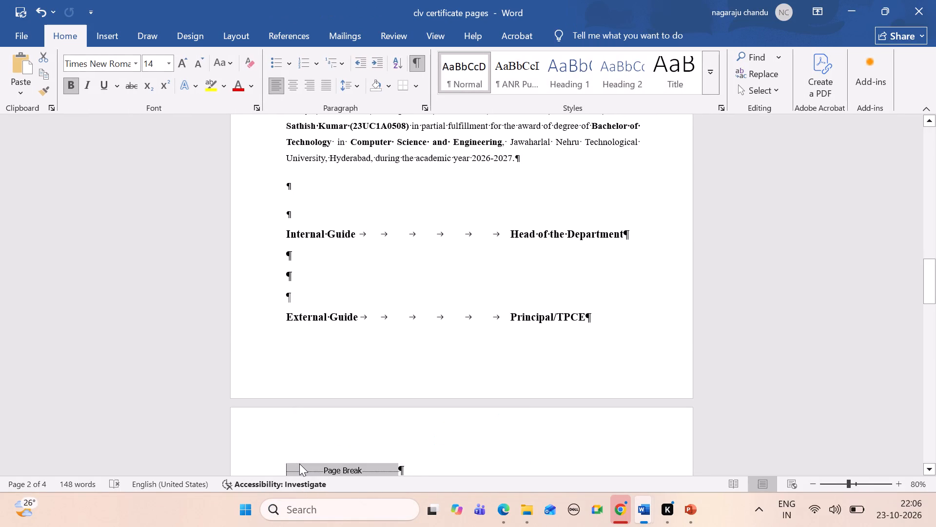
{"action": "key", "text": "BackSpace"}
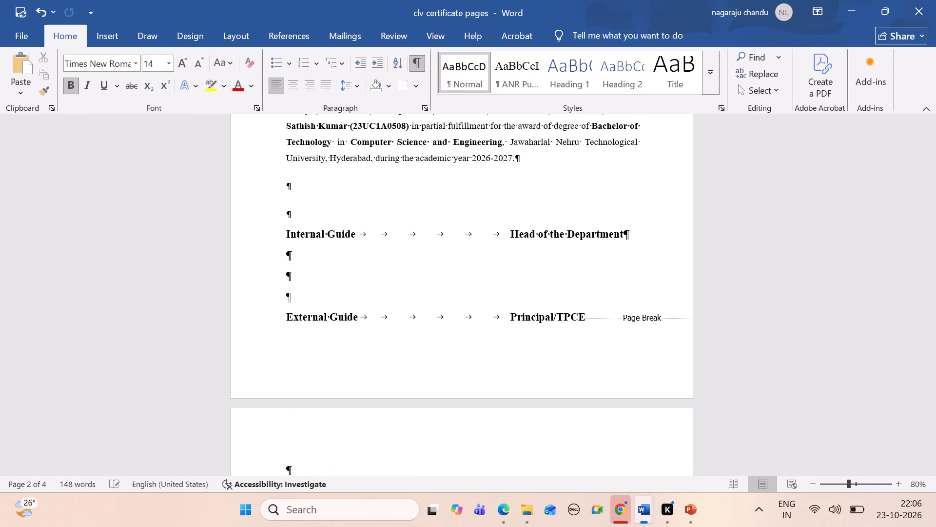
{"action": "scroll", "coordinate": [380, 430], "scroll_direction": "down", "scroll_amount": 2}
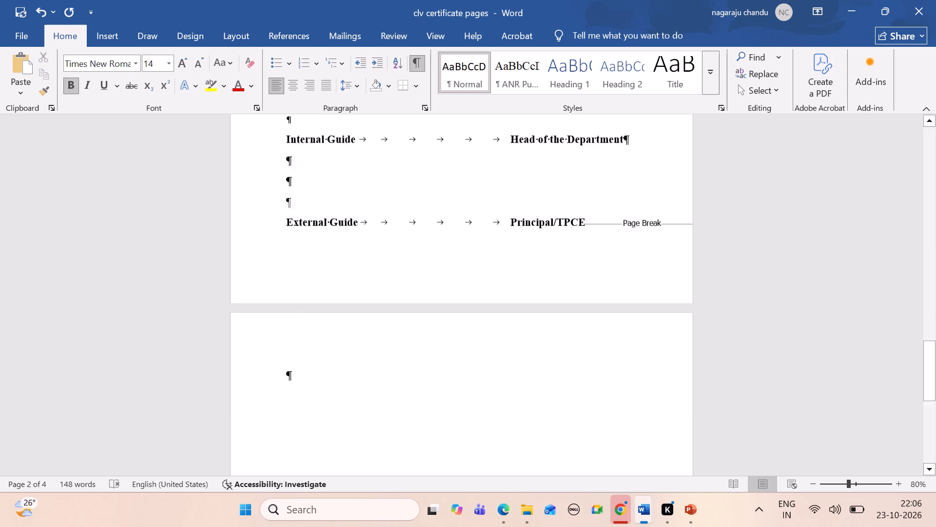
{"action": "scroll", "coordinate": [380, 430], "scroll_direction": "down", "scroll_amount": 6}
{"action": "scroll", "coordinate": [380, 430], "scroll_direction": "up", "scroll_amount": 4}
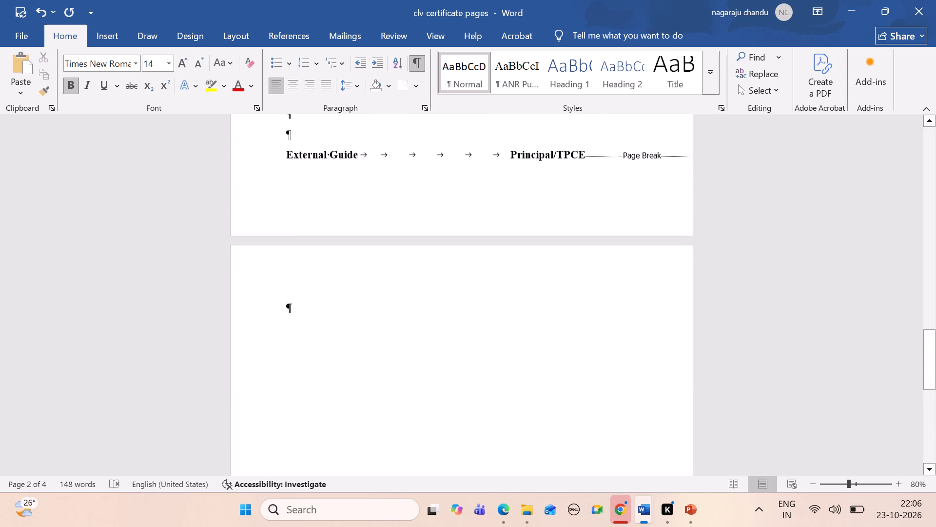
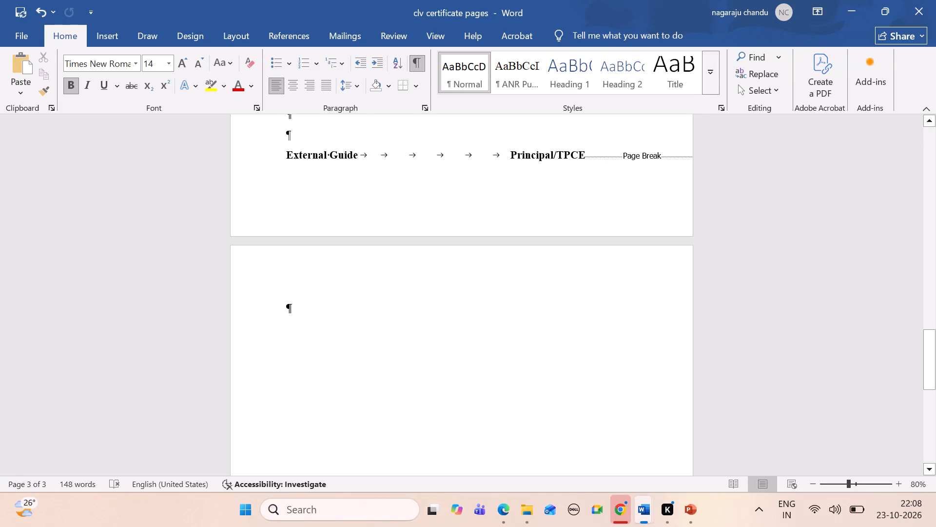
Centre the empty paragraph at the start of the new page.
{"action": "left_click", "coordinate": [296, 78]}
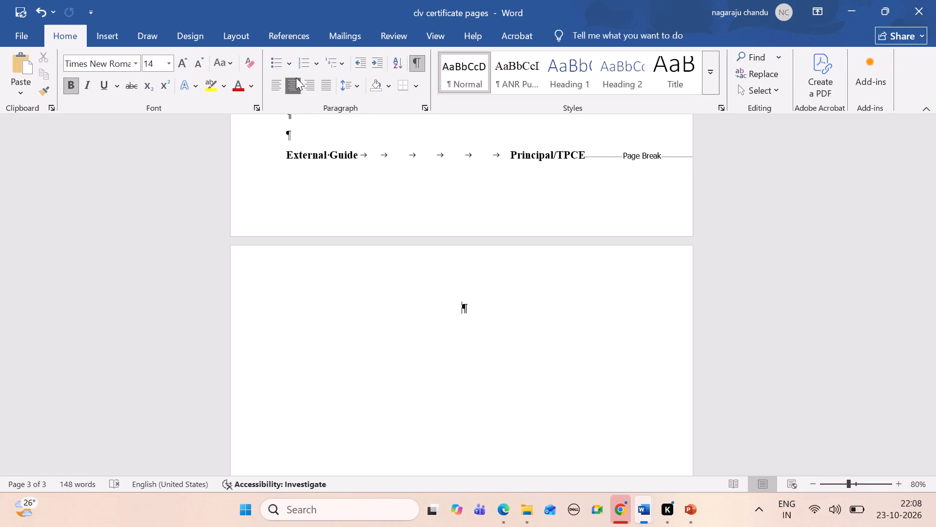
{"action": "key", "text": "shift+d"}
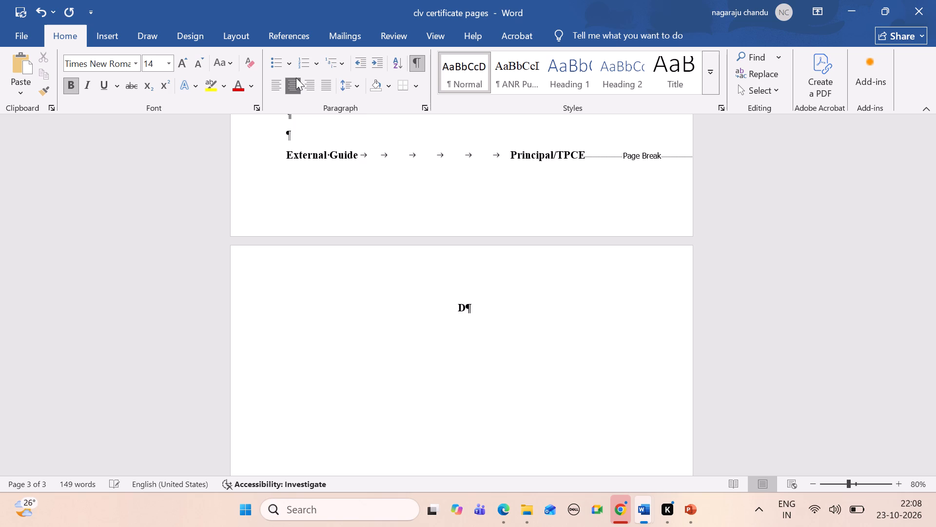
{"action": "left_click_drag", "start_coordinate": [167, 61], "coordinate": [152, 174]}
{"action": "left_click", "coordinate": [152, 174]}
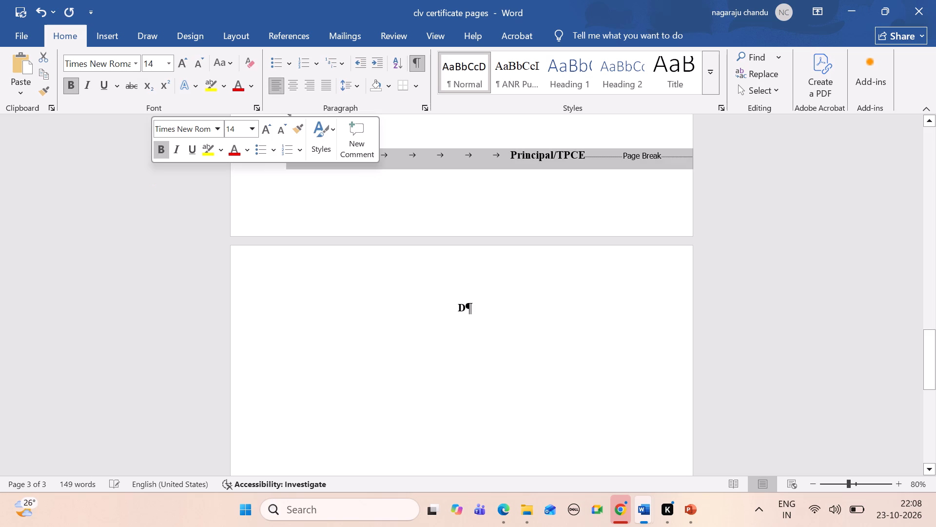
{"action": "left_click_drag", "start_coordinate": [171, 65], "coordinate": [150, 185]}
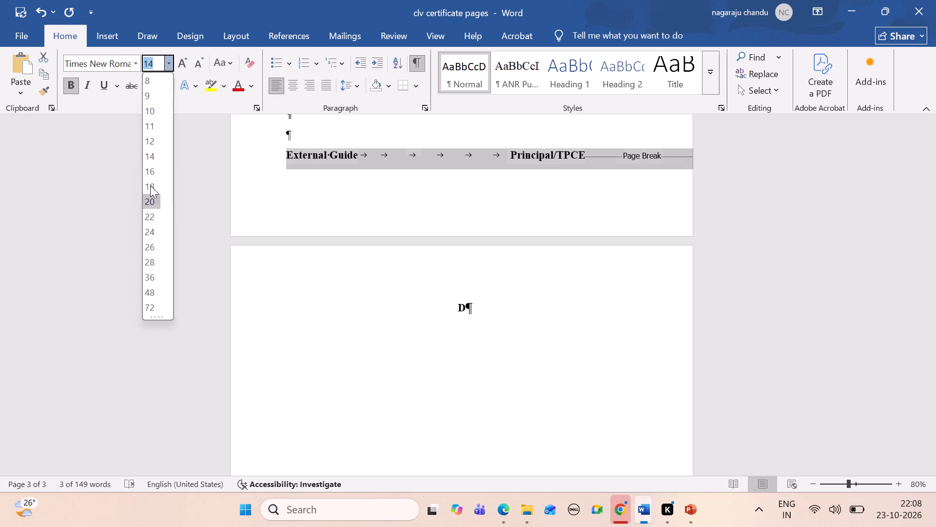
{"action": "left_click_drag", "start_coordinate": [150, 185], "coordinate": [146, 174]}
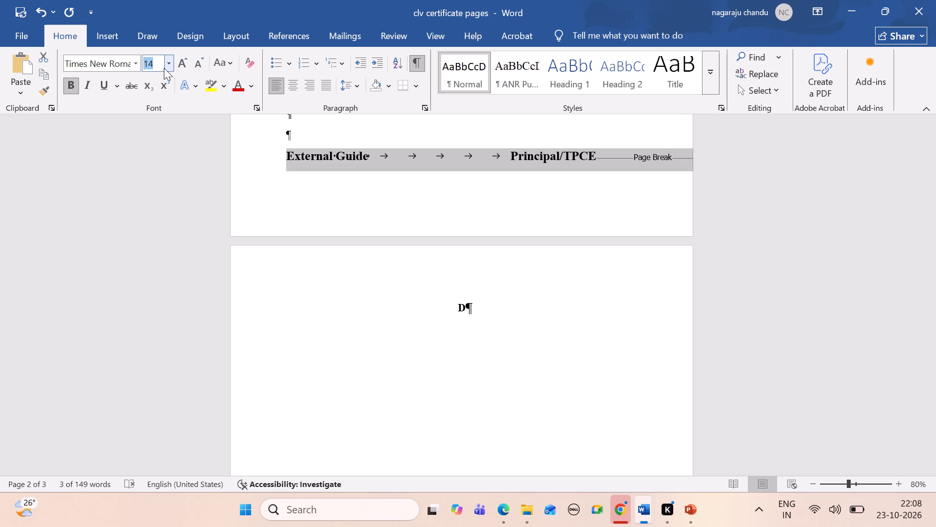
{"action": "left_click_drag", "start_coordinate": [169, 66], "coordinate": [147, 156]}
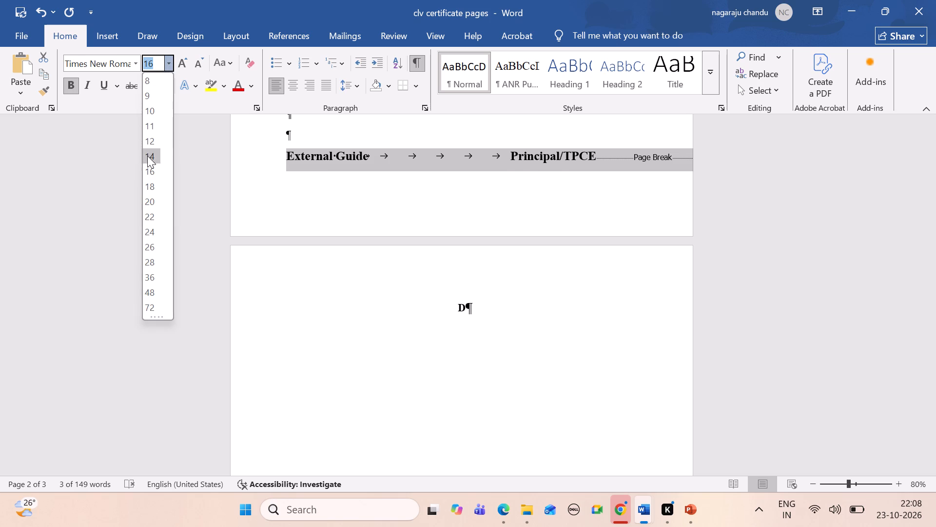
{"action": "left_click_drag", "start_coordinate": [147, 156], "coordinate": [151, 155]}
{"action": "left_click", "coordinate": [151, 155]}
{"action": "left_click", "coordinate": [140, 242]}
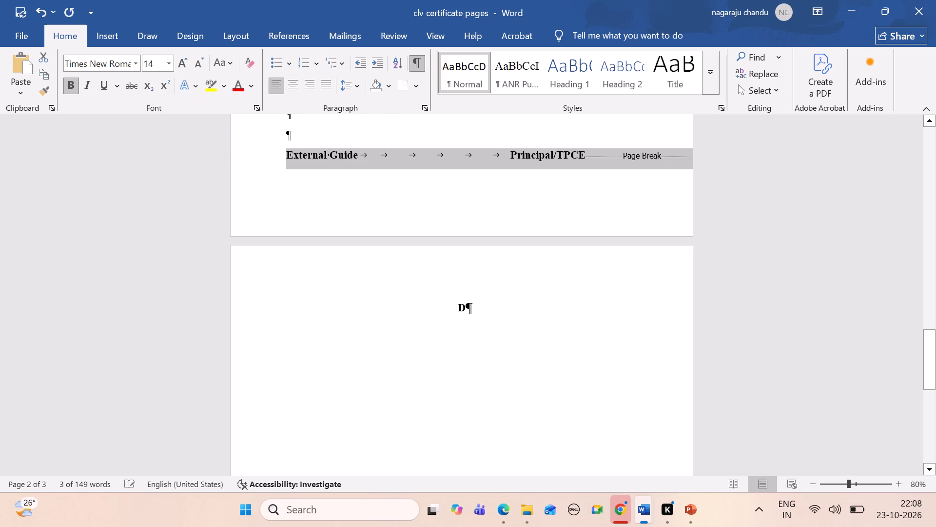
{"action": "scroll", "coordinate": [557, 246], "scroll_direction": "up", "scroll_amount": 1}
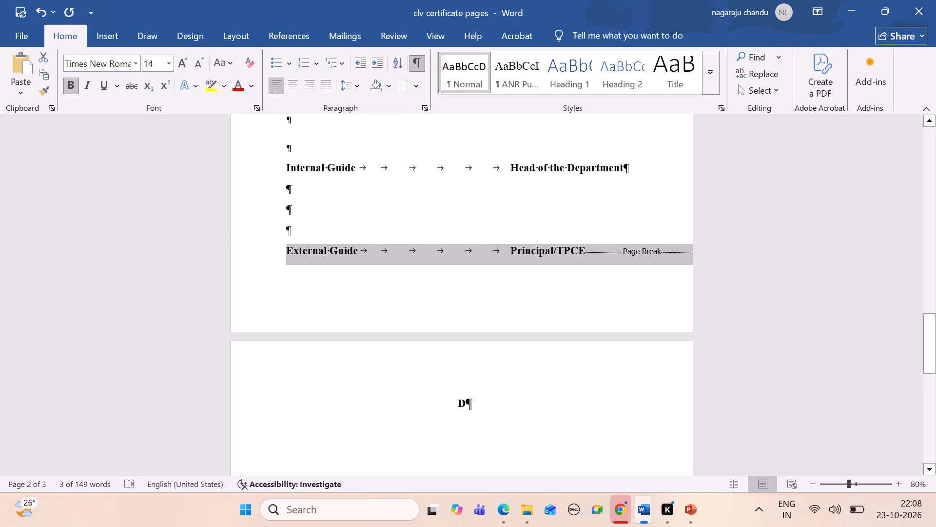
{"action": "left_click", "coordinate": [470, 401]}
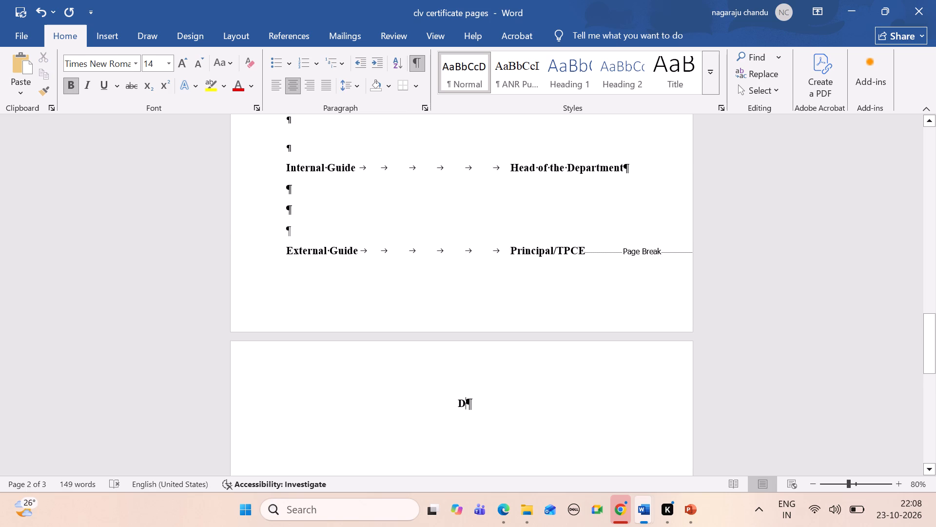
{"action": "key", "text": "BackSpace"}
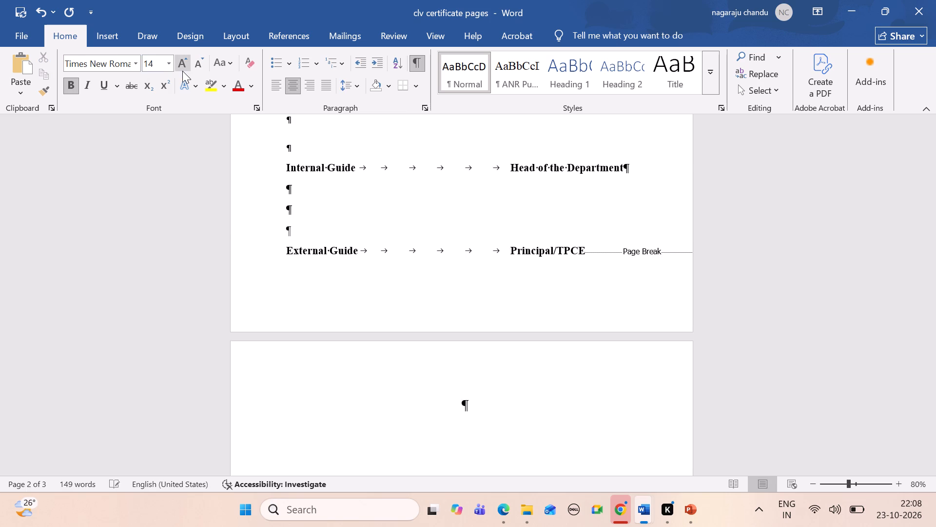
Enter the heading "DECLARATION" in bold 16 pt on the centred first line of the new page.
{"action": "left_click_drag", "start_coordinate": [170, 69], "coordinate": [149, 173]}
{"action": "left_click", "coordinate": [149, 173]}
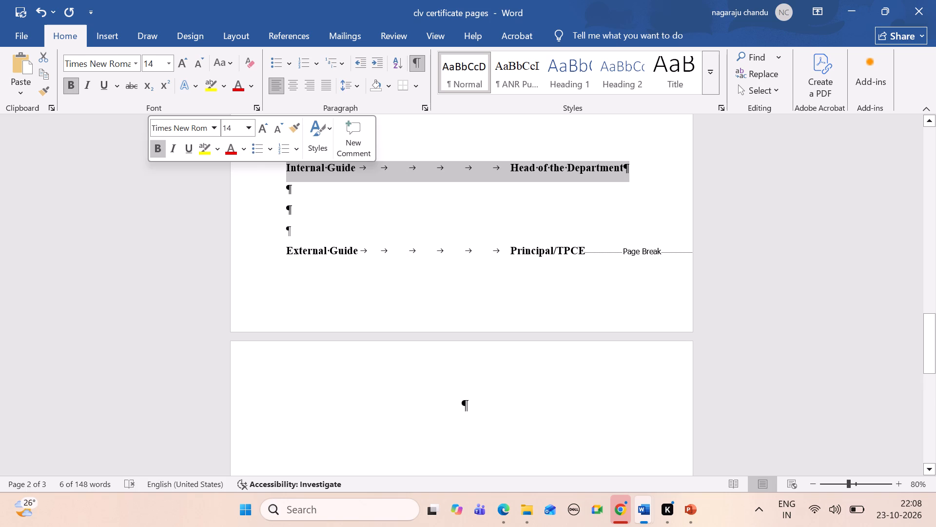
{"action": "left_click", "coordinate": [449, 408]}
{"action": "left_click", "coordinate": [449, 408]}
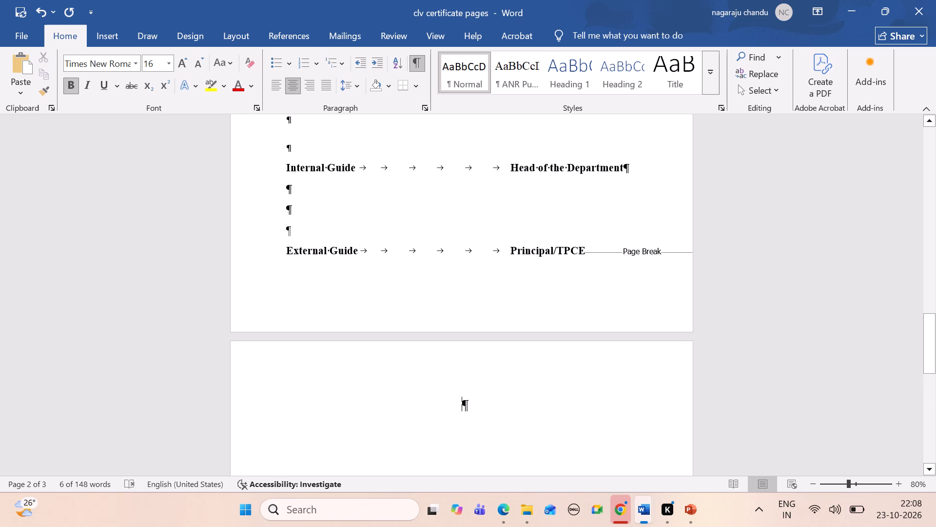
{"action": "key", "text": "shift+d"}
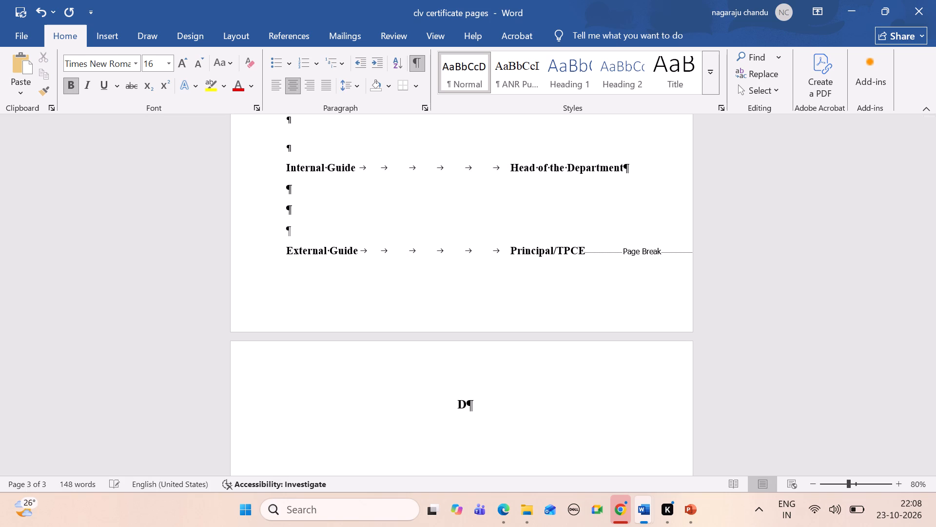
{"action": "key", "text": "shift+e"}
{"action": "type", "text": "CLA"}
{"action": "type", "text": "RAT"}
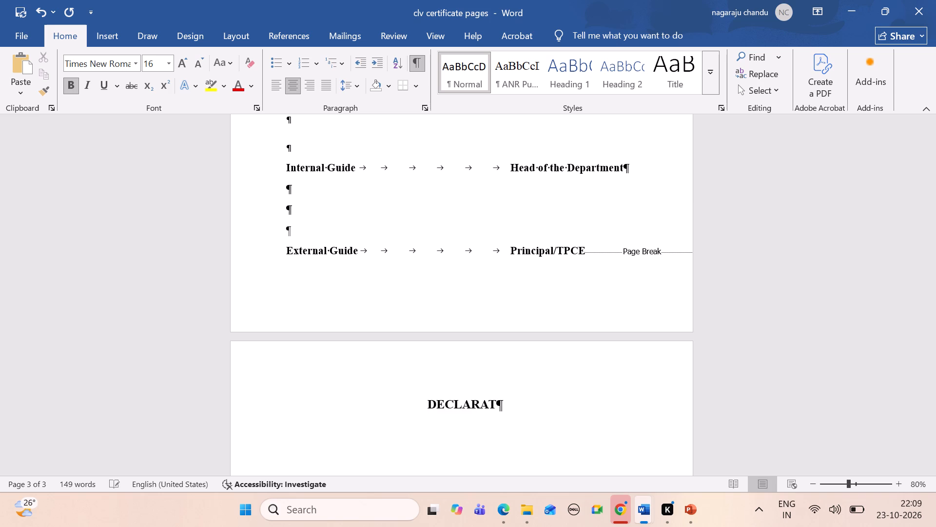
{"action": "type", "text": "ION"}
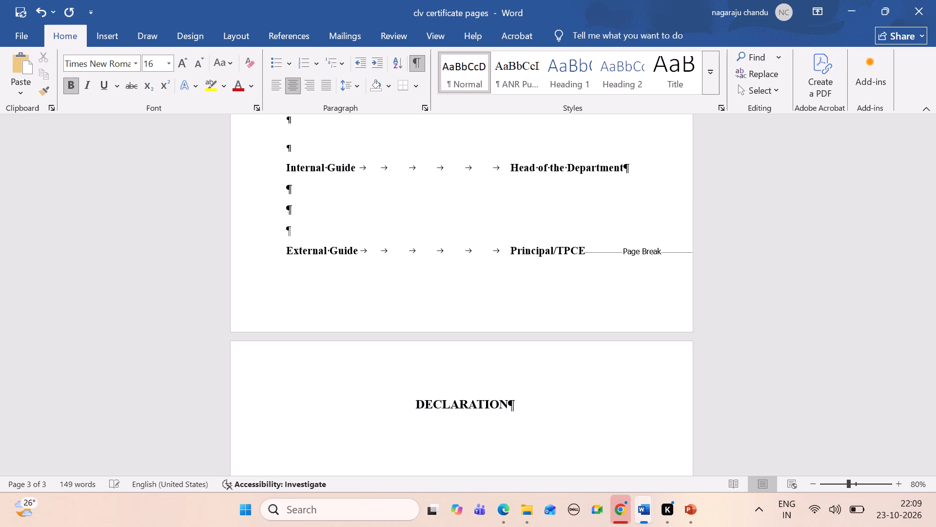
Add a new left-aligned 12 pt line below the DECLARATION heading, with space added before the paragraph.
{"action": "scroll", "coordinate": [449, 408], "scroll_direction": "down", "scroll_amount": 1}
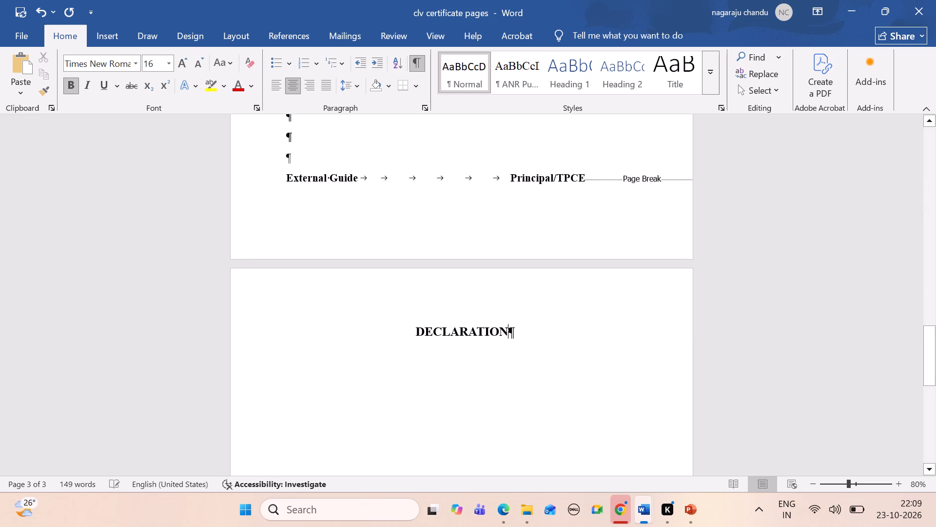
{"action": "key", "text": "Return"}
{"action": "left_click", "coordinate": [353, 88]}
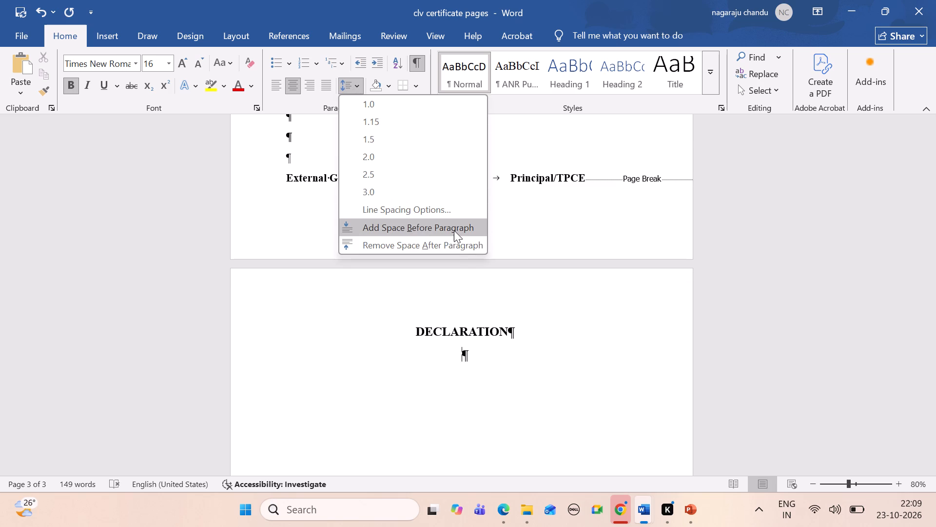
{"action": "left_click", "coordinate": [454, 230]}
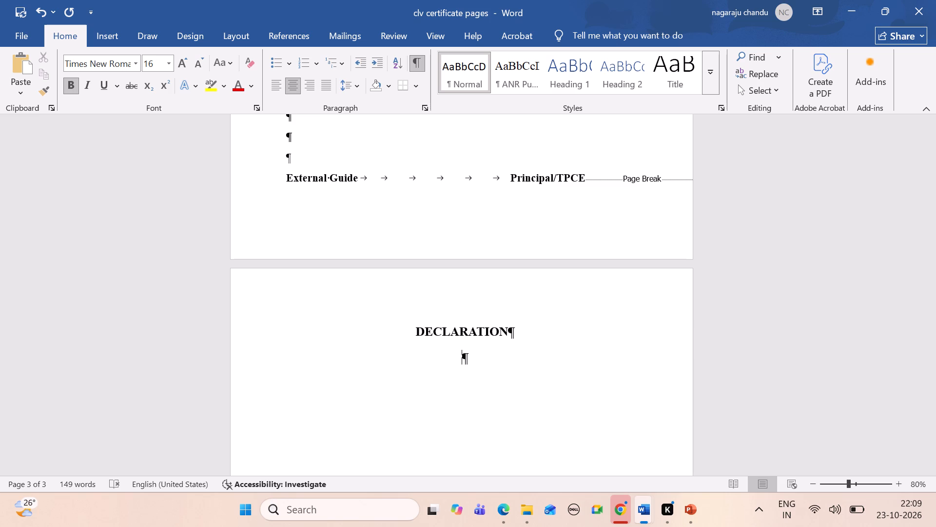
{"action": "left_click", "coordinate": [280, 83]}
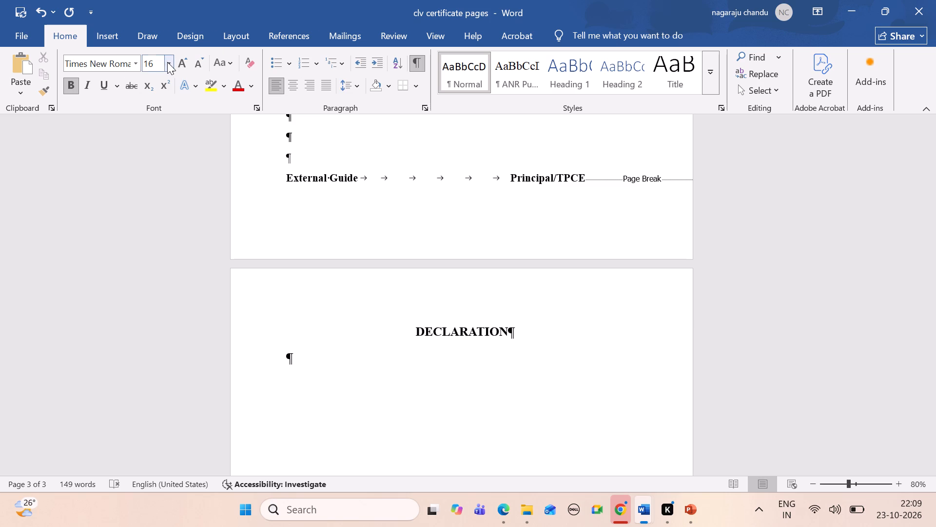
{"action": "left_click_drag", "start_coordinate": [166, 62], "coordinate": [149, 152]}
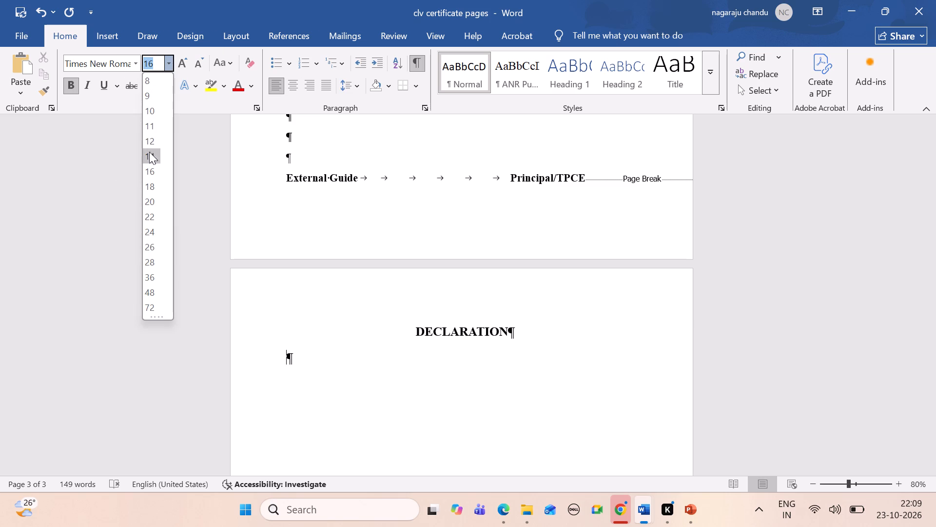
{"action": "left_click_drag", "start_coordinate": [149, 152], "coordinate": [149, 144]}
Set the middle blank line between the Internal Guide and External Guide lines to 12 pt and remove its bold.
{"action": "left_click", "coordinate": [149, 144]}
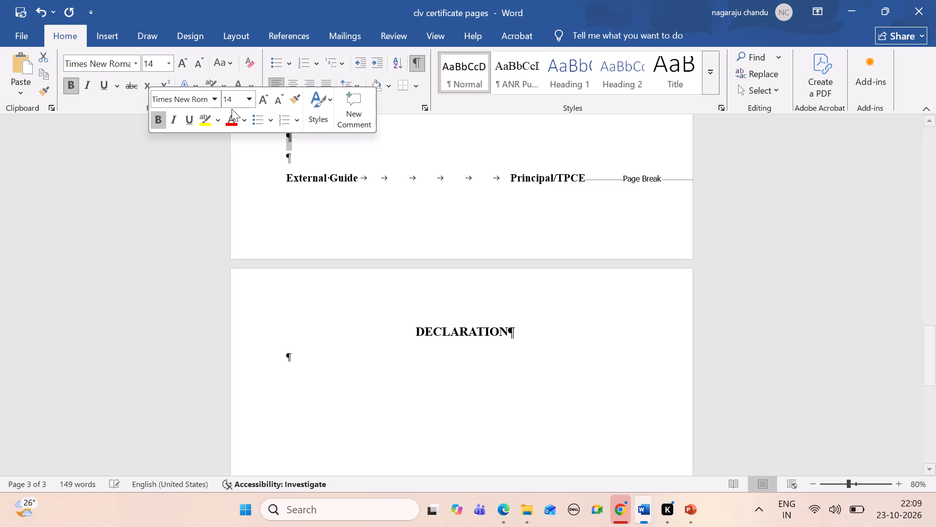
{"action": "left_click_drag", "start_coordinate": [167, 63], "coordinate": [186, 112]}
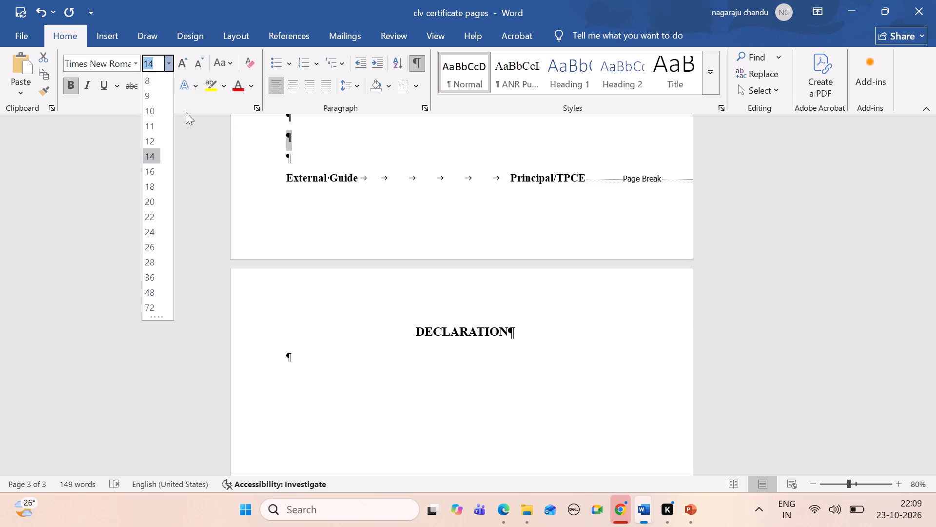
{"action": "left_click_drag", "start_coordinate": [186, 112], "coordinate": [158, 136]}
{"action": "left_click", "coordinate": [158, 136]}
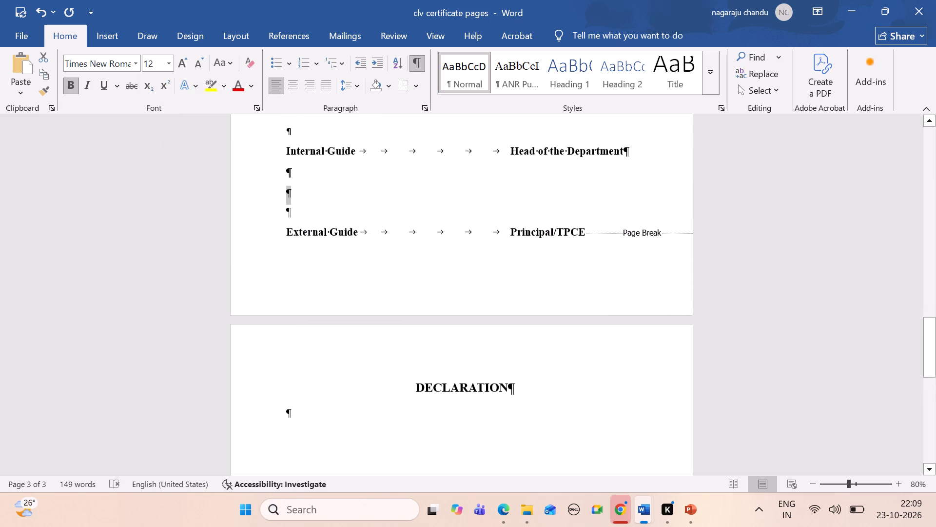
{"action": "left_click", "coordinate": [78, 83]}
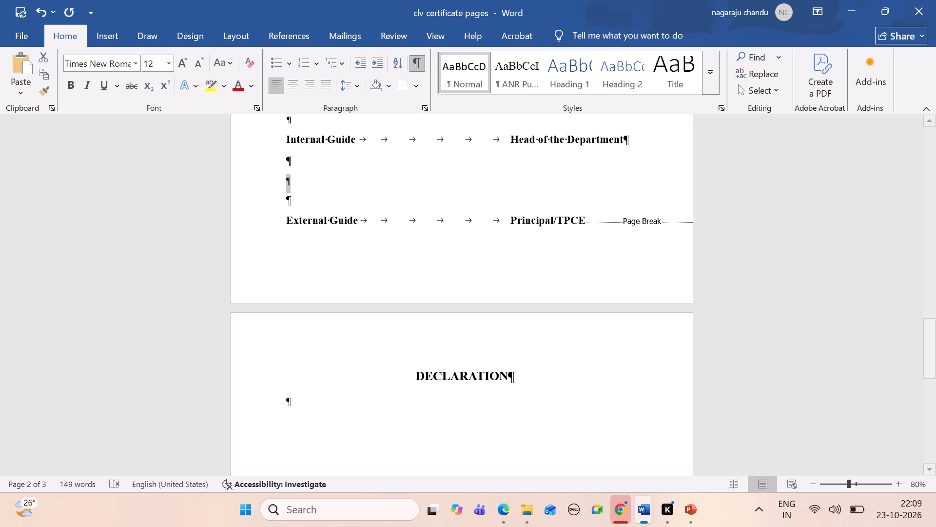
Turn off bold on the line below DECLARATION and start the body text with a capital "I" and a space.
{"action": "left_click", "coordinate": [309, 397]}
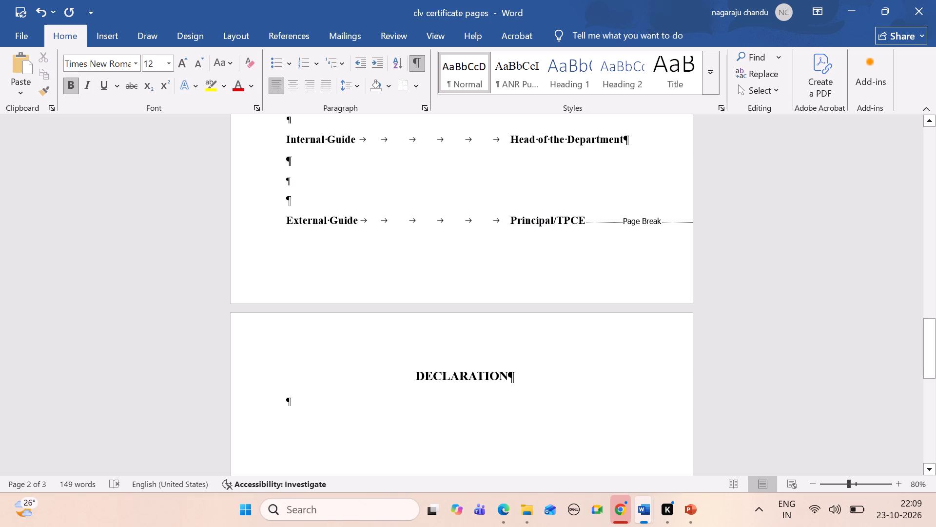
{"action": "key", "text": "ctrl+b"}
{"action": "key", "text": "i"}
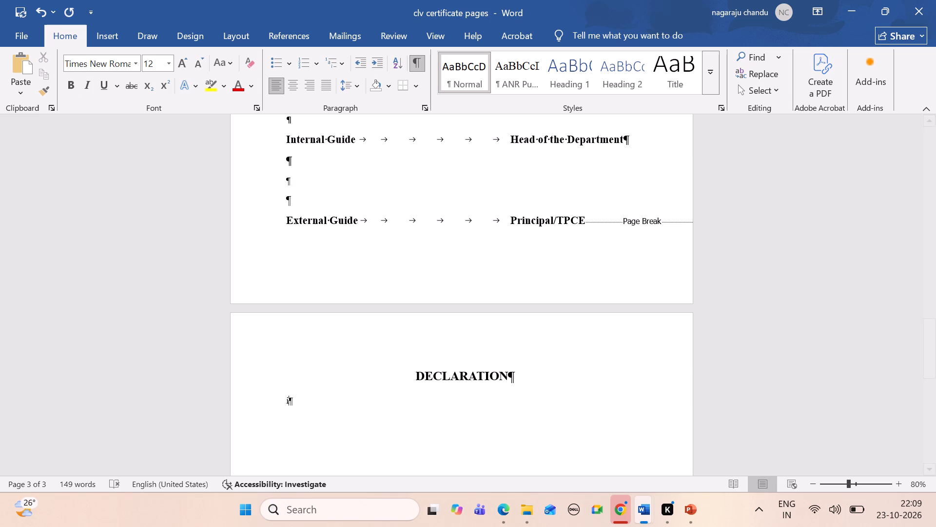
{"action": "key", "text": "BackSpace"}
{"action": "key", "text": "shift+i"}
{"action": "key", "text": "space"}
Hide the formatting marks in the document.
{"action": "left_click", "coordinate": [415, 71]}
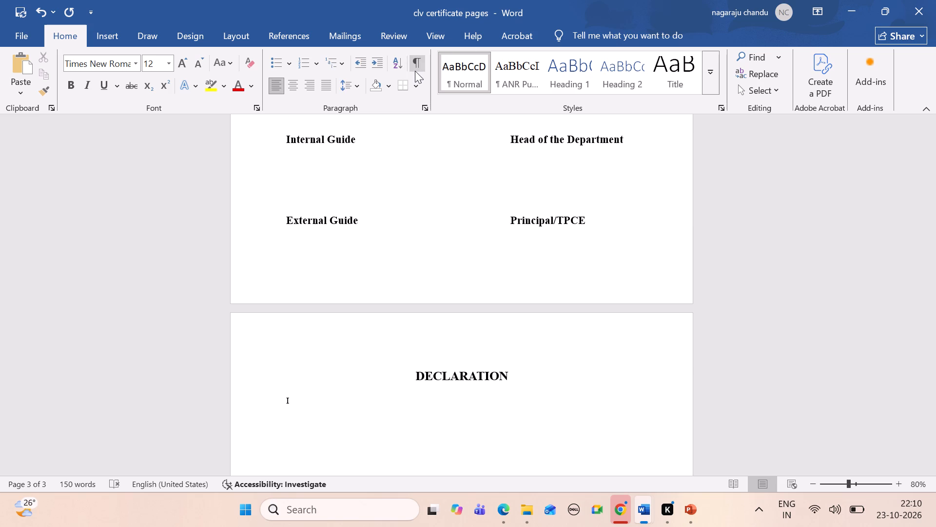
Continue the declaration's body text after "I" with "hereby declare" and a space.
{"action": "key", "text": "shift+h"}
{"action": "key", "text": "BackSpace"}
{"action": "type", "text": "here"}
{"action": "type", "text": "by"}
{"action": "key", "text": "space"}
{"action": "type", "text": "decalre"}
{"action": "key", "text": "BackSpace"}
{"action": "key", "text": "BackSpace"}
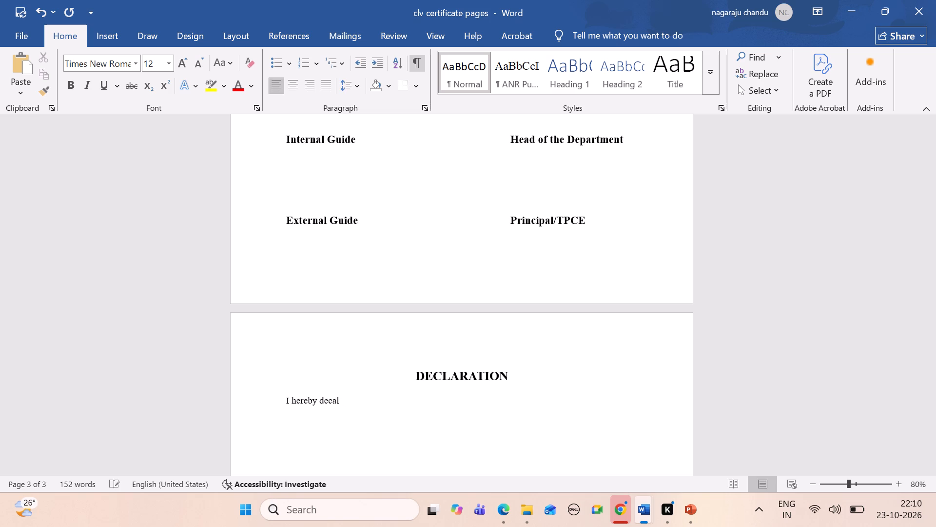
{"action": "key", "text": "BackSpace"}
{"action": "key", "text": "BackSpace"}
{"action": "type", "text": "lare"}
{"action": "key", "text": "space"}
Continue the declaration sentence with "that the project titled" and a space.
{"action": "scroll", "coordinate": [415, 71], "scroll_direction": "up", "scroll_amount": 3}
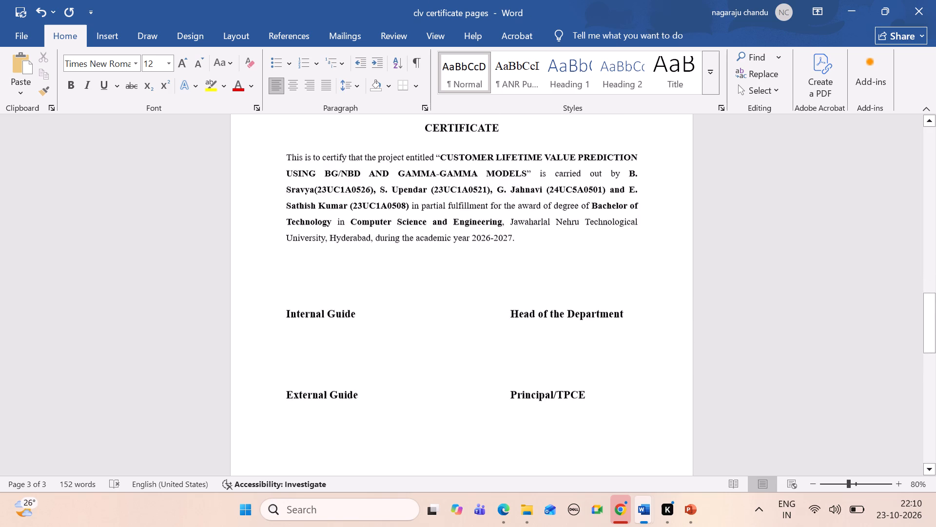
{"action": "scroll", "coordinate": [494, 203], "scroll_direction": "down", "scroll_amount": 1}
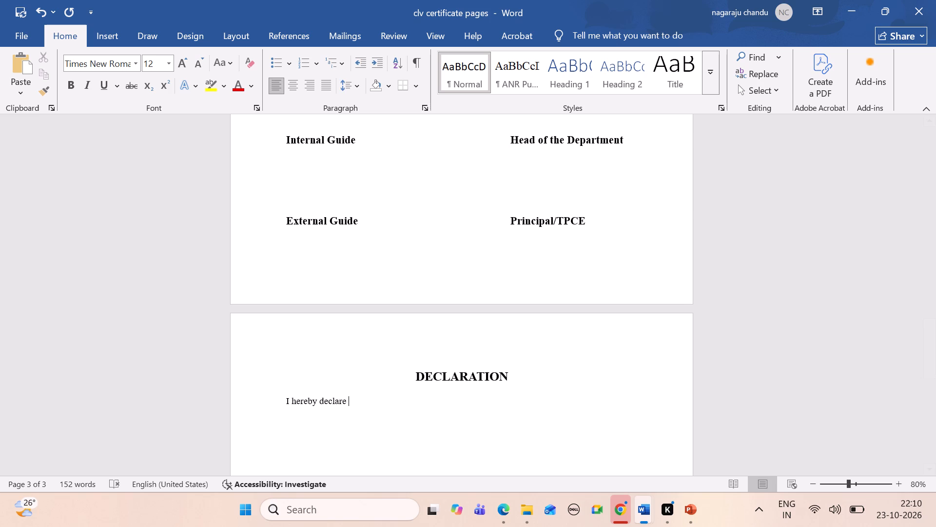
{"action": "type", "text": "that"}
{"action": "key", "text": "space"}
{"action": "type", "text": "the"}
{"action": "key", "text": "space"}
{"action": "type", "text": "pro"}
{"action": "type", "text": "je"}
{"action": "type", "text": "ct"}
{"action": "key", "text": "space"}
{"action": "type", "text": "titled"}
{"action": "key", "text": "space"}
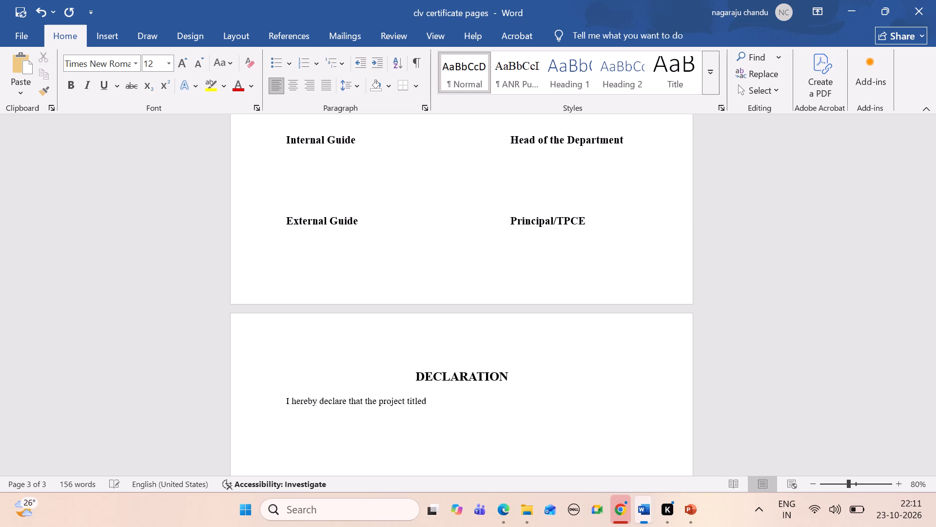
Add an opening double quotation mark and begin the project title with "Customer Lifetime Value Prediction" and a space.
{"action": "key", "text": "shift+quotedbl"}
{"action": "key", "text": "c"}
{"action": "key", "text": "BackSpace"}
{"action": "type", "text": "Cust"}
{"action": "type", "text": "omer"}
{"action": "key", "text": "space"}
{"action": "key", "text": "l"}
{"action": "key", "text": "BackSpace"}
{"action": "type", "text": "Lifetime"}
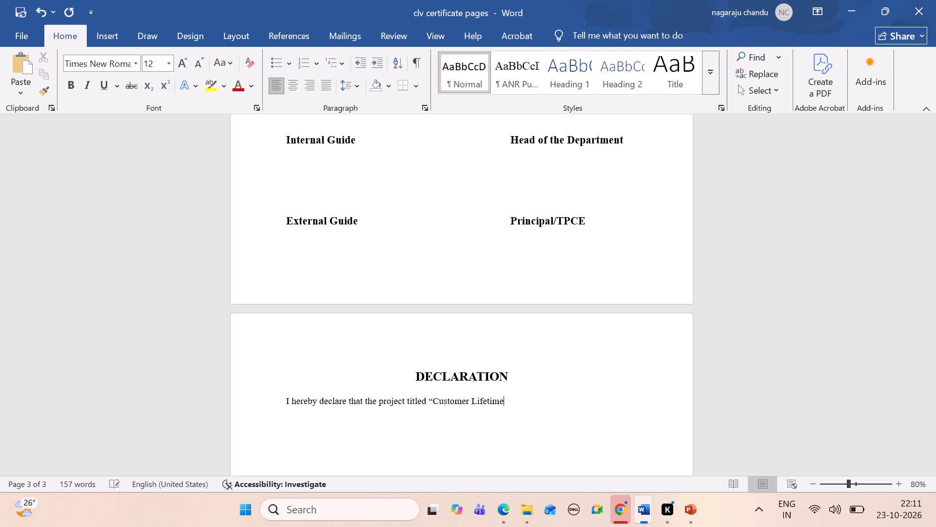
{"action": "key", "text": "space"}
{"action": "type", "text": "Valur"}
{"action": "key", "text": "BackSpace"}
{"action": "type", "text": "e"}
{"action": "key", "text": "space"}
{"action": "type", "text": "Pr"}
{"action": "type", "text": "ediction"}
{"action": "key", "text": "space"}
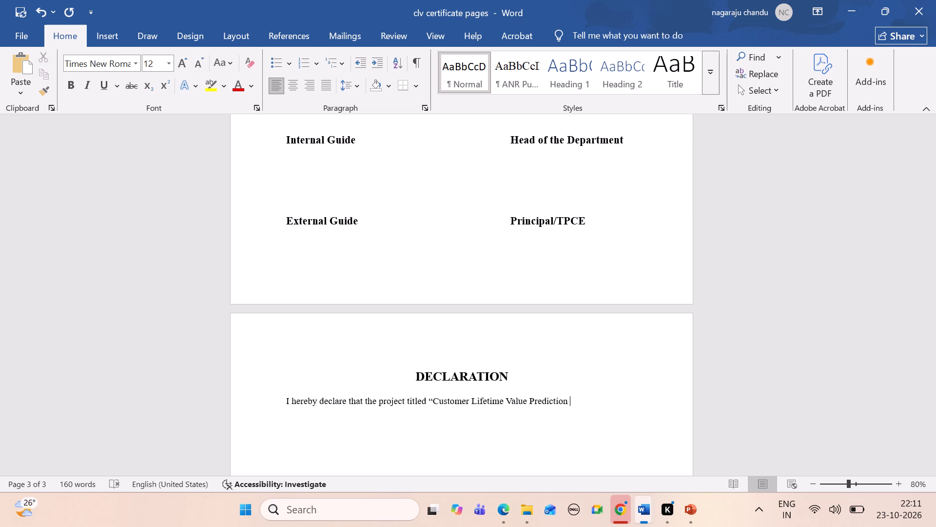
Continue the project title in the declaration after "Prediction" with "using BG/NBD" and a space.
{"action": "type", "text": "using"}
{"action": "key", "text": "space"}
{"action": "type", "text": "BG/"}
{"action": "type", "text": "NB"}
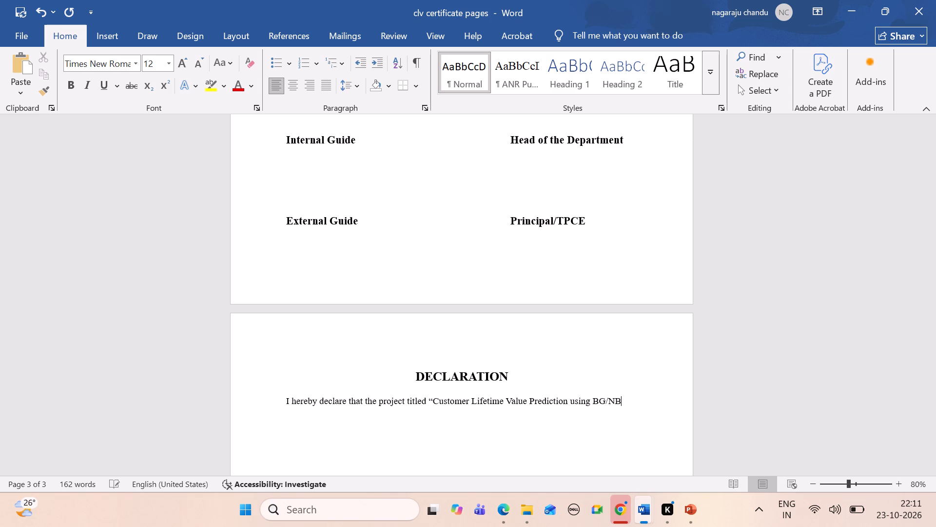
{"action": "key", "text": "d"}
{"action": "key", "text": "space"}
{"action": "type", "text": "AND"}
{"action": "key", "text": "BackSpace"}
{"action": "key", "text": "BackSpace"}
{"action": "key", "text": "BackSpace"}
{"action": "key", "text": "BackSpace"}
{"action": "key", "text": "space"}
Continue the project title after "BG/NBD" with lowercase "and", followed by "GAMMA-GAMMA" in capitals and a space.
{"action": "type", "text": "and"}
{"action": "key", "text": "space"}
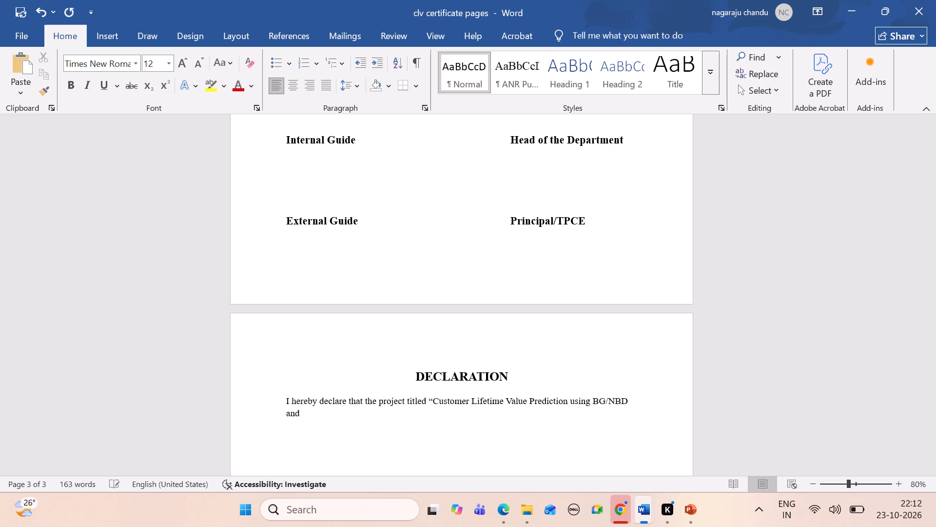
{"action": "key", "text": "shift+g"}
{"action": "type", "text": "AMMA"}
{"action": "key", "text": "space"}
{"action": "key", "text": "BackSpace"}
{"action": "key", "text": "minus"}
{"action": "type", "text": "GAMMA"}
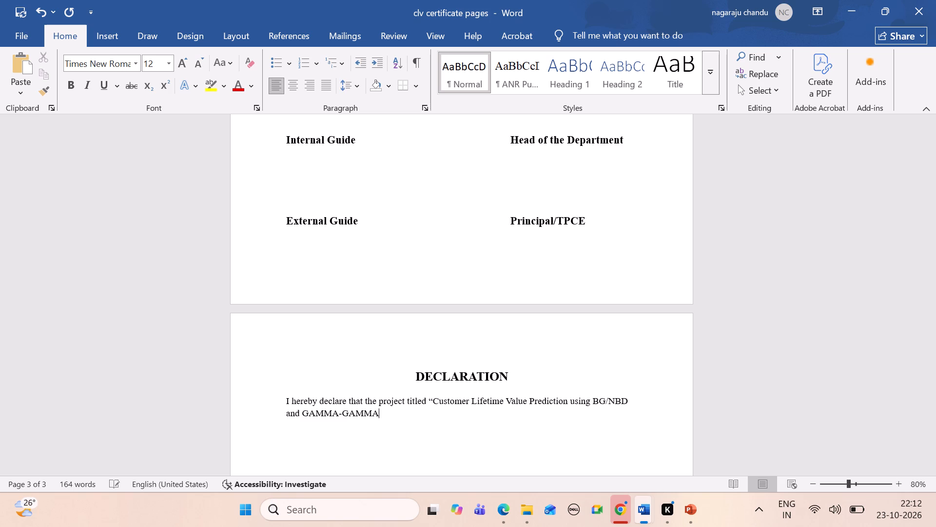
{"action": "key", "text": "space"}
Finish the project title with "Models" and a closing double quotation mark.
{"action": "key", "text": "shift+m"}
{"action": "key", "text": "o"}
{"action": "type", "text": "dels"}
{"action": "key", "text": "shift+quotedbl"}
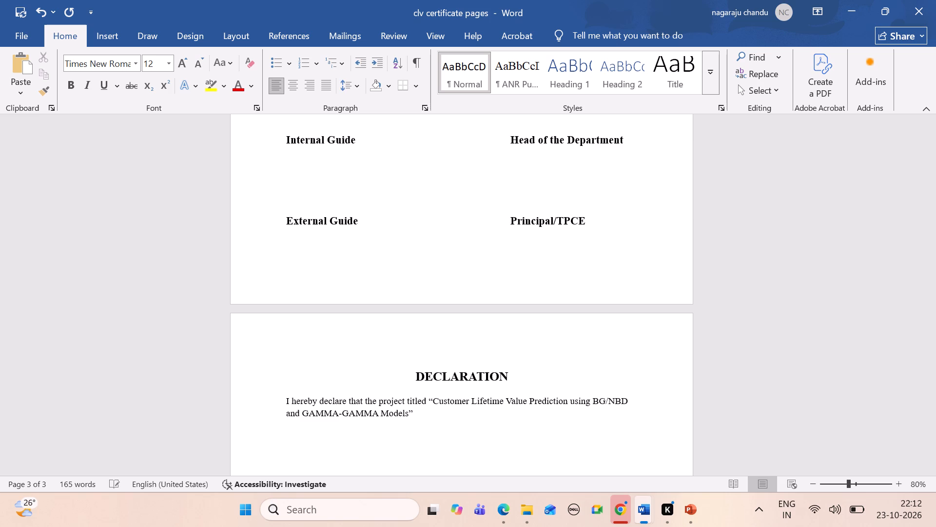
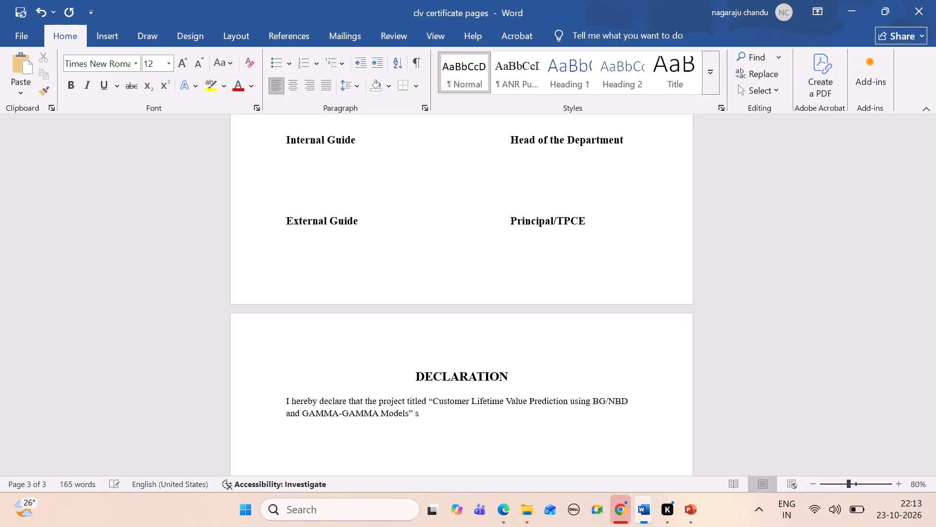
Continue the declaration sentence after the project title by completing the word "submitted" and adding "to".
{"action": "type", "text": "ubm"}
{"action": "type", "text": "itted"}
{"action": "key", "text": "space"}
{"action": "type", "text": "t"}
{"action": "type", "text": "o"}
{"action": "key", "text": "space"}
Enter the college name "Talla Padmavathi College of Engineering" after "submitted to" in the declaration paragraph.
{"action": "key", "text": "shift+t"}
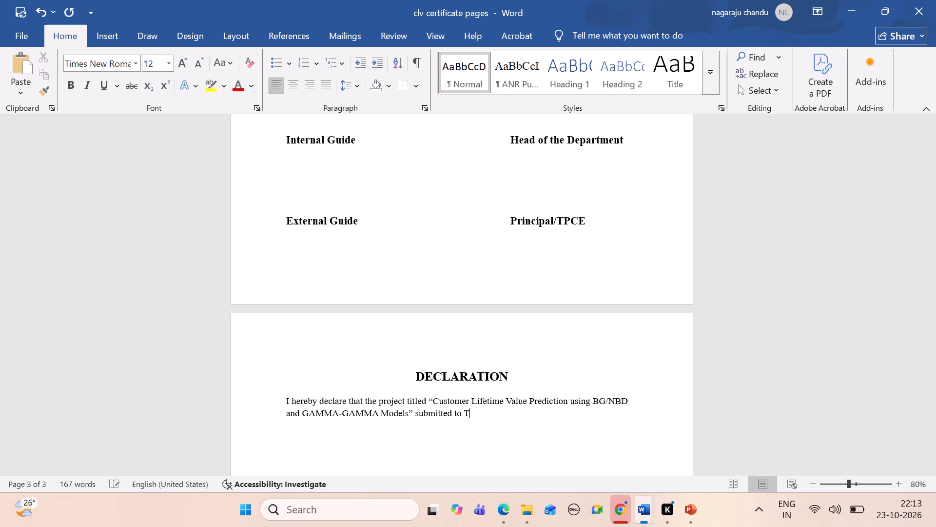
{"action": "type", "text": "alla"}
{"action": "key", "text": "space"}
{"action": "type", "text": "Pad"}
{"action": "type", "text": "mavathi"}
{"action": "key", "text": "space"}
{"action": "type", "text": "College"}
{"action": "key", "text": "space"}
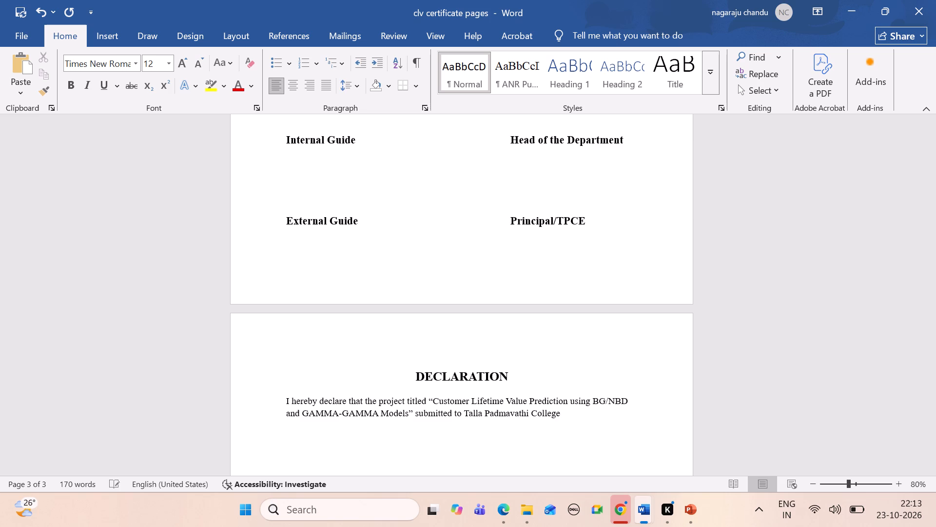
{"action": "type", "text": "of"}
{"action": "key", "text": "space"}
{"action": "type", "text": "Engin"}
{"action": "type", "text": "ee"}
{"action": "type", "text": "ring"}
{"action": "key", "text": "space"}
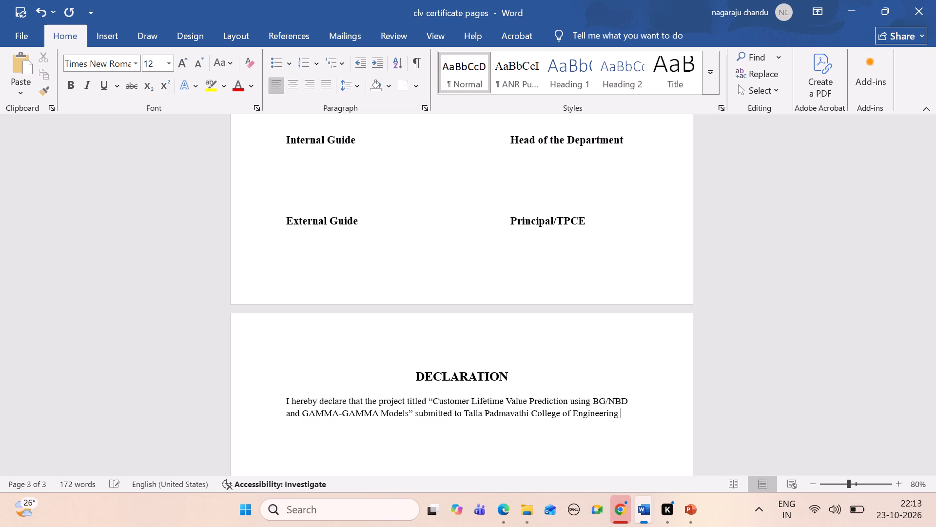
Add "(Autonomous), affiliated to" after the college name in the declaration paragraph.
{"action": "key", "text": "shift+parenleft"}
{"action": "key", "text": "shift+a"}
{"action": "type", "text": "uton"}
{"action": "key", "text": "o"}
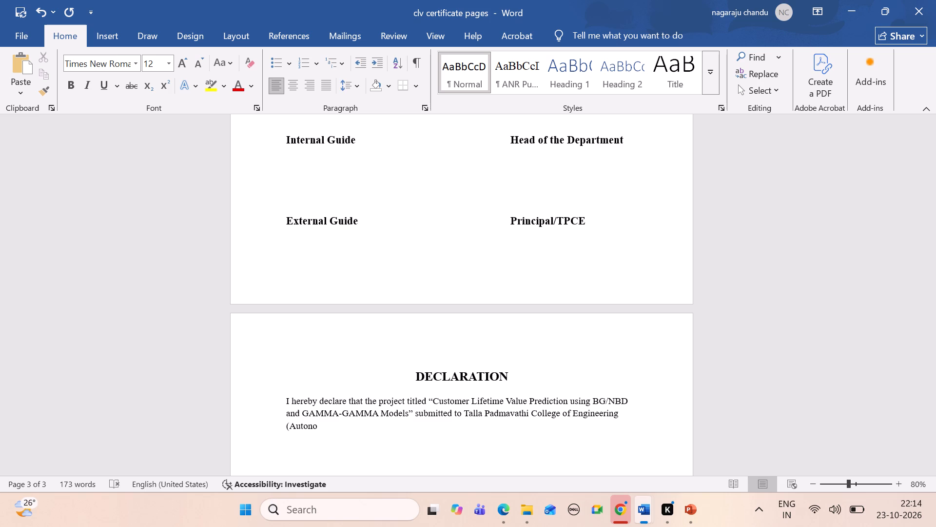
{"action": "type", "text": "mou"}
{"action": "key", "text": "s"}
{"action": "key", "text": "shift+parenright"}
{"action": "key", "text": "comma"}
{"action": "key", "text": "space"}
{"action": "type", "text": "aff"}
{"action": "type", "text": "iliated"}
{"action": "key", "text": "space"}
{"action": "type", "text": "to"}
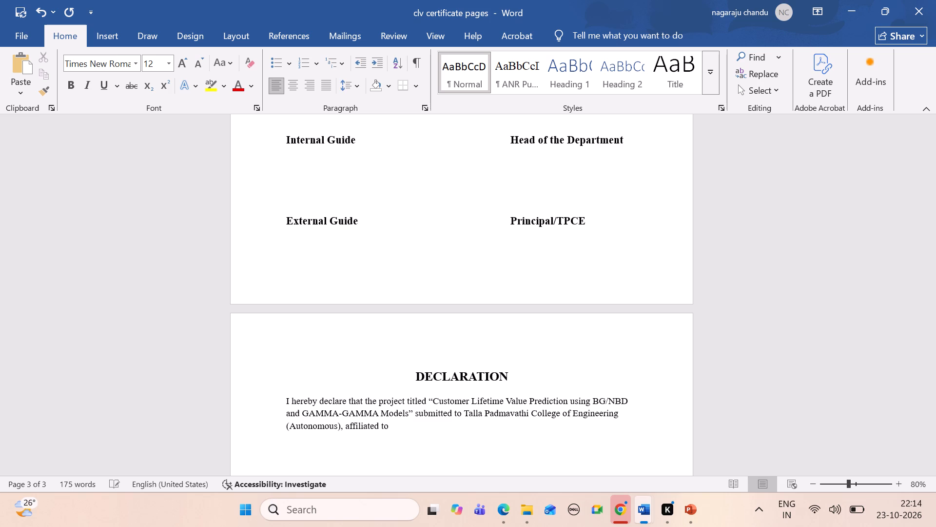
{"action": "key", "text": "space"}
Continue the declaration paragraph after "affiliated to" with "Jawaharlal Nehru", correcting the spelling of the first word.
{"action": "key", "text": "shift+j"}
{"action": "key", "text": "a"}
{"action": "type", "text": "wa"}
{"action": "type", "text": "haral"}
{"action": "key", "text": "Left"}
{"action": "key", "text": "Left"}
{"action": "key", "text": "l"}
{"action": "key", "text": "Right"}
{"action": "key", "text": "Right"}
{"action": "key", "text": "space"}
{"action": "key", "text": "shift+n"}
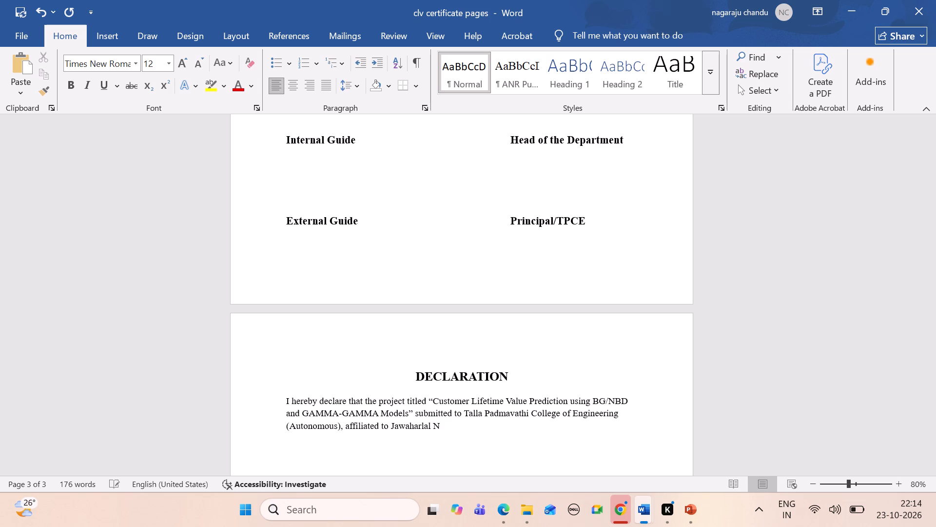
{"action": "key", "text": "e"}
{"action": "type", "text": "hru"}
{"action": "key", "text": "space"}
Add "Technological University Hyderabad" after "Jawaharlal Nehru" in the declaration paragraph.
{"action": "type", "text": "Techno"}
{"action": "type", "text": "logiv"}
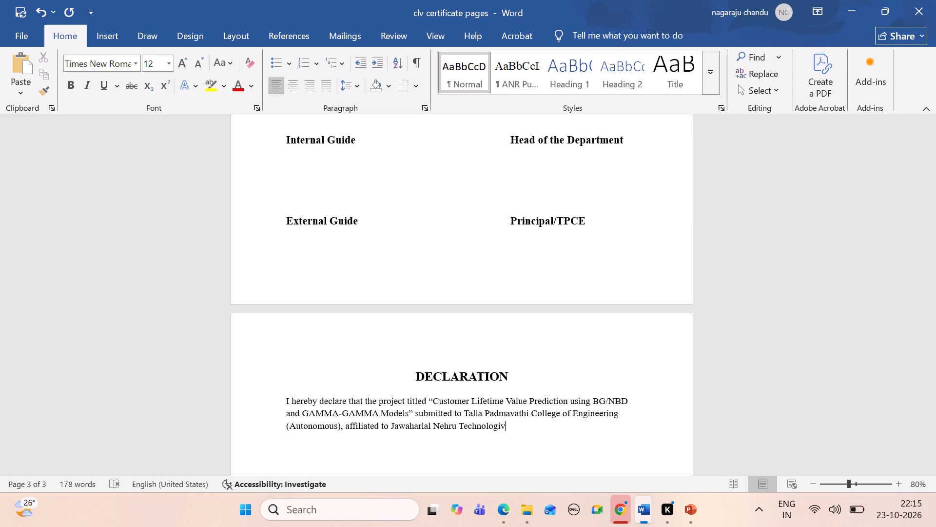
{"action": "key", "text": "BackSpace"}
{"action": "type", "text": "cal"}
{"action": "key", "text": "space"}
{"action": "type", "text": "Unive"}
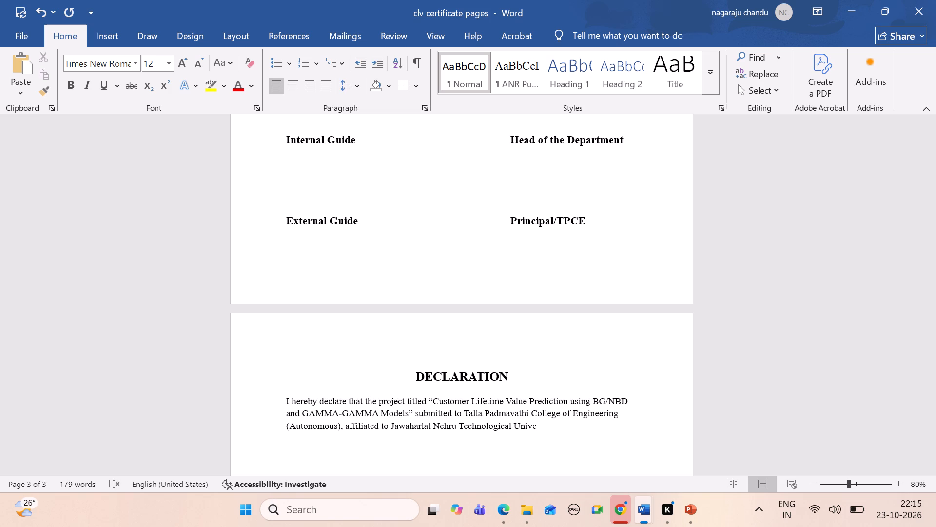
{"action": "type", "text": "rsity"}
{"action": "key", "text": "space"}
{"action": "type", "text": "Hydera"}
{"action": "type", "text": "bad"}
{"action": "key", "text": "space"}
Add the university abbreviation "(JNTUH)" in parentheses after "Hyderabad" in the declaration paragraph.
{"action": "key", "text": "shift+parenleft"}
{"action": "key", "text": "shift+j"}
{"action": "type", "text": "NTUH"}
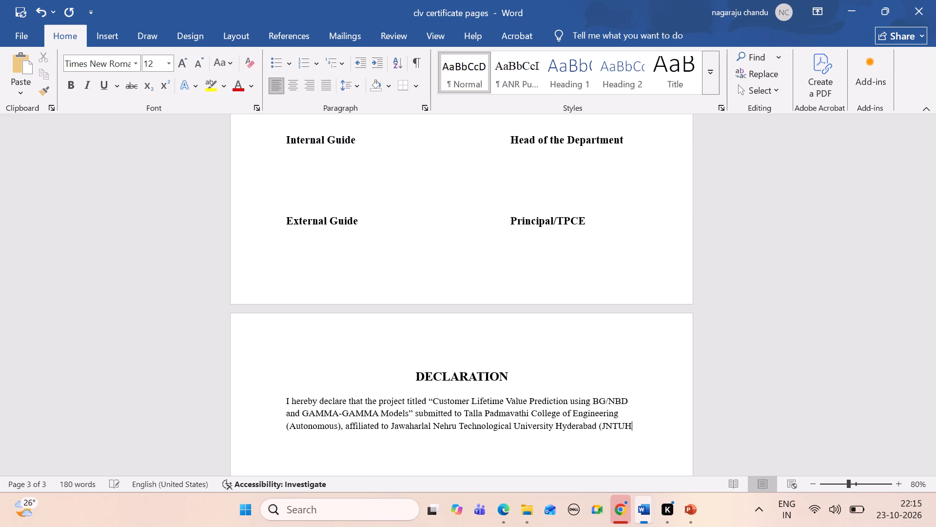
{"action": "key", "text": "Up"}
{"action": "key", "text": "Up"}
{"action": "key", "text": "0"}
{"action": "key", "text": "BackSpace"}
{"action": "key", "text": "Down"}
{"action": "key", "text": "Down"}
{"action": "key", "text": "Down"}
{"action": "key", "text": "Right"}
{"action": "key", "text": "shift+parenright"}
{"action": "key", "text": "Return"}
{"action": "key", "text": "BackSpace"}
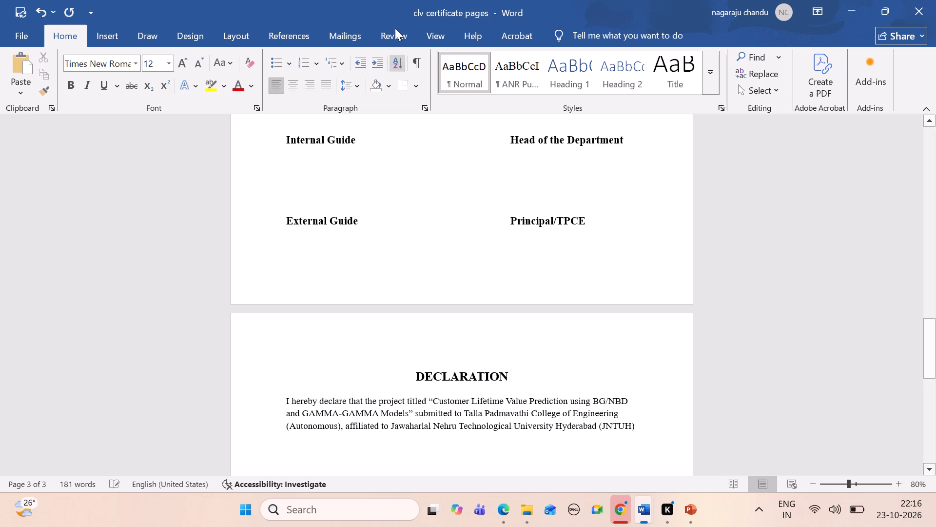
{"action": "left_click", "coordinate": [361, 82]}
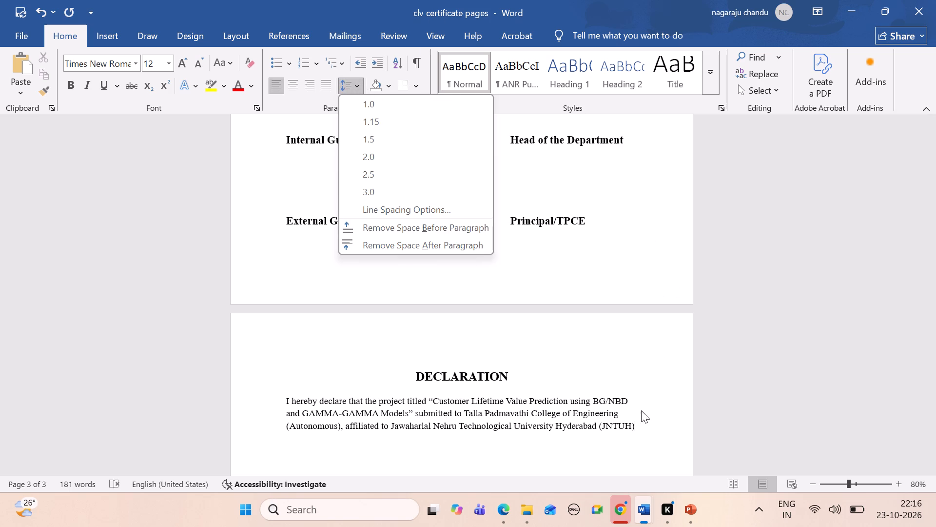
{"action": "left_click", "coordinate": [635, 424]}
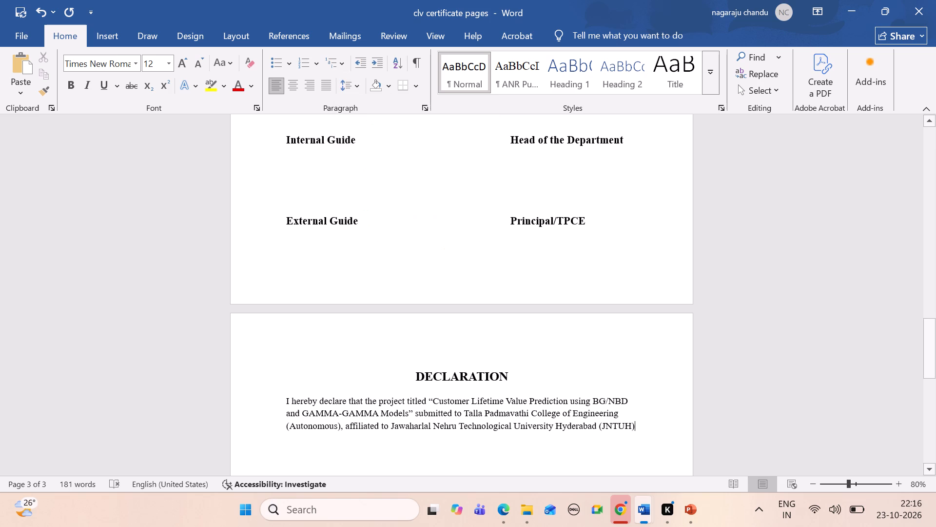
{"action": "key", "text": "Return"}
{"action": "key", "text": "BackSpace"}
Leave a space after "(JNTUH)" and switch to the Batch - 07 Certificate document to examine the wording of its declaration paragraph.
{"action": "key", "text": "space"}
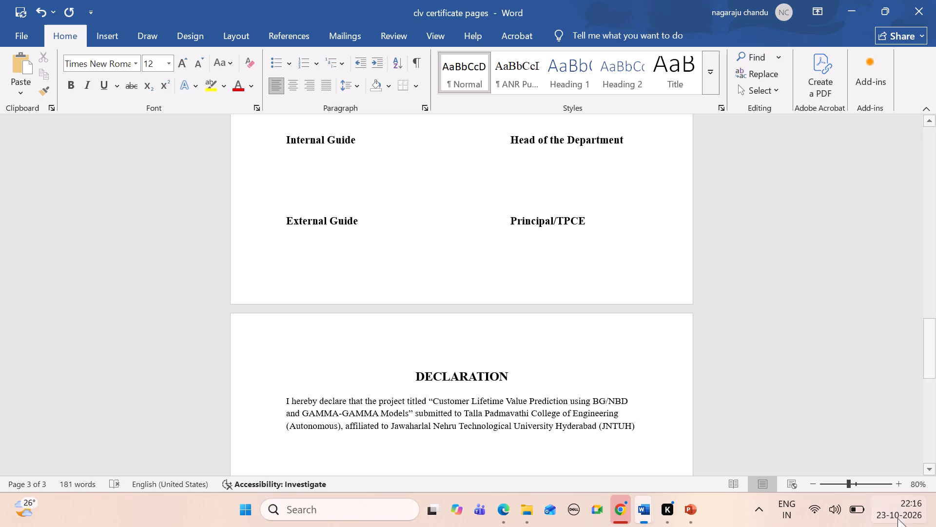
{"action": "left_click", "coordinate": [648, 497]}
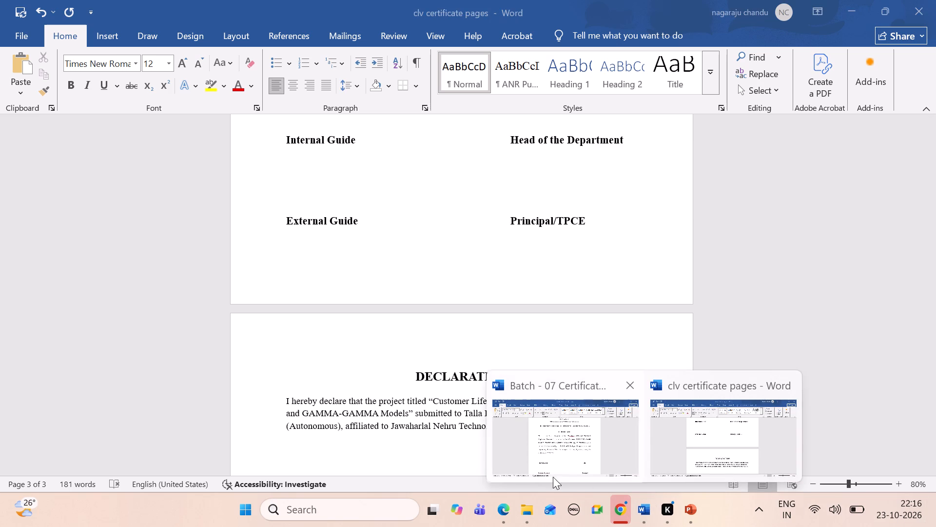
{"action": "left_click", "coordinate": [560, 437]}
{"action": "scroll", "coordinate": [560, 437], "scroll_direction": "down", "scroll_amount": 3}
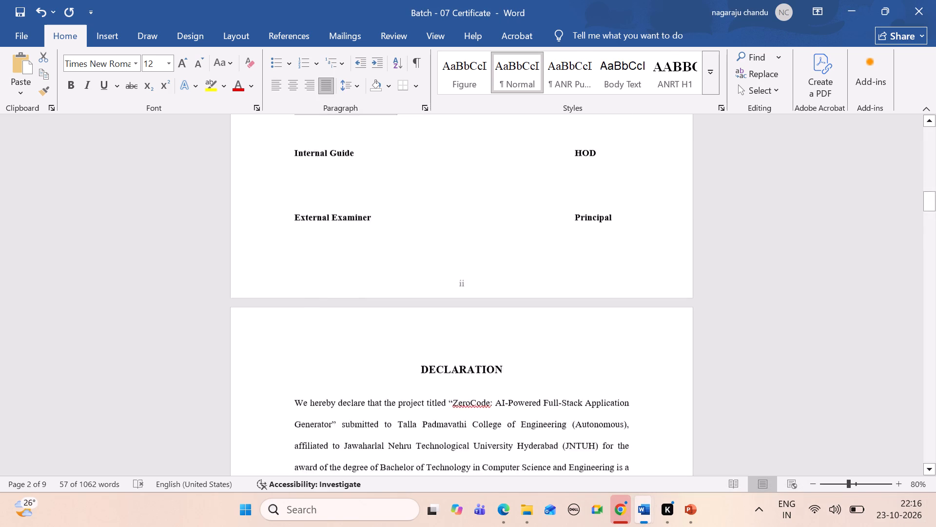
{"action": "scroll", "coordinate": [560, 437], "scroll_direction": "down", "scroll_amount": 1}
{"action": "scroll", "coordinate": [560, 437], "scroll_direction": "up", "scroll_amount": 3}
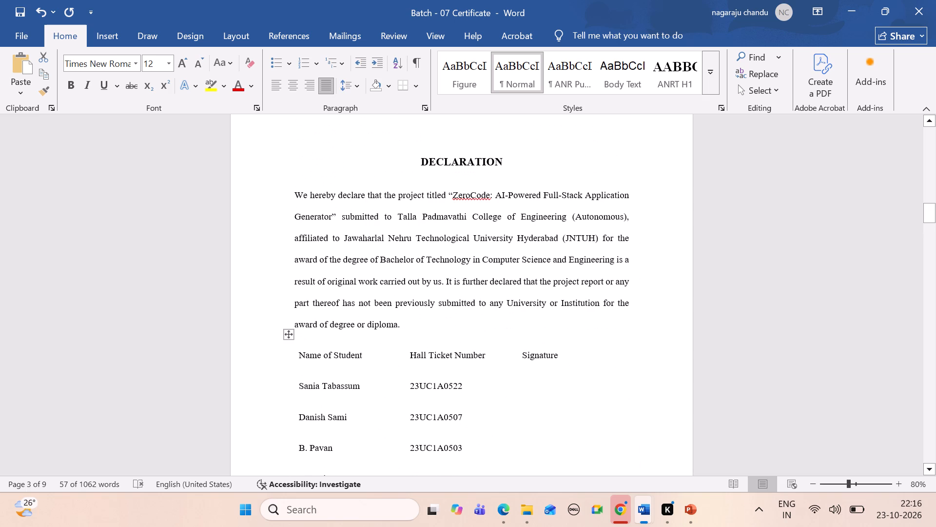
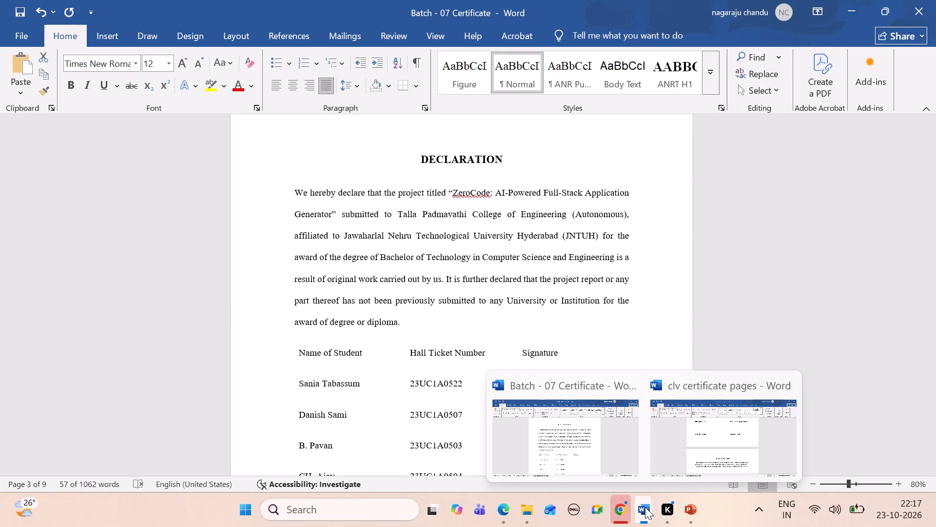
Return to the clv certificate pages document and continue the declaration after "(JNTUH)" with "for the award of the degree of".
{"action": "left_click", "coordinate": [714, 450]}
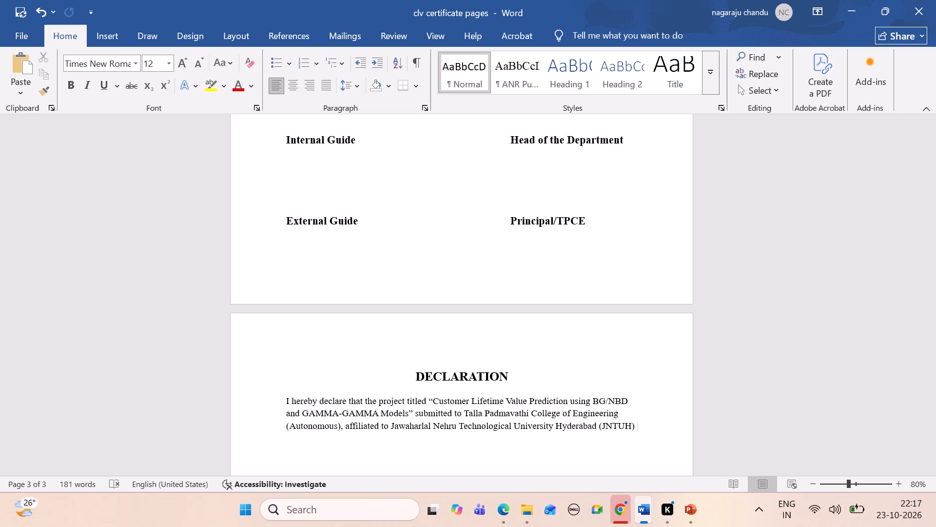
{"action": "type", "text": "fo"}
{"action": "type", "text": "r"}
{"action": "key", "text": "space"}
{"action": "type", "text": "the"}
{"action": "key", "text": "space"}
{"action": "type", "text": "award"}
{"action": "key", "text": "space"}
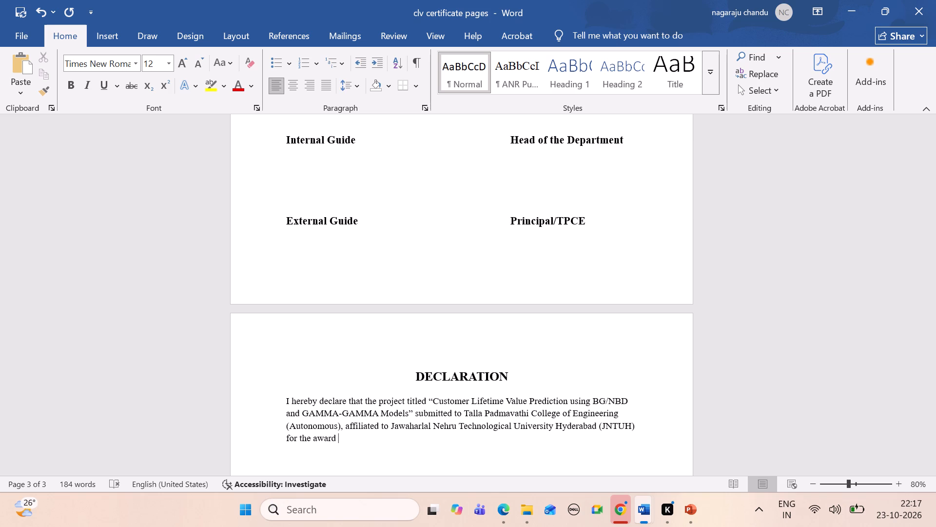
{"action": "type", "text": "of the d"}
{"action": "type", "text": "egree"}
{"action": "key", "text": "space"}
{"action": "type", "text": "o"}
{"action": "type", "text": "f"}
{"action": "key", "text": "space"}
Add the degree name "Bachelor of Technology" after "the degree of" in the declaration paragraph.
{"action": "key", "text": "shift+b"}
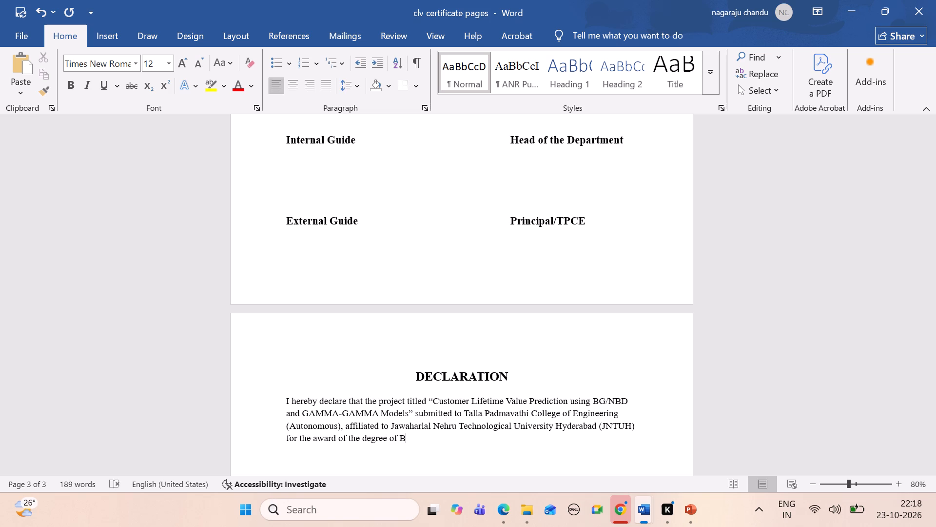
{"action": "type", "text": "acho"}
{"action": "key", "text": "BackSpace"}
{"action": "type", "text": "elor"}
{"action": "key", "text": "space"}
{"action": "type", "text": "of Te"}
{"action": "type", "text": "chnology"}
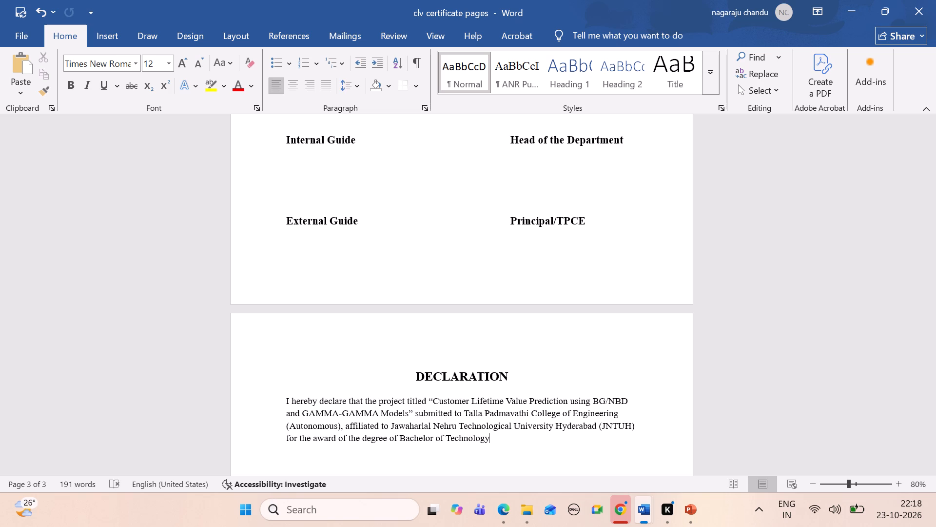
Add the branch wording "in Computer Science and Engineering" after "Bachelor of Technology" in the declaration paragraph.
{"action": "key", "text": "space"}
{"action": "type", "text": "in"}
{"action": "key", "text": "space"}
{"action": "key", "text": "shift+c"}
{"action": "type", "text": "omputer"}
{"action": "key", "text": "space"}
{"action": "type", "text": "Science"}
{"action": "key", "text": "space"}
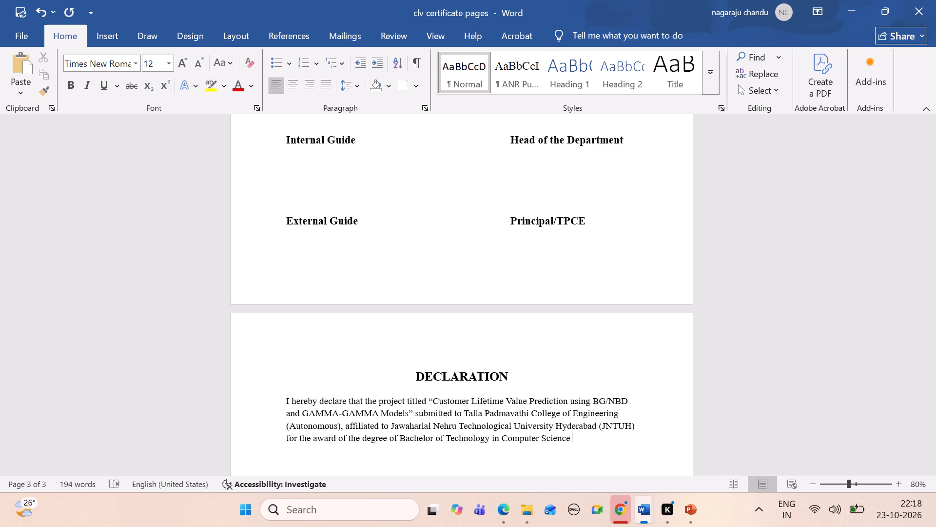
{"action": "type", "text": "and"}
{"action": "key", "text": "space"}
{"action": "key", "text": "shift+e"}
{"action": "type", "text": "ng"}
{"action": "type", "text": "ineering"}
Continue the declaration sentence after "Engineering" with "is a result of original work".
{"action": "key", "text": "space"}
{"action": "type", "text": "is"}
{"action": "key", "text": "space"}
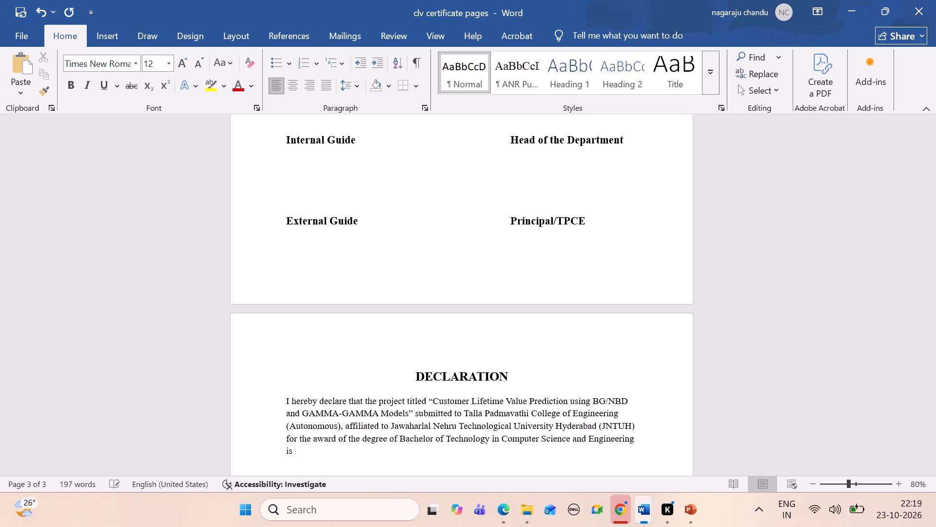
{"action": "type", "text": "a resu"}
{"action": "type", "text": "lt"}
{"action": "key", "text": "space"}
{"action": "type", "text": "of ori"}
{"action": "type", "text": "ginal"}
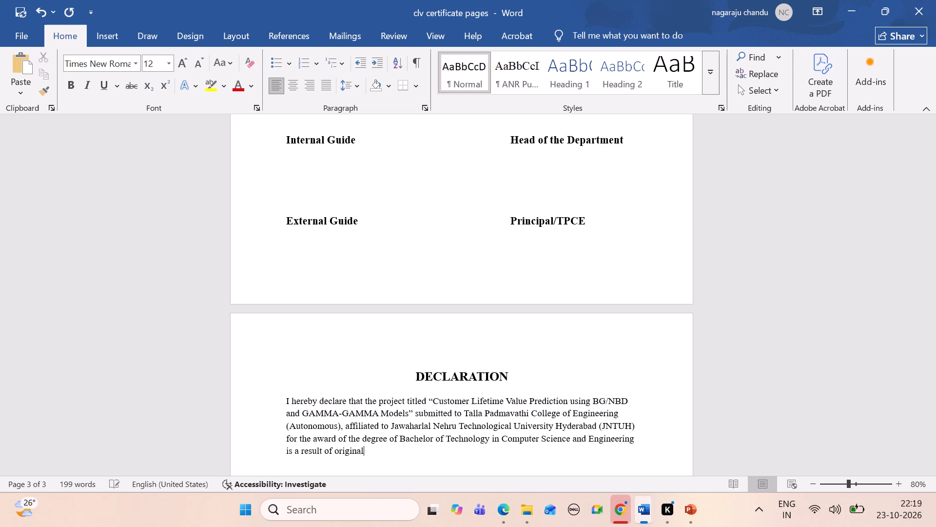
{"action": "key", "text": "space"}
{"action": "type", "text": "work"}
Complete the declaration's first sentence with "carried out by us." after "original work".
{"action": "key", "text": "space"}
{"action": "type", "text": "carried"}
{"action": "key", "text": "space"}
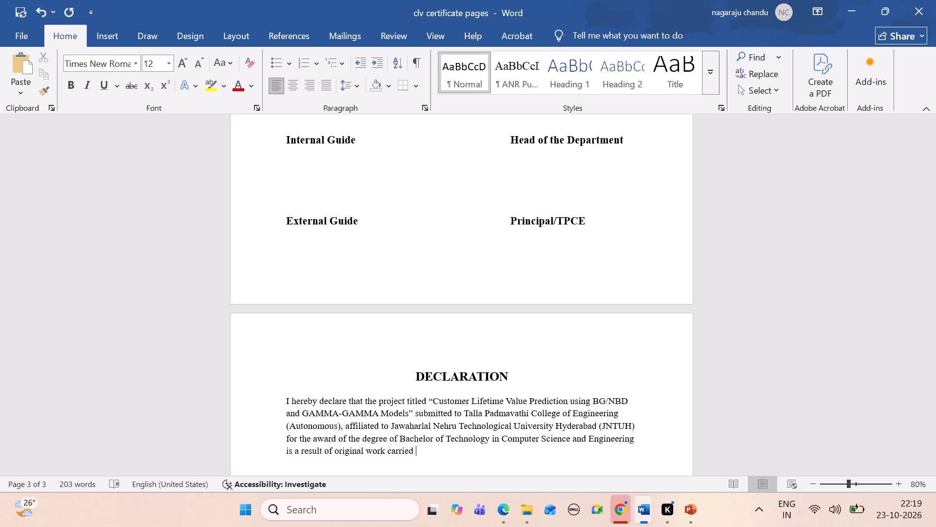
{"action": "type", "text": "out"}
{"action": "key", "text": "space"}
{"action": "type", "text": "by us"}
{"action": "key", "text": "period"}
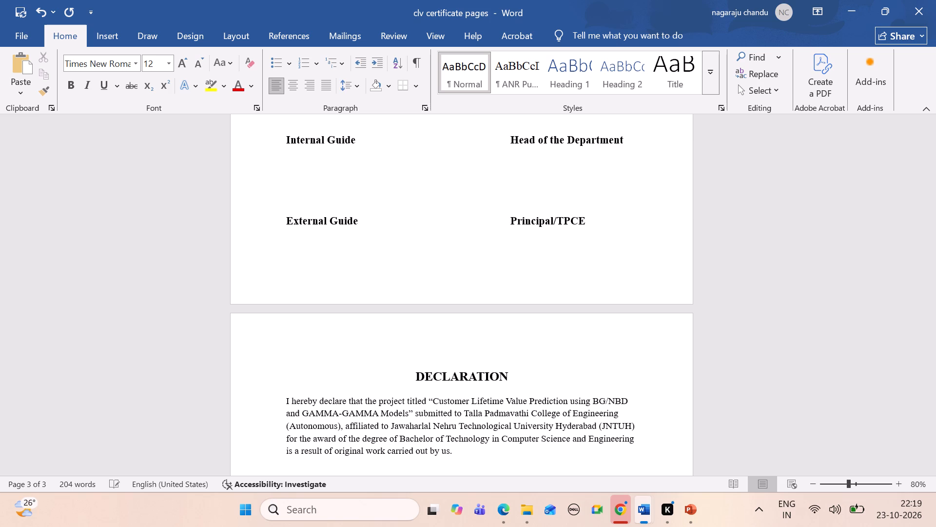
Begin the declaration's second sentence with "It is fithure that" after "carried out by us.".
{"action": "key", "text": "space"}
{"action": "type", "text": "It is"}
{"action": "key", "text": "space"}
{"action": "type", "text": "fithure"}
{"action": "key", "text": "space"}
{"action": "type", "text": "th"}
{"action": "type", "text": "at"}
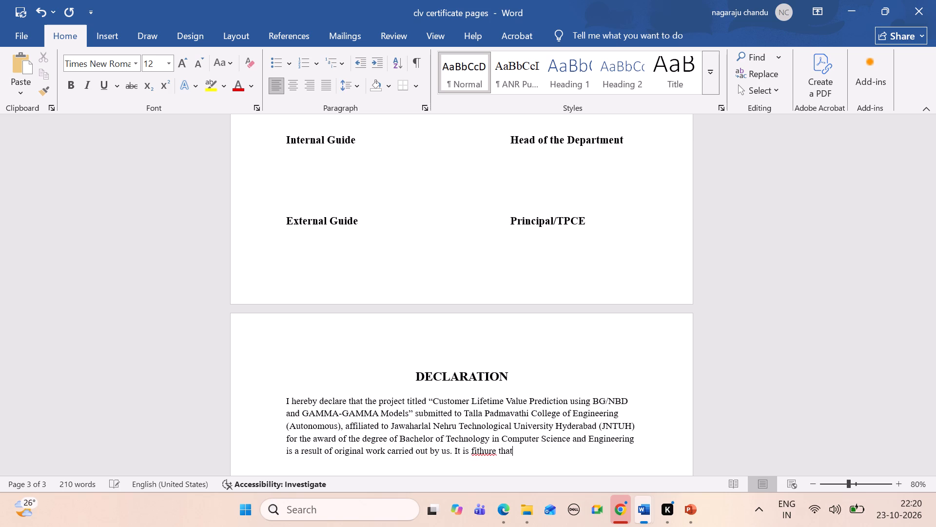
Change the misspelled word "fithure" to "futher" in the declaration's second sentence.
{"action": "key", "text": "Left"}
{"action": "key", "text": "Left"}
{"action": "key", "text": "Left"}
{"action": "key", "text": "Left"}
{"action": "key", "text": "Left"}
{"action": "key", "text": "Left"}
{"action": "key", "text": "Left"}
{"action": "key", "text": "Left"}
{"action": "key", "text": "Left"}
{"action": "key", "text": "Left"}
{"action": "key", "text": "BackSpace"}
{"action": "key", "text": "u"}
{"action": "key", "text": "Right"}
{"action": "key", "text": "Right"}
{"action": "key", "text": "Right"}
{"action": "key", "text": "Right"}
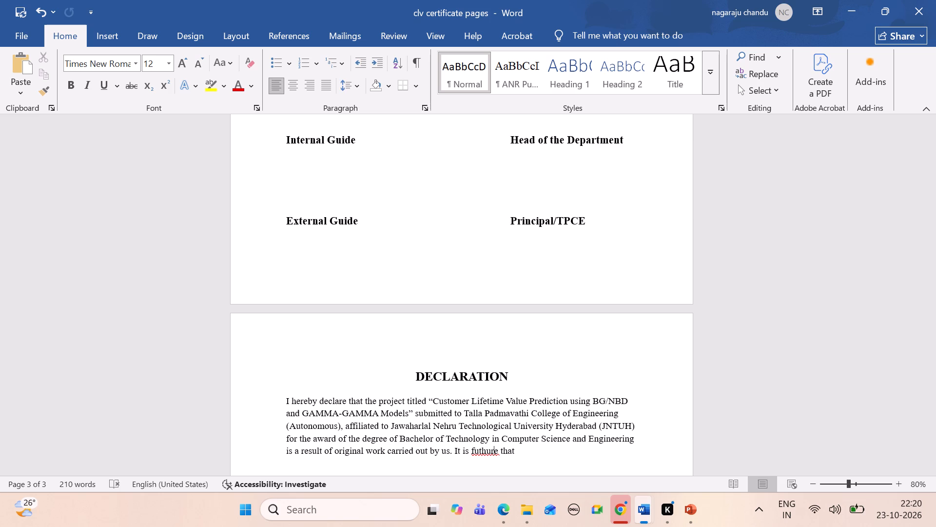
{"action": "key", "text": "Right"}
{"action": "key", "text": "BackSpace"}
{"action": "key", "text": "BackSpace"}
{"action": "key", "text": "BackSpace"}
{"action": "type", "text": "er"}
{"action": "key", "text": "Right"}
{"action": "key", "text": "Page_Down"}
{"action": "key", "text": "Right"}
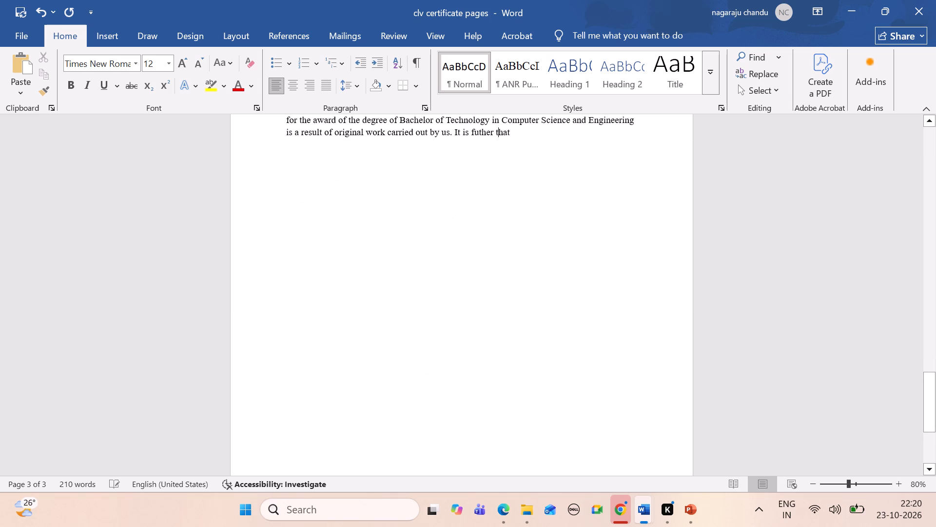
{"action": "key", "text": "Right"}
{"action": "key", "text": "Right"}
{"action": "key", "text": "Right"}
Continue the declaration's second sentence after "that" with "the p", the start of the word "project".
{"action": "key", "text": "space"}
{"action": "scroll", "coordinate": [714, 450], "scroll_direction": "up", "scroll_amount": 1}
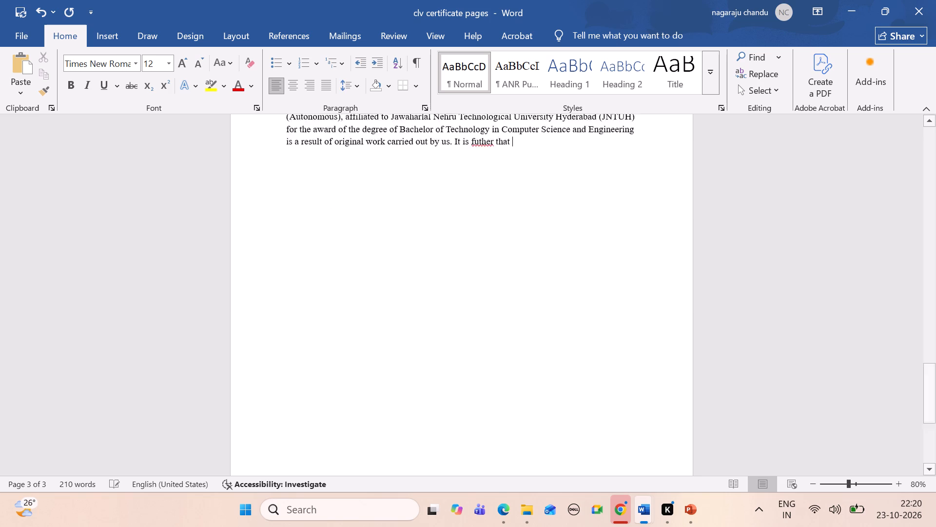
{"action": "scroll", "coordinate": [714, 450], "scroll_direction": "up", "scroll_amount": 1}
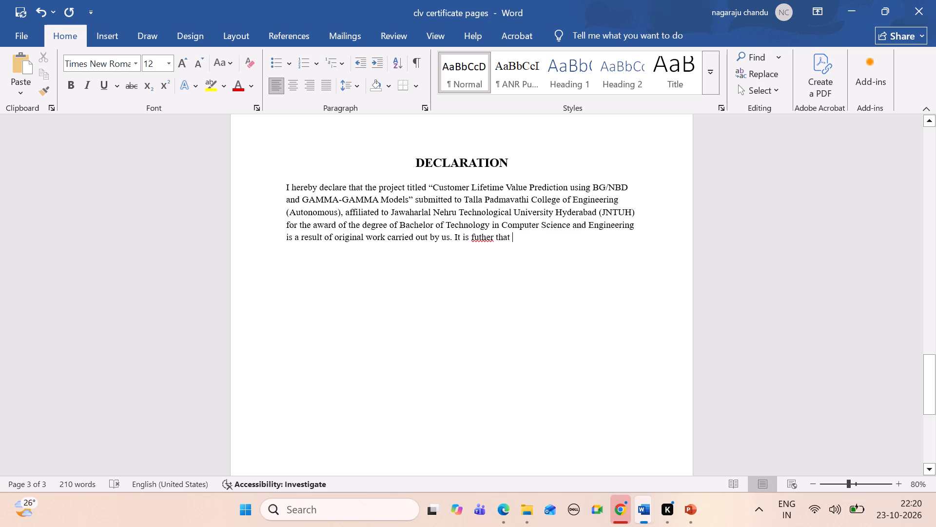
{"action": "type", "text": "the"}
{"action": "key", "text": "space"}
{"action": "key", "text": "p"}
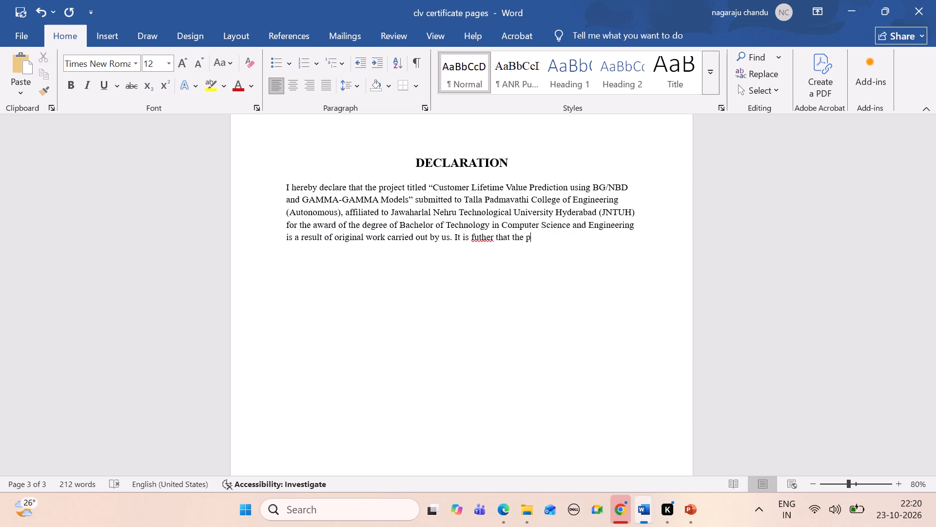
Correct the spelling of "futher" to "further" in the declaration's second sentence.
{"action": "key", "text": "Left"}
{"action": "key", "text": "Left"}
{"action": "key", "text": "Left"}
{"action": "key", "text": "Left"}
{"action": "key", "text": "Left"}
{"action": "key", "text": "Left"}
{"action": "key", "text": "Left"}
{"action": "key", "text": "Left"}
{"action": "key", "text": "Left"}
{"action": "key", "text": "Left"}
{"action": "key", "text": "Left"}
{"action": "key", "text": "Left"}
{"action": "key", "text": "Left"}
{"action": "key", "text": "Left"}
{"action": "key", "text": "Left"}
{"action": "key", "text": "r"}
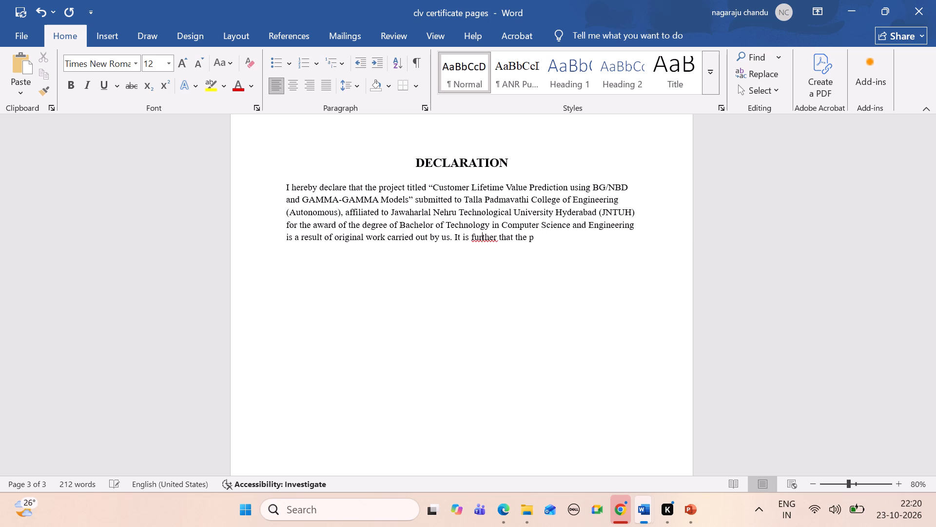
{"action": "key", "text": "Right"}
{"action": "key", "text": "Right"}
{"action": "key", "text": "Right"}
{"action": "key", "text": "Right"}
{"action": "key", "text": "Right"}
{"action": "key", "text": "Right"}
{"action": "key", "text": "Right"}
{"action": "key", "text": "Right"}
{"action": "key", "text": "Right"}
{"action": "key", "text": "Right"}
{"action": "key", "text": "Right"}
{"action": "key", "text": "Right"}
{"action": "key", "text": "Right"}
{"action": "key", "text": "Right"}
{"action": "key", "text": "Right"}
Complete the word "project" at the end of the declaration text and continue with "report or any part".
{"action": "type", "text": "roject"}
{"action": "key", "text": "space"}
{"action": "type", "text": "report"}
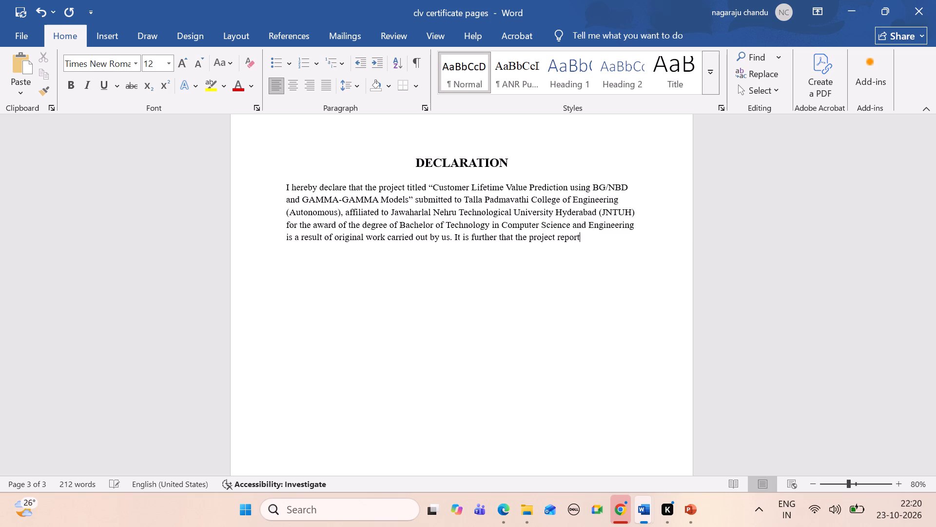
{"action": "key", "text": "space"}
{"action": "type", "text": "or any"}
{"action": "key", "text": "space"}
{"action": "type", "text": "part"}
{"action": "key", "text": "space"}
Continue the declaration's second sentence after "any part" with "there of has not been".
{"action": "type", "text": "there"}
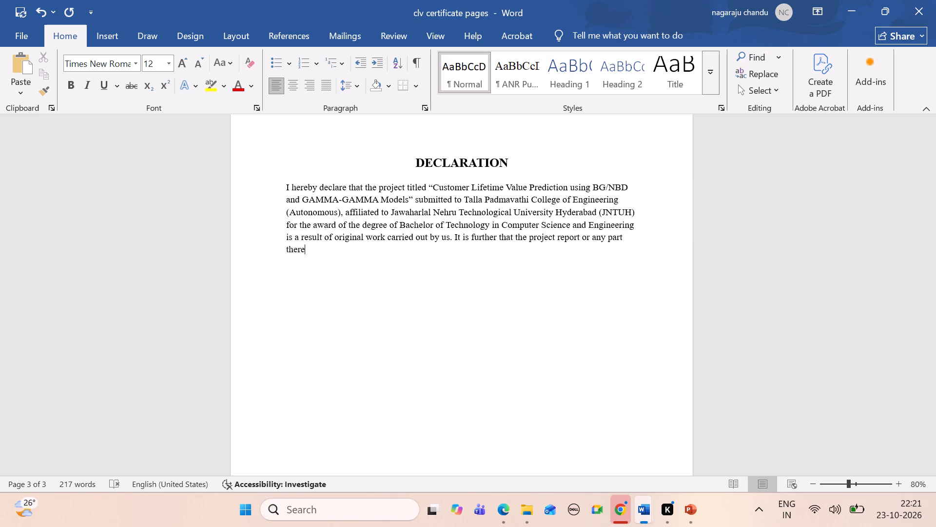
{"action": "key", "text": "space"}
{"action": "type", "text": "of has"}
{"action": "key", "text": "space"}
{"action": "type", "text": "not been"}
{"action": "key", "text": "space"}
Add "previously submitted" after "has not been" in the declaration's second sentence.
{"action": "type", "text": "pre"}
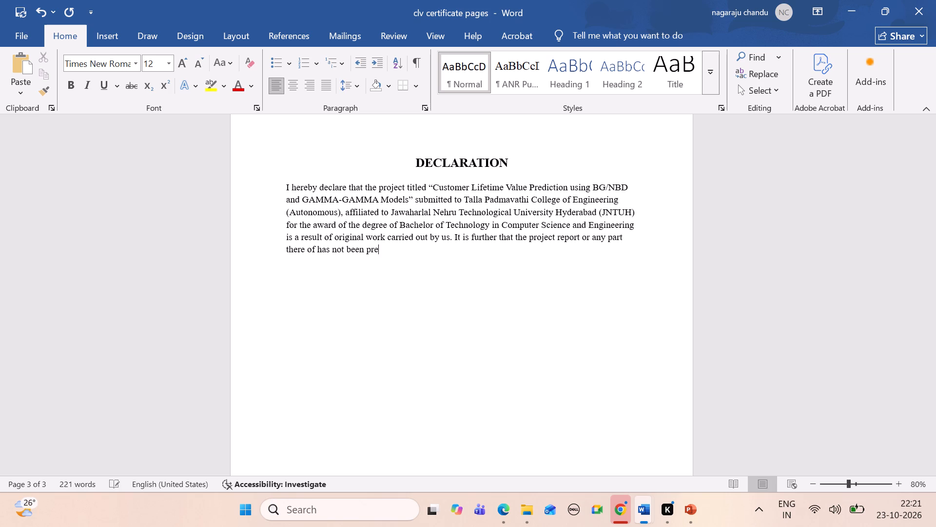
{"action": "type", "text": "viously"}
{"action": "key", "text": "space"}
{"action": "type", "text": "su"}
{"action": "type", "text": "mm"}
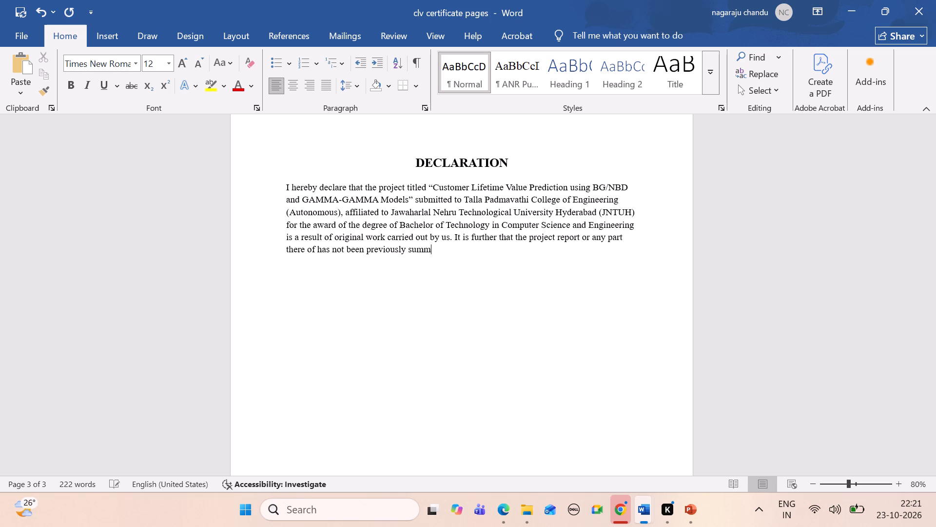
{"action": "key", "text": "BackSpace"}
{"action": "key", "text": "BackSpace"}
{"action": "key", "text": "b"}
{"action": "key", "text": "m"}
{"action": "type", "text": "itted"}
{"action": "key", "text": "space"}
Continue the declaration's second sentence after "previously submitted" with "to any University or Institution".
{"action": "type", "text": "to any"}
{"action": "key", "text": "space"}
{"action": "type", "text": "University"}
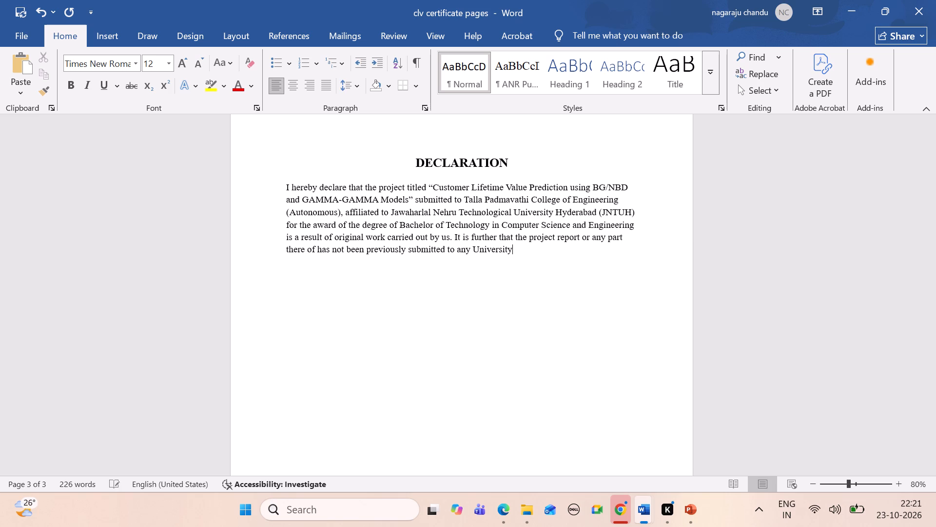
{"action": "key", "text": "space"}
{"action": "type", "text": "or"}
{"action": "key", "text": "space"}
{"action": "type", "text": "Inst"}
{"action": "type", "text": "it"}
{"action": "key", "text": "u"}
{"action": "type", "text": "tion"}
Add "for the award of" after "Institution" in the declaration's second sentence.
{"action": "key", "text": "space"}
{"action": "type", "text": "for"}
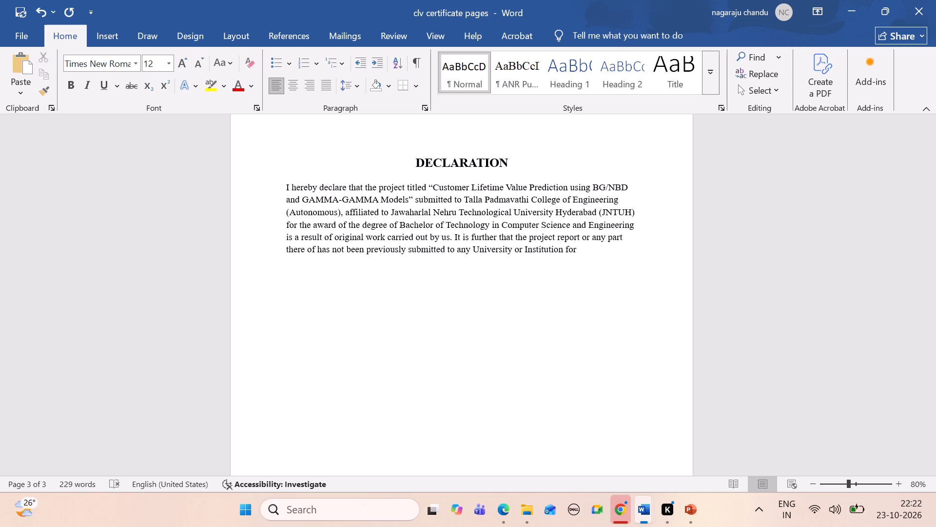
{"action": "key", "text": "space"}
{"action": "type", "text": "the a"}
{"action": "type", "text": "ward"}
{"action": "key", "text": "space"}
{"action": "type", "text": "of"}
{"action": "key", "text": "space"}
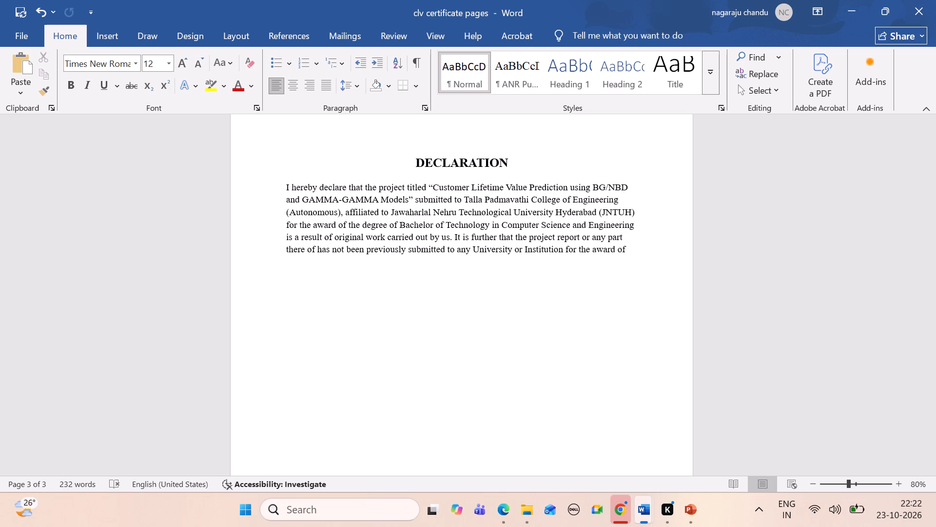
Finish the declaration's second sentence with "degree or diploma.".
{"action": "type", "text": "degree"}
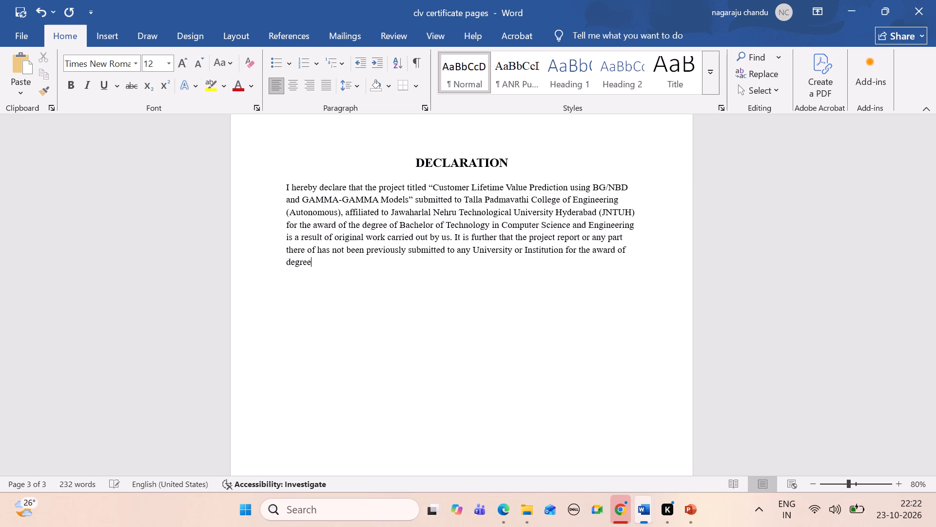
{"action": "key", "text": "space"}
{"action": "type", "text": "or"}
{"action": "key", "text": "space"}
{"action": "key", "text": "shift+d"}
{"action": "key", "text": "BackSpace"}
{"action": "type", "text": "di[lo"}
{"action": "key", "text": "BackSpace"}
{"action": "key", "text": "BackSpace"}
{"action": "key", "text": "BackSpace"}
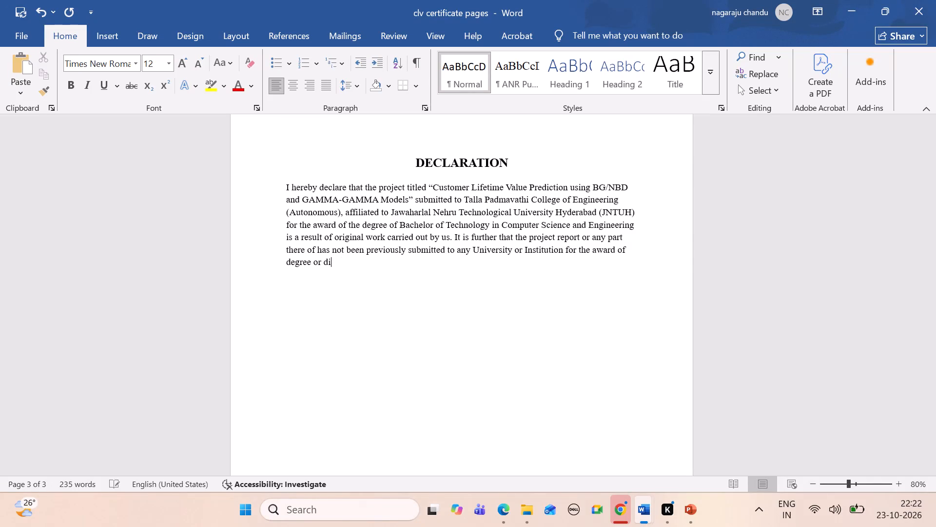
{"action": "type", "text": "ploma"}
{"action": "key", "text": "period"}
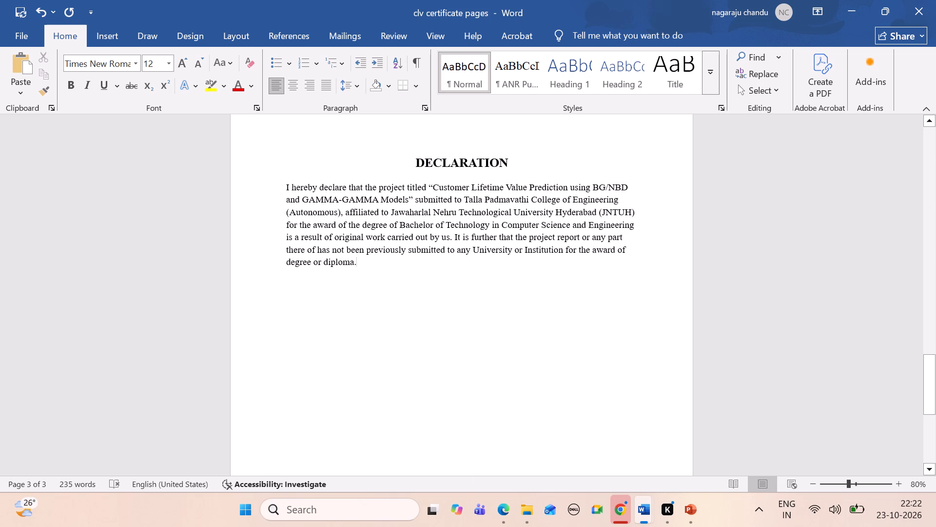
Format the whole declaration paragraph with 1.5 line spacing and justified alignment.
{"action": "left_click_drag", "start_coordinate": [360, 264], "coordinate": [307, 236]}
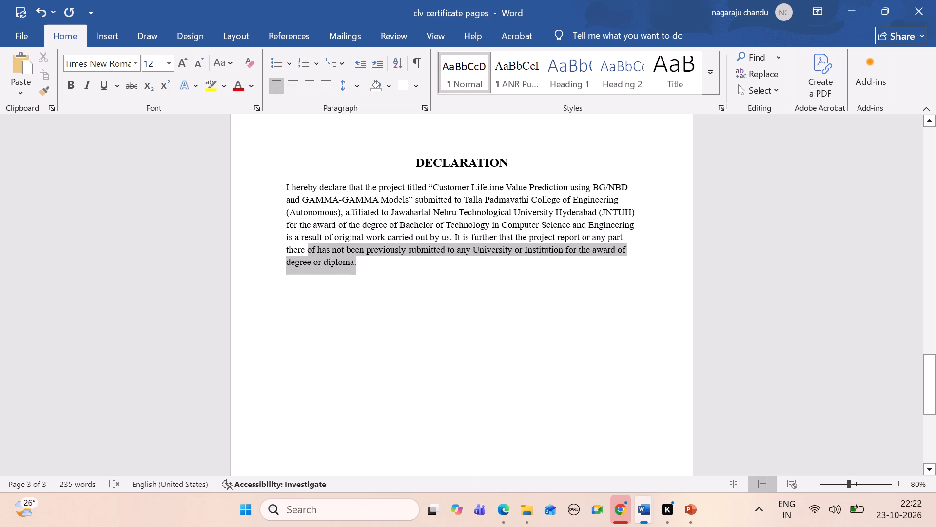
{"action": "left_click_drag", "start_coordinate": [307, 236], "coordinate": [284, 187]}
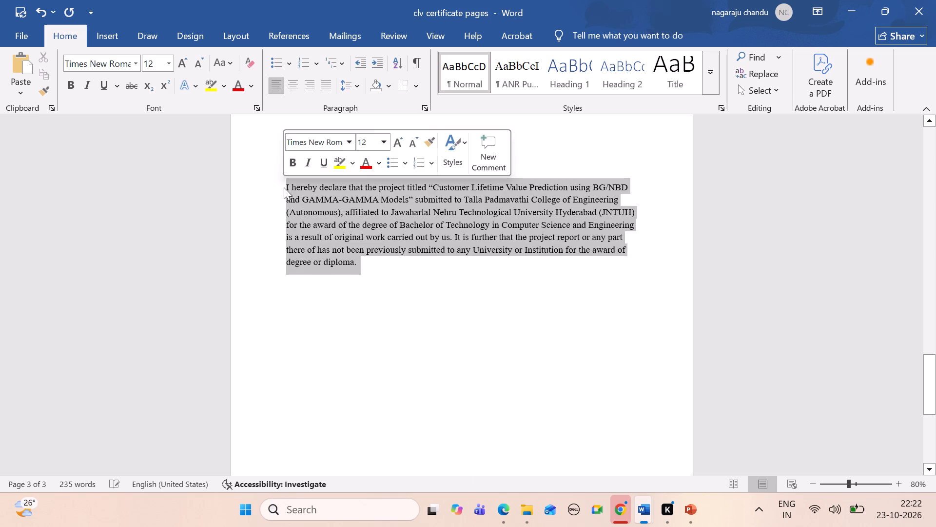
{"action": "left_click", "coordinate": [362, 84]}
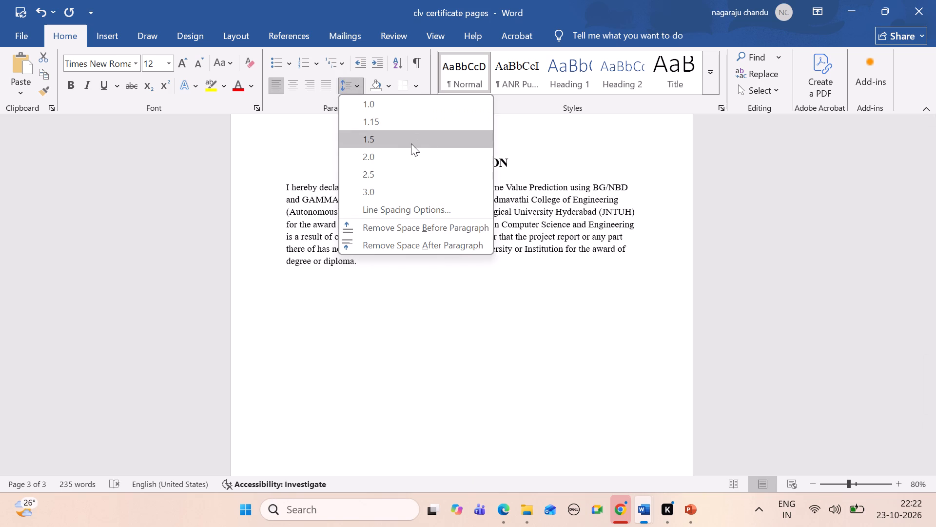
{"action": "left_click", "coordinate": [411, 143]}
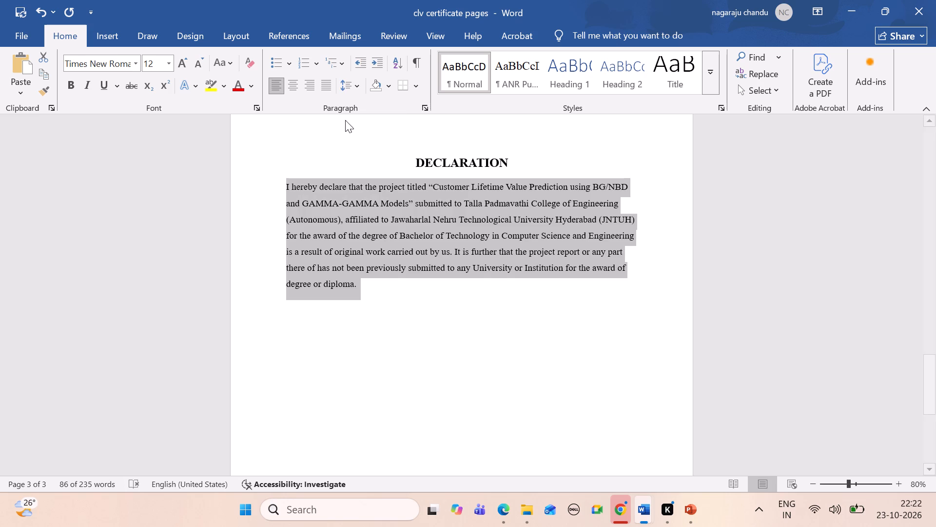
{"action": "left_click", "coordinate": [319, 87]}
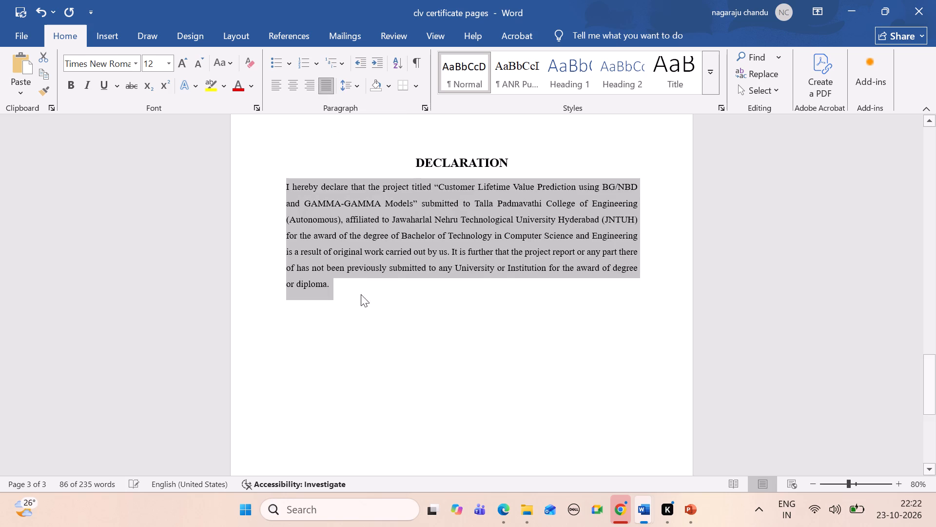
{"action": "left_click", "coordinate": [370, 369]}
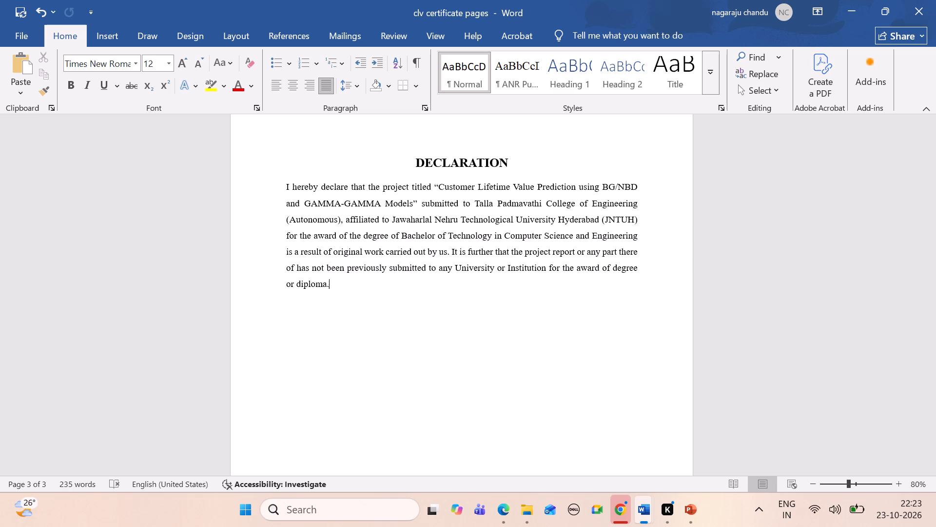
Save the certificate pages document.
{"action": "key", "text": "ctrl+s"}
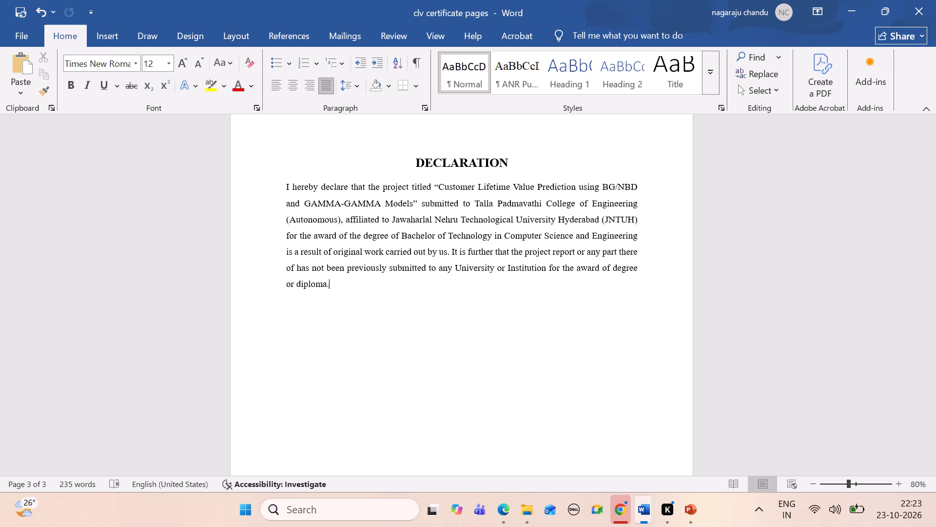